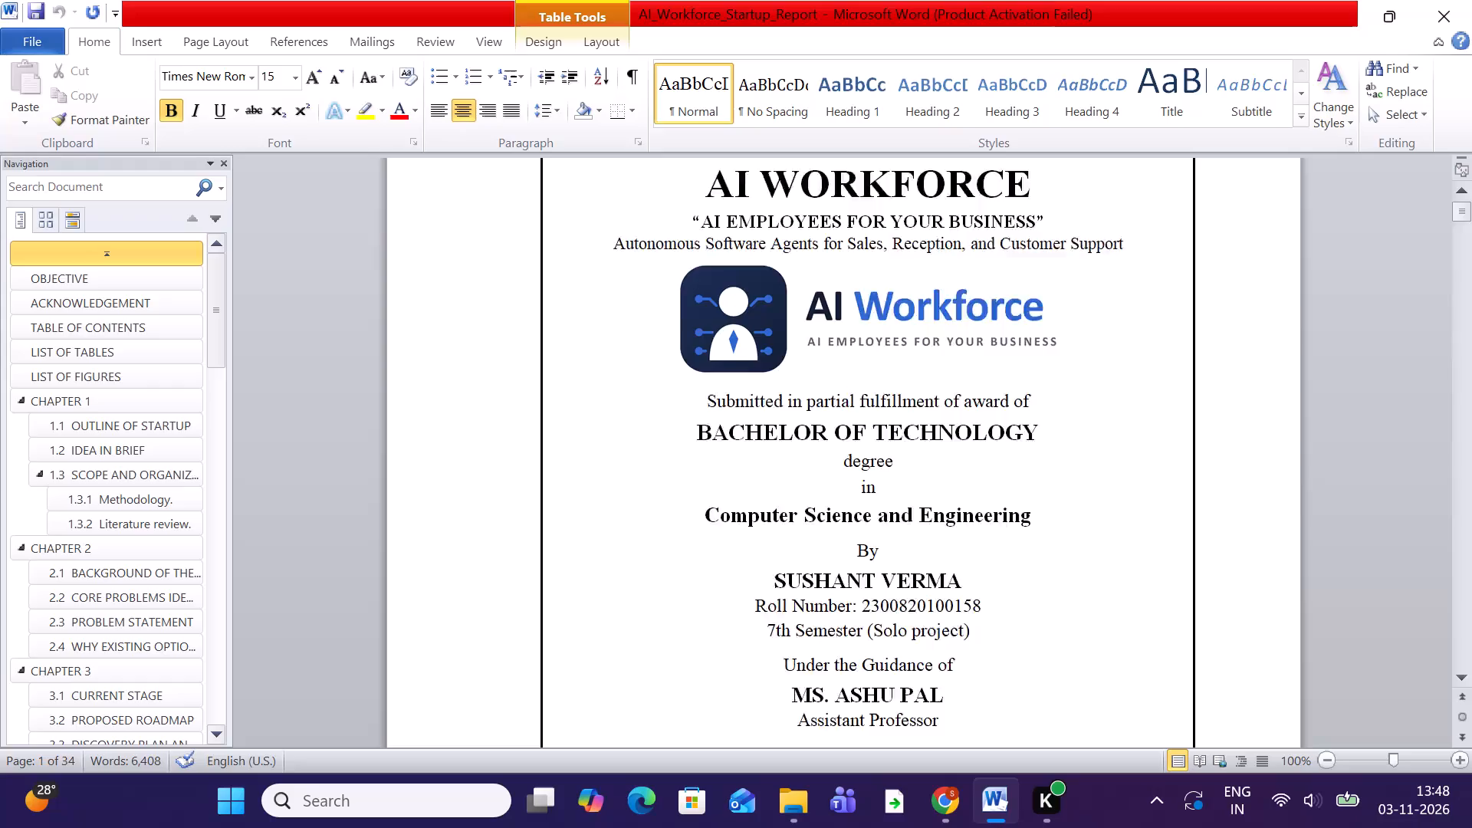
Remove the first-line indent from the opening paragraph under the OBJECTIVE heading, keeping the heading on its own line.
scroll(873, 420, down, 13)
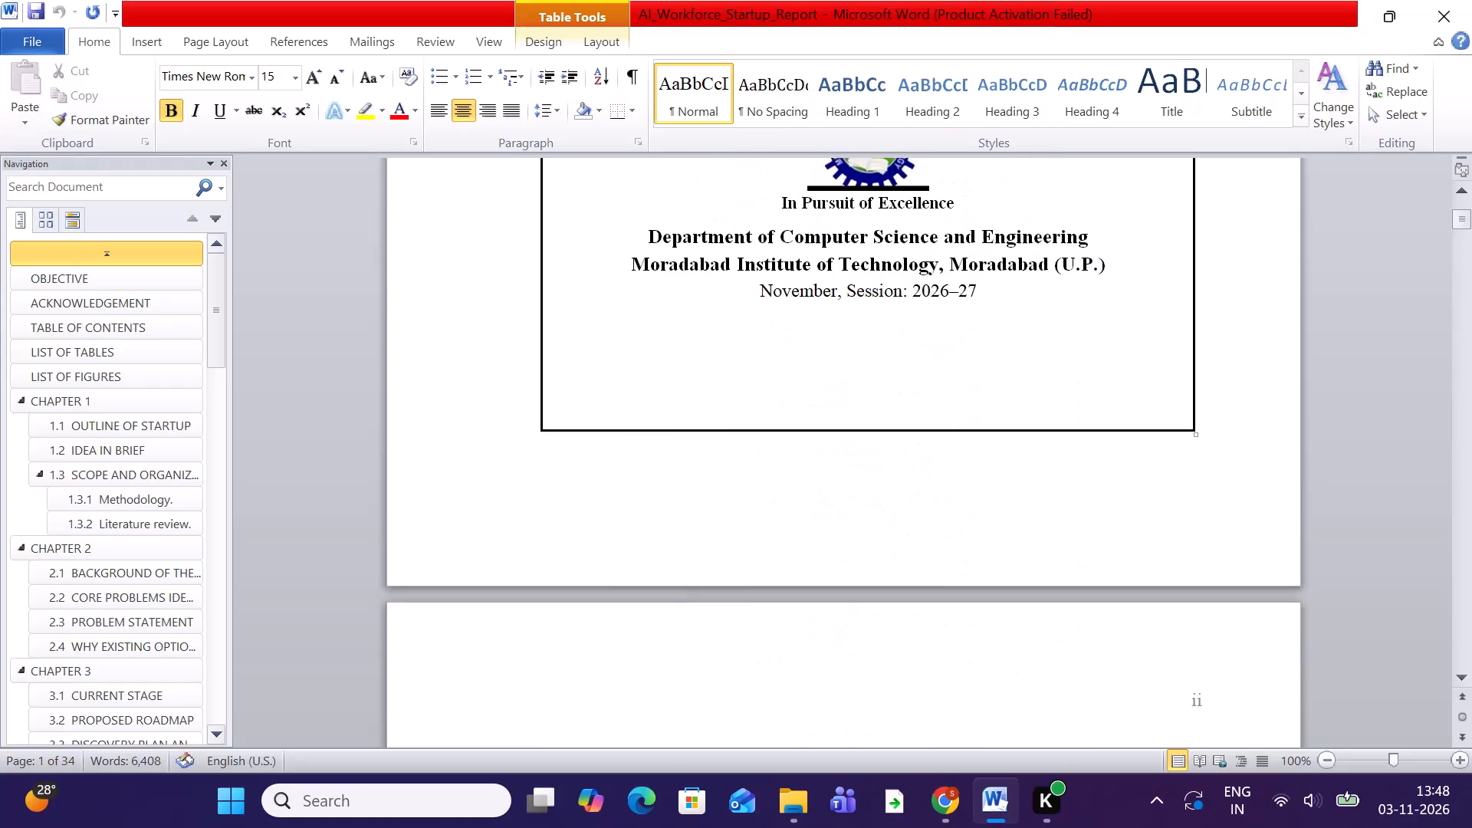
scroll(889, 416, down, 8)
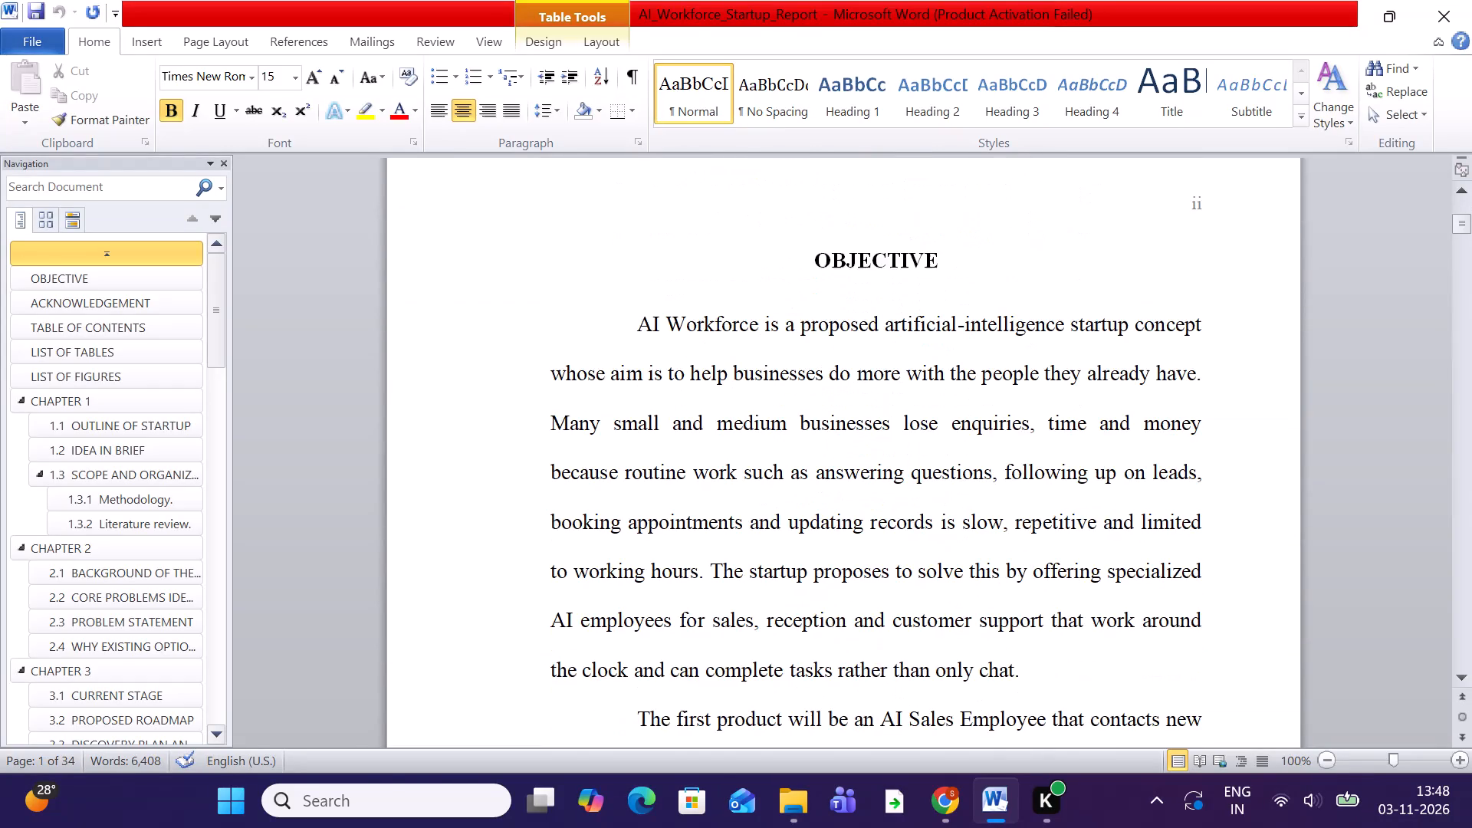
scroll(889, 416, down, 1)
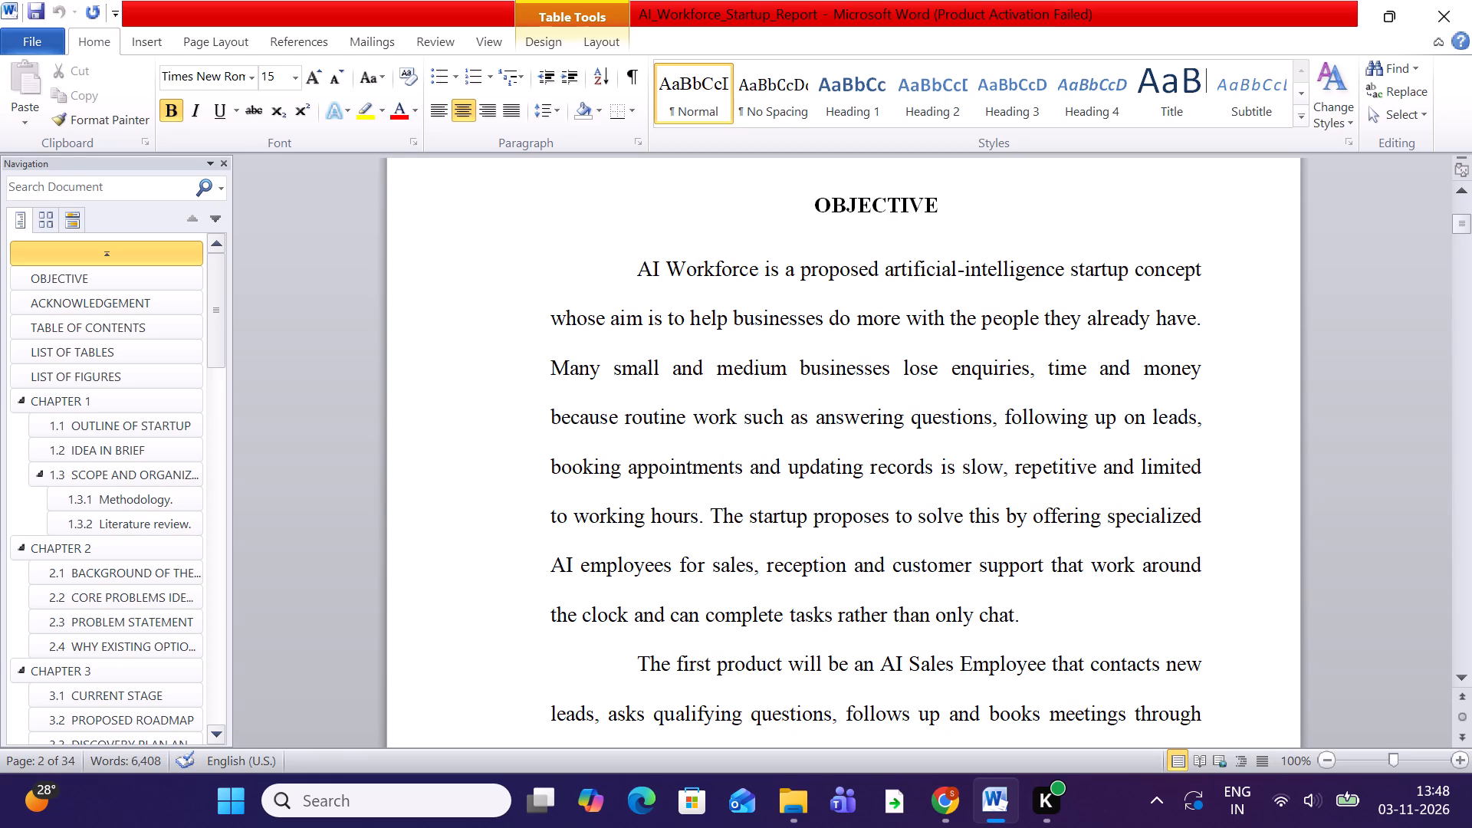
click(636, 269)
key(BackSpace)
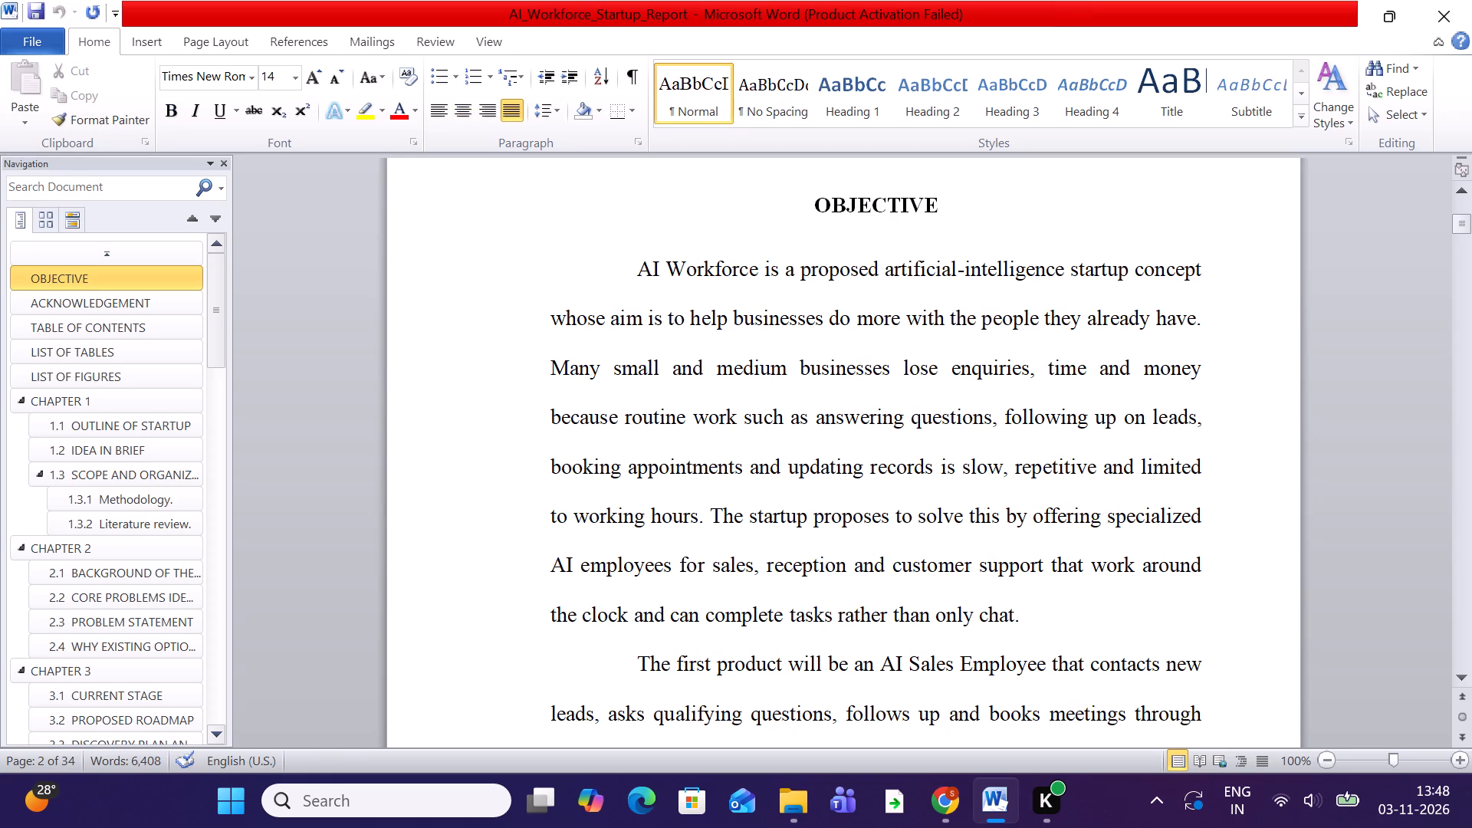
key(BackSpace)
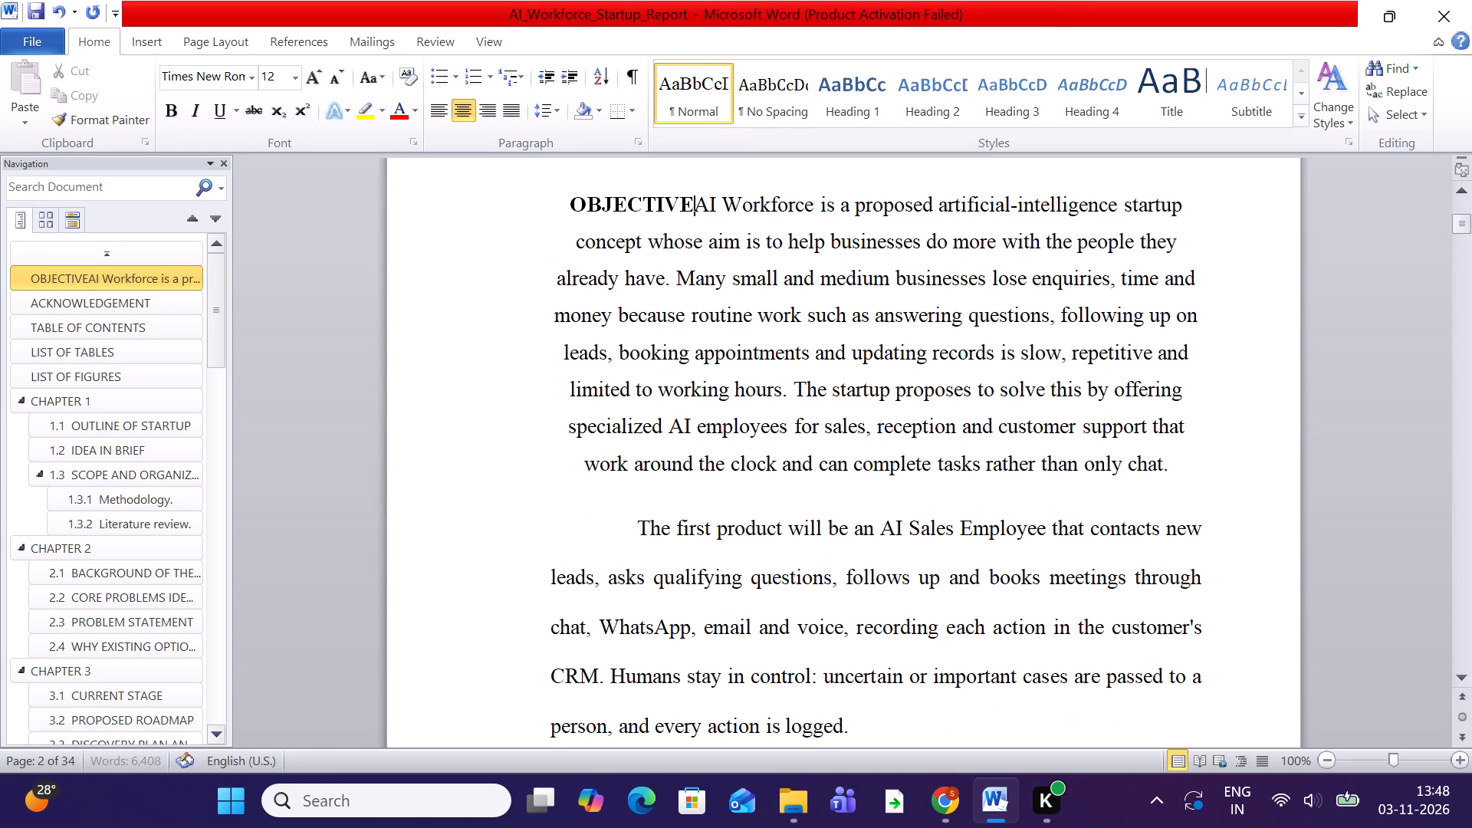
key(ctrl+z)
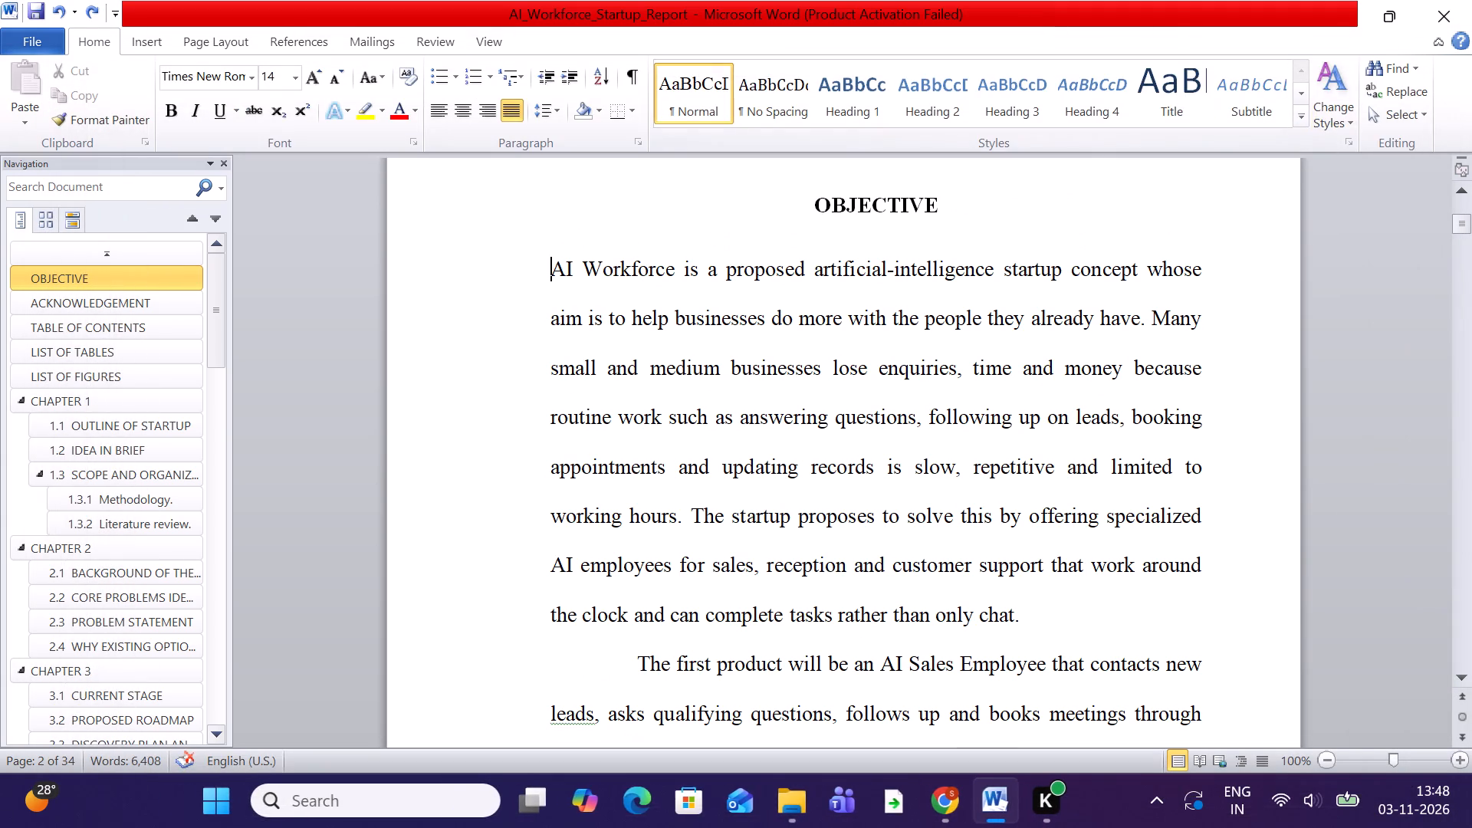
Remove the first-line indents from the second and third OBJECTIVE paragraphs, starting "The first product" and "This report presents".
scroll(618, 633, down, 1)
click(645, 596)
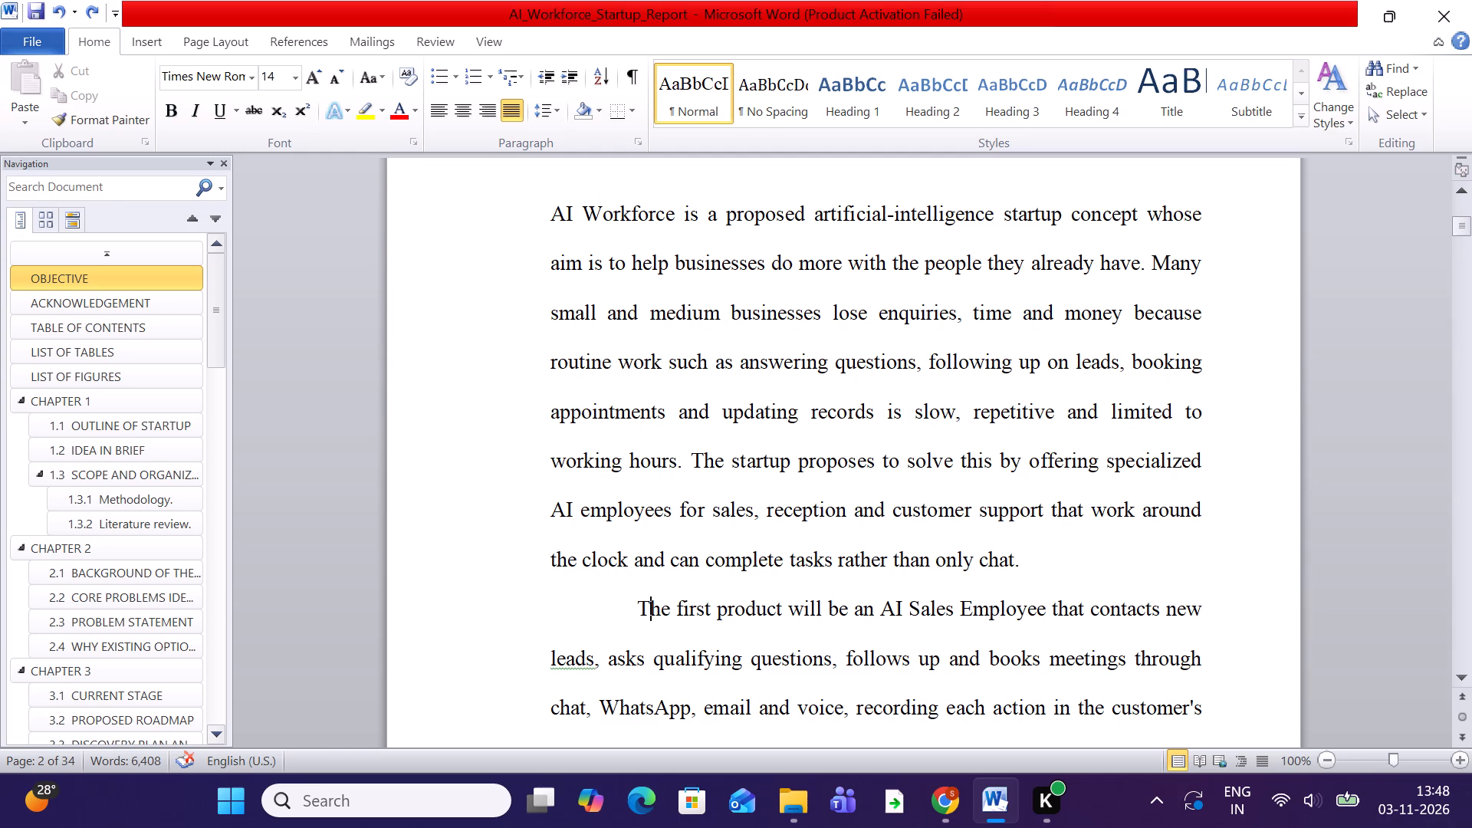
click(632, 616)
key(BackSpace)
scroll(859, 552, down, 4)
click(642, 650)
key(BackSpace)
Remove the first-line indents from all three body paragraphs under the ACKNOWLEDGEMENT heading.
scroll(708, 615, down, 1)
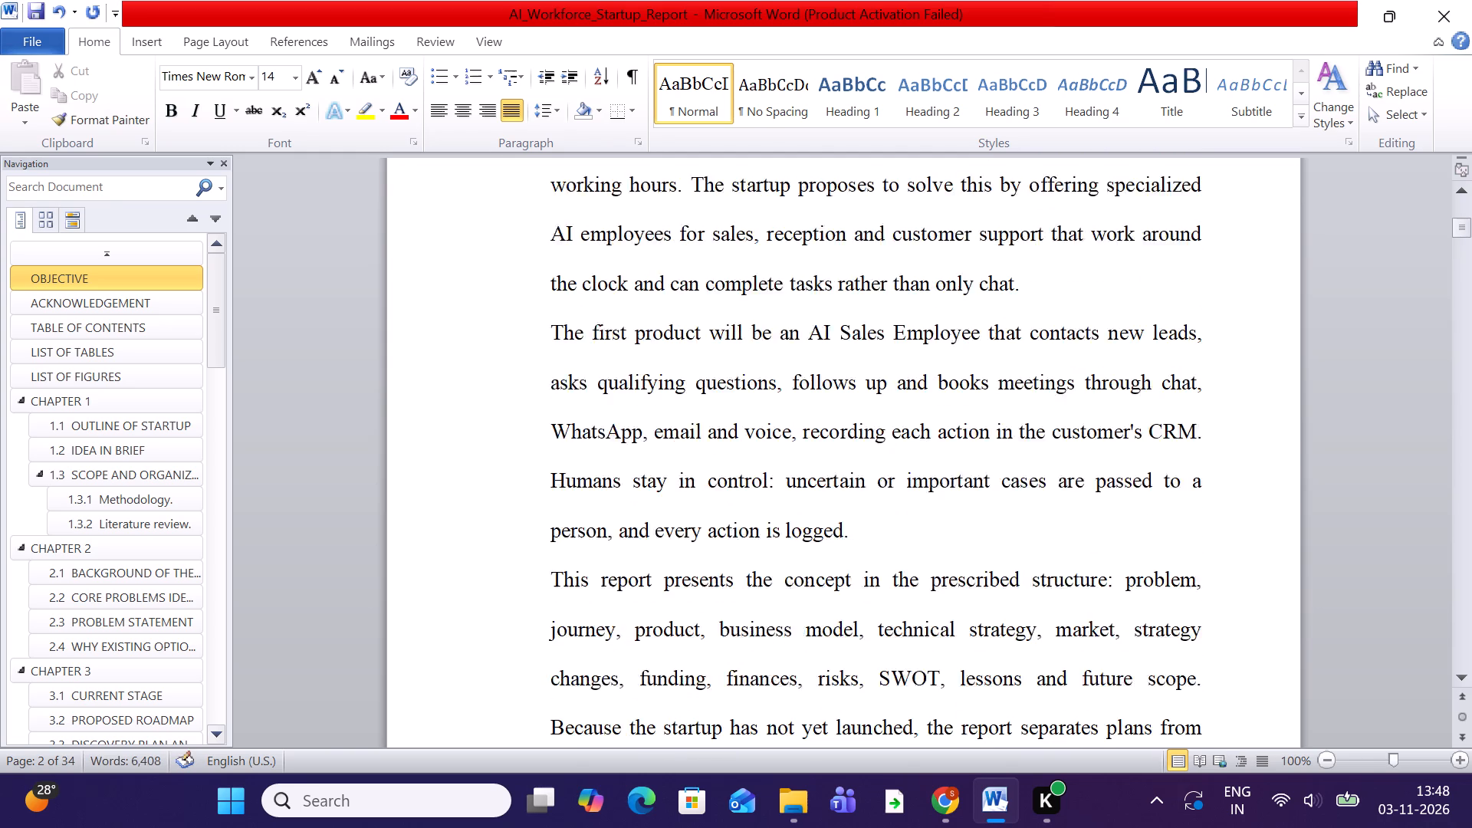
scroll(708, 615, down, 1)
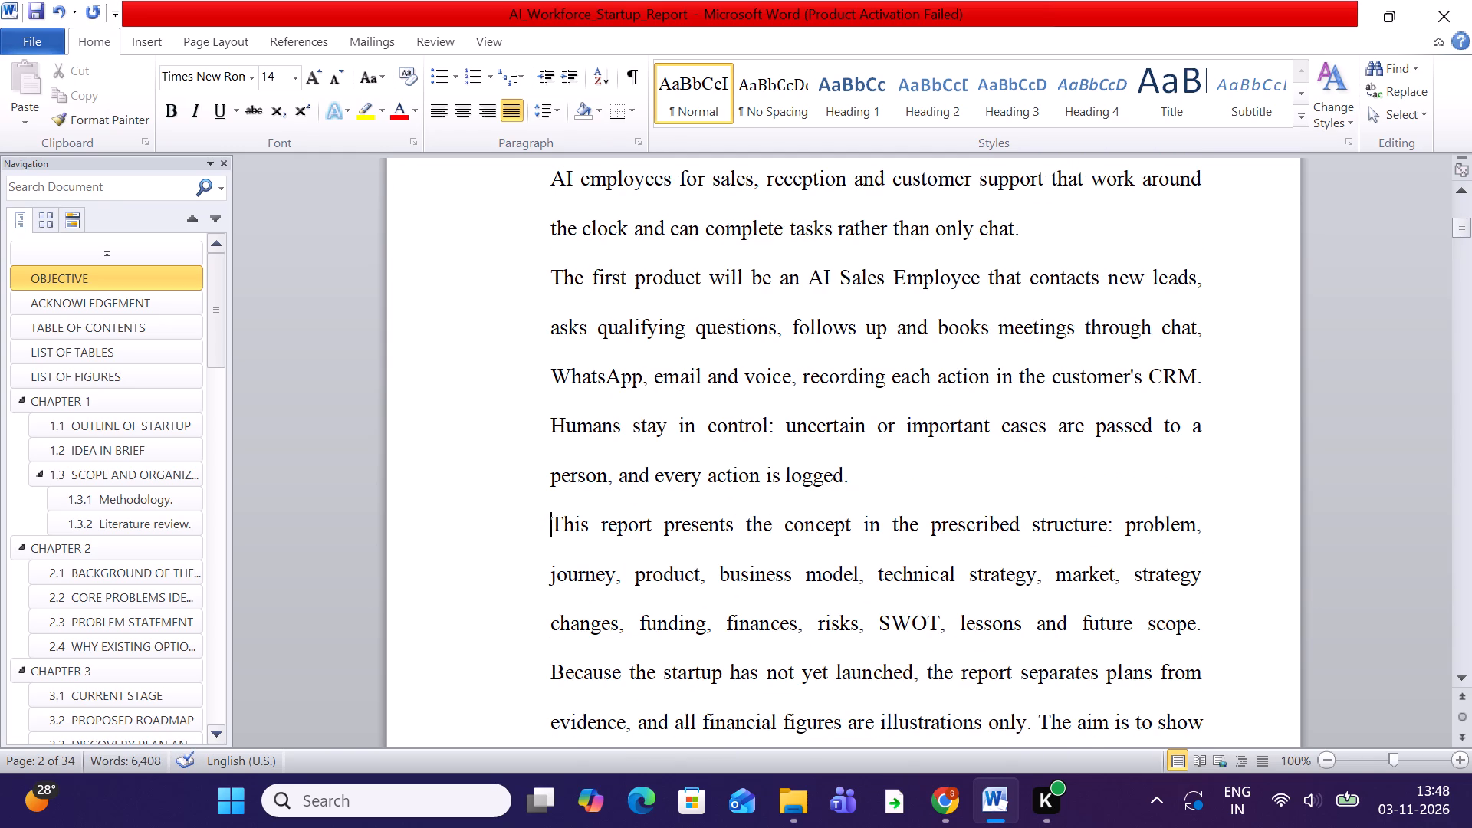
scroll(824, 534, down, 3)
scroll(816, 541, up, 10)
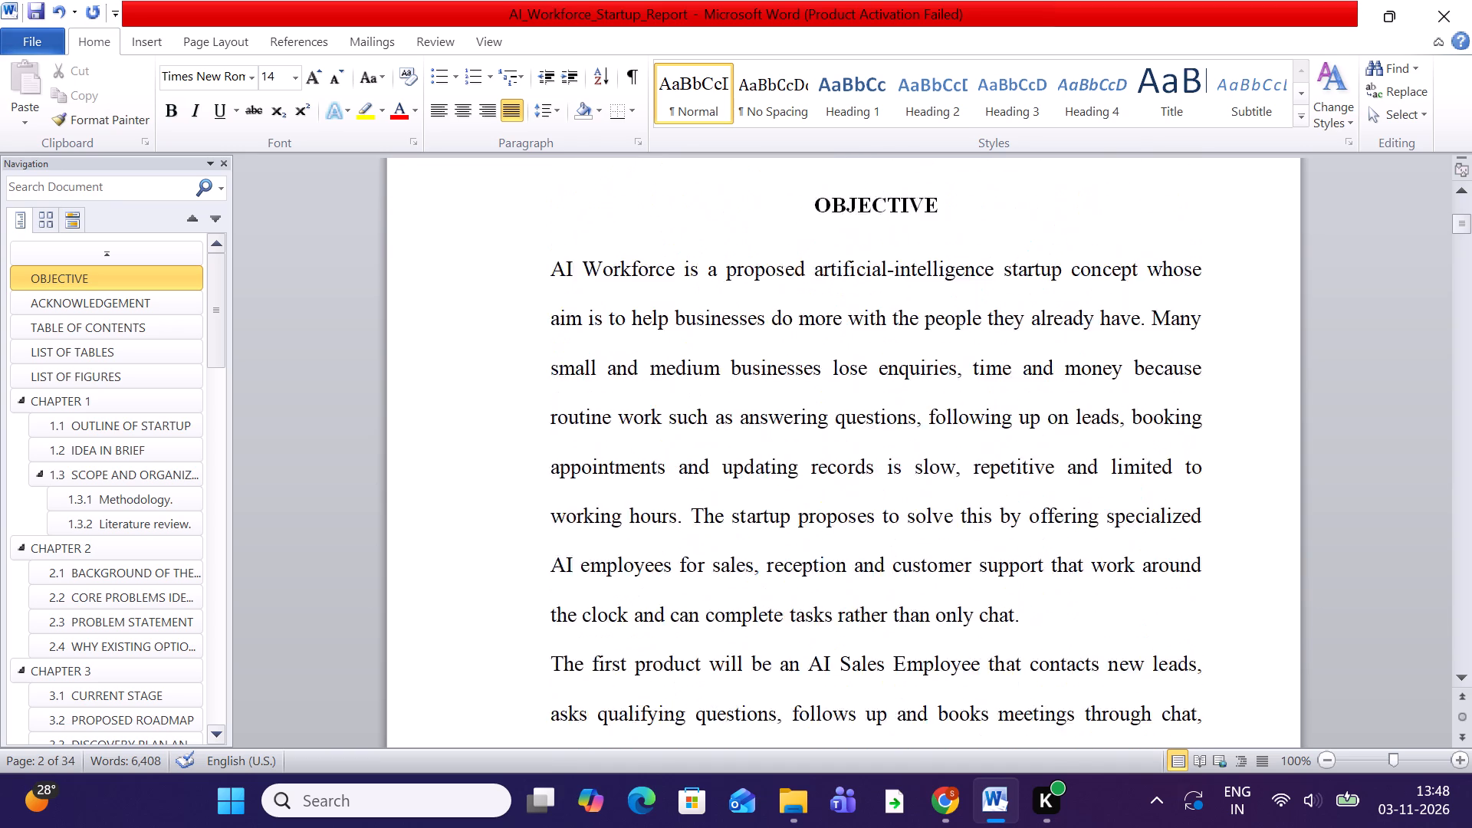
scroll(816, 541, up, 2)
scroll(816, 541, down, 16)
scroll(815, 541, down, 6)
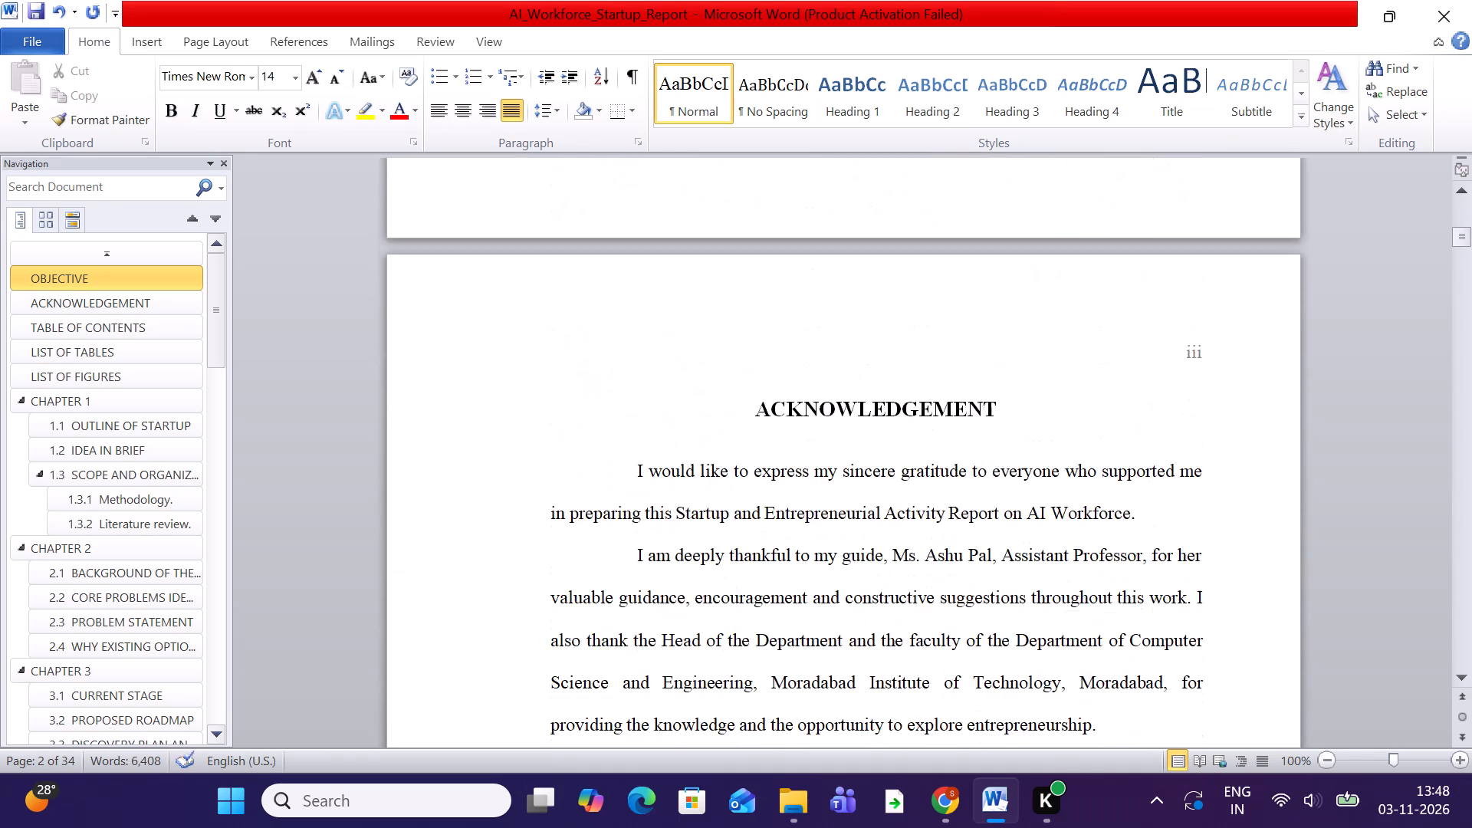
click(636, 472)
key(BackSpace)
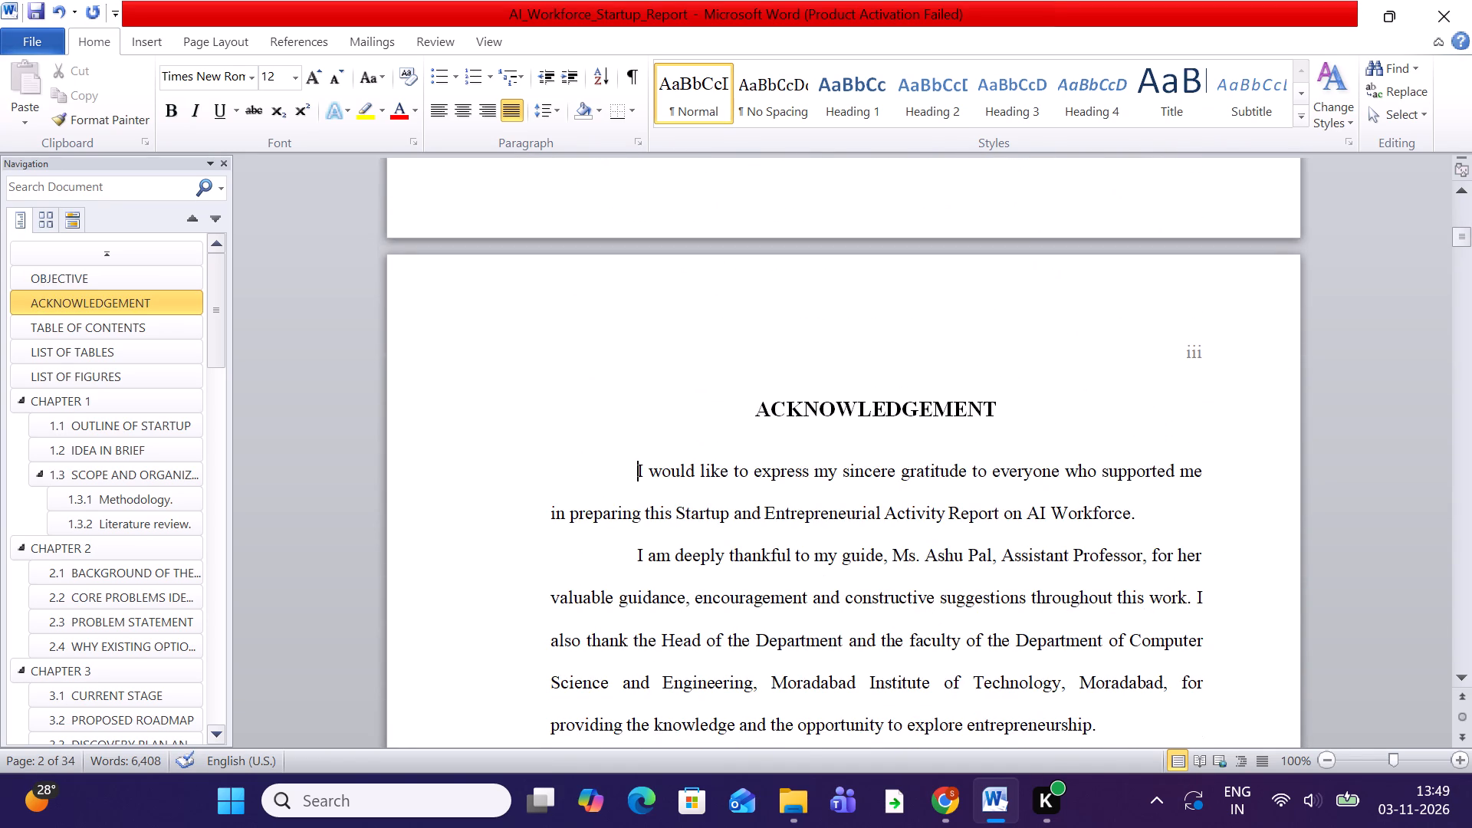
click(626, 557)
key(BackSpace)
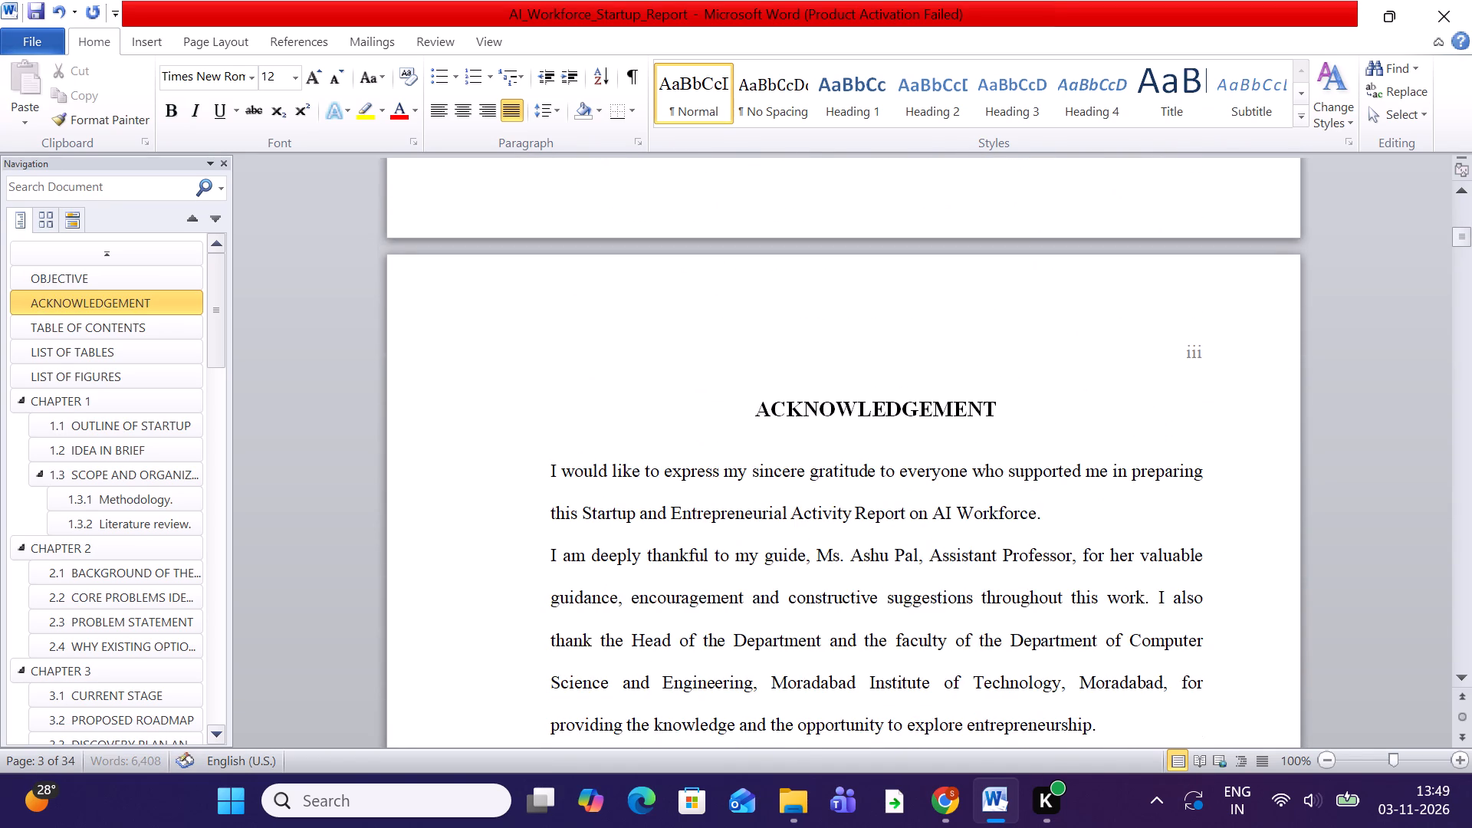
scroll(652, 608, down, 4)
click(630, 553)
key(BackSpace)
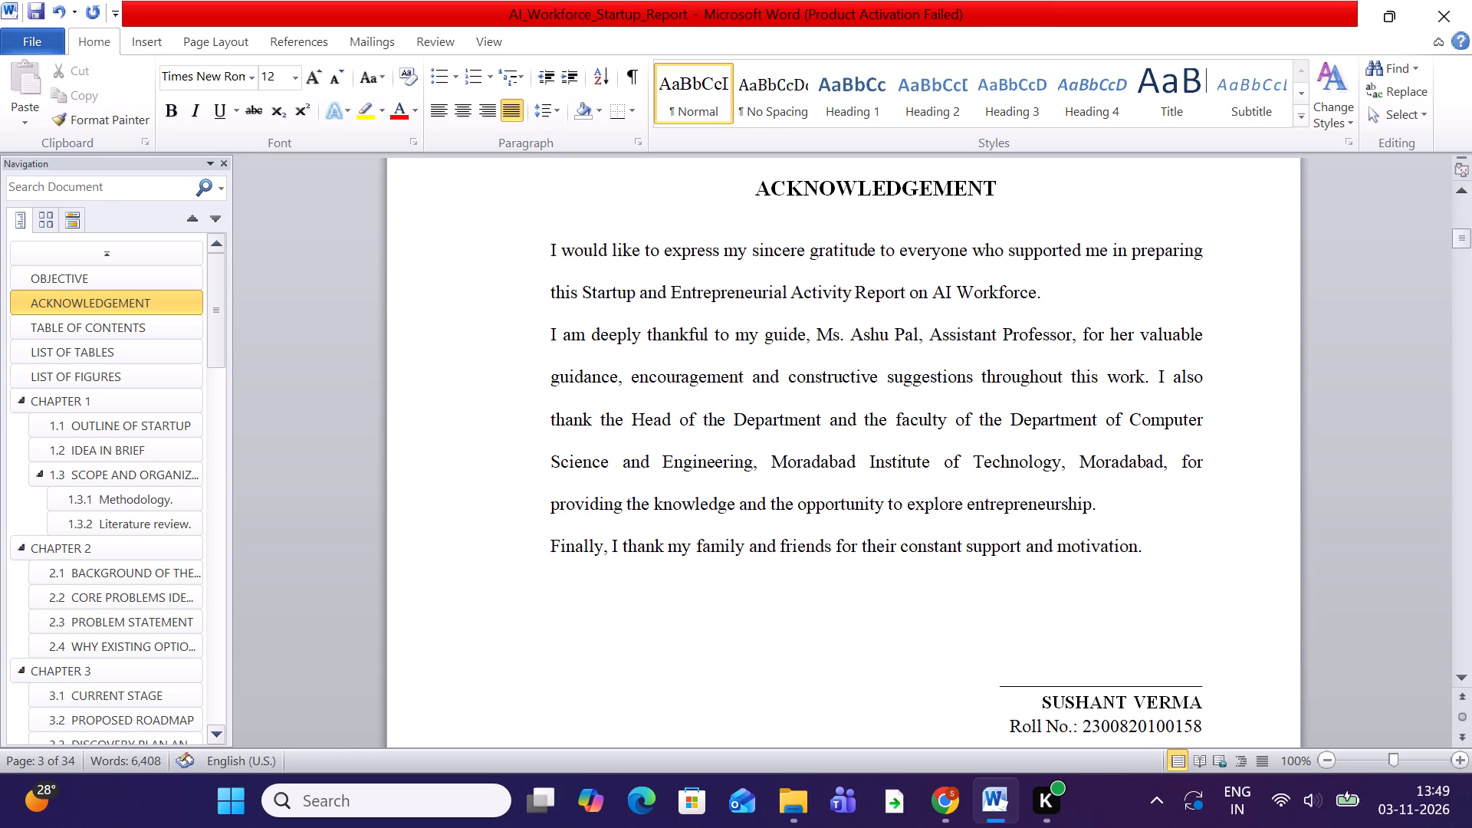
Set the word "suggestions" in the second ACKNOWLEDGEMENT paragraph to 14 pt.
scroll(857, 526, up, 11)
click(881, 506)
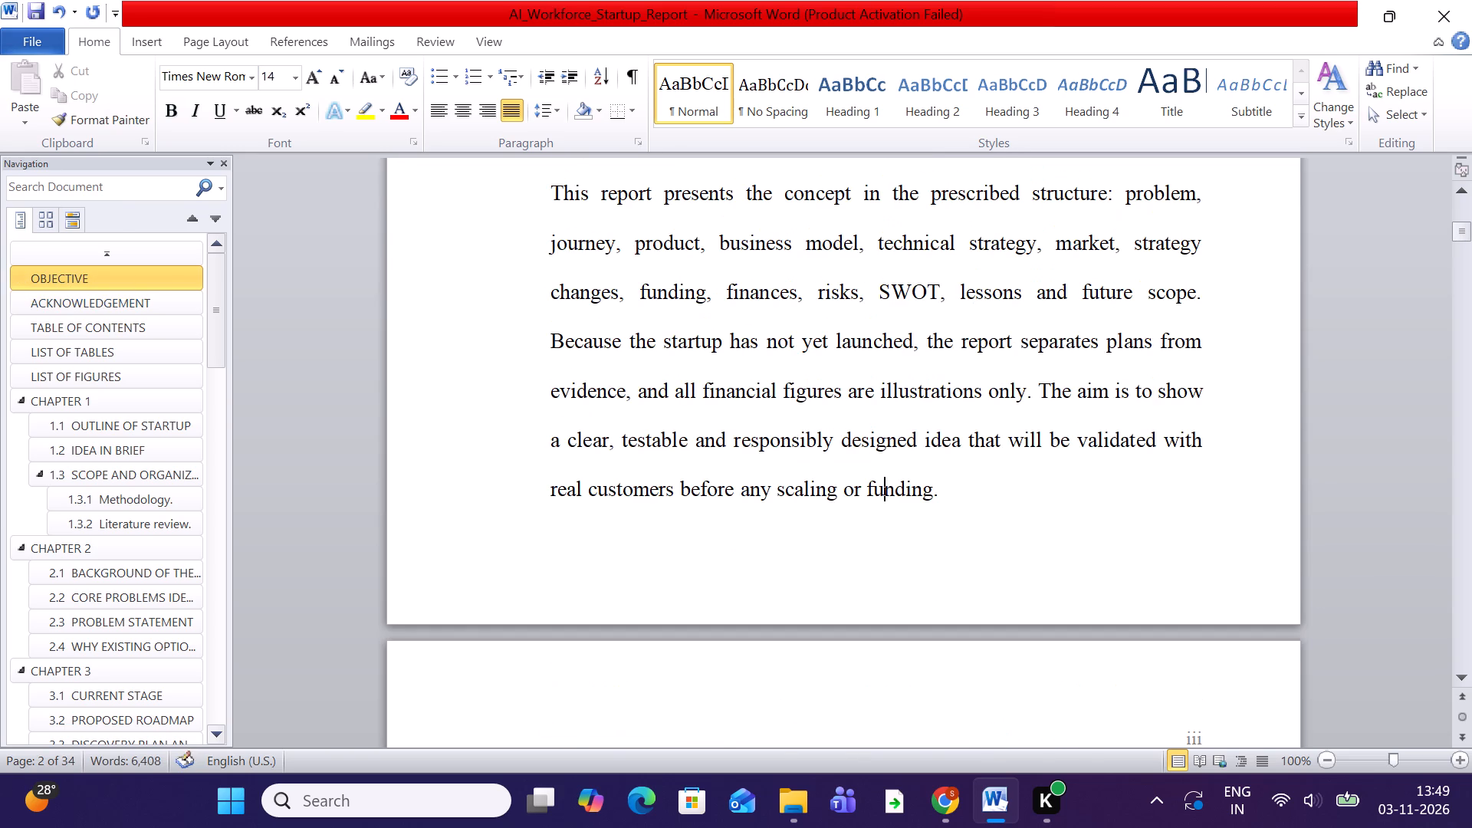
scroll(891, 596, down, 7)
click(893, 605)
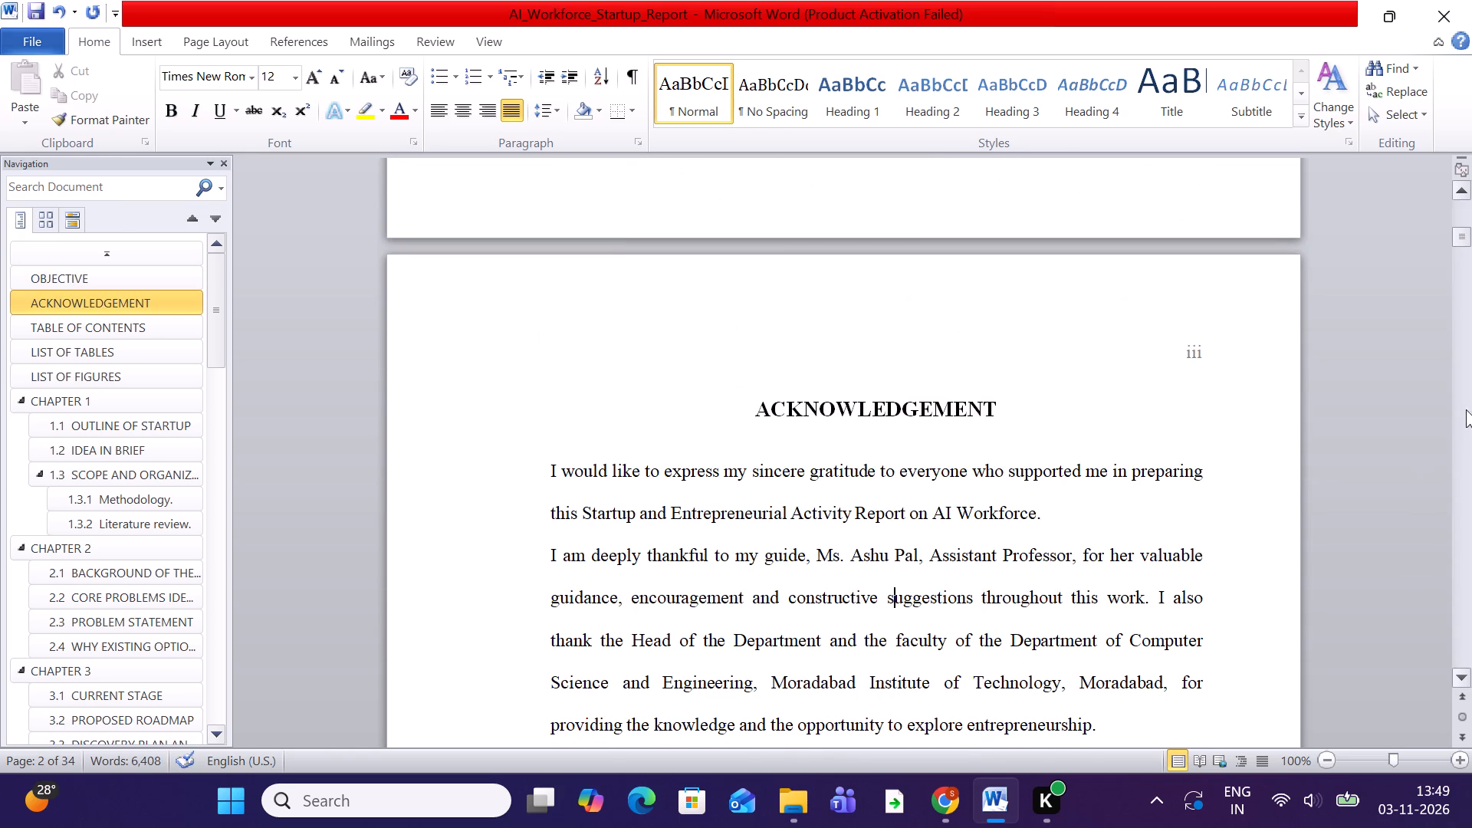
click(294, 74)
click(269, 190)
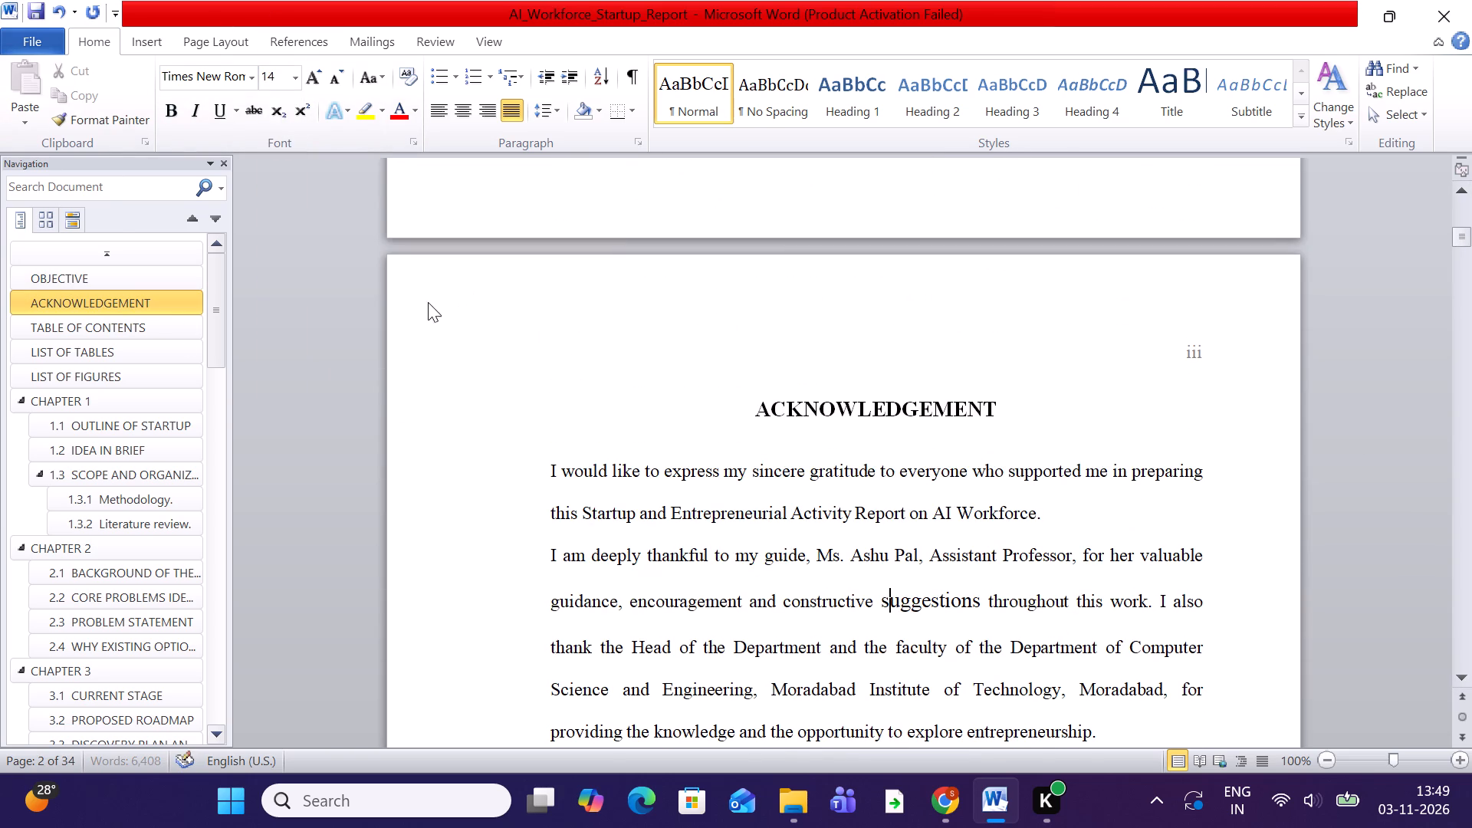
Set the font size of all ACKNOWLEDGEMENT body paragraphs to 14 pt.
click(599, 465)
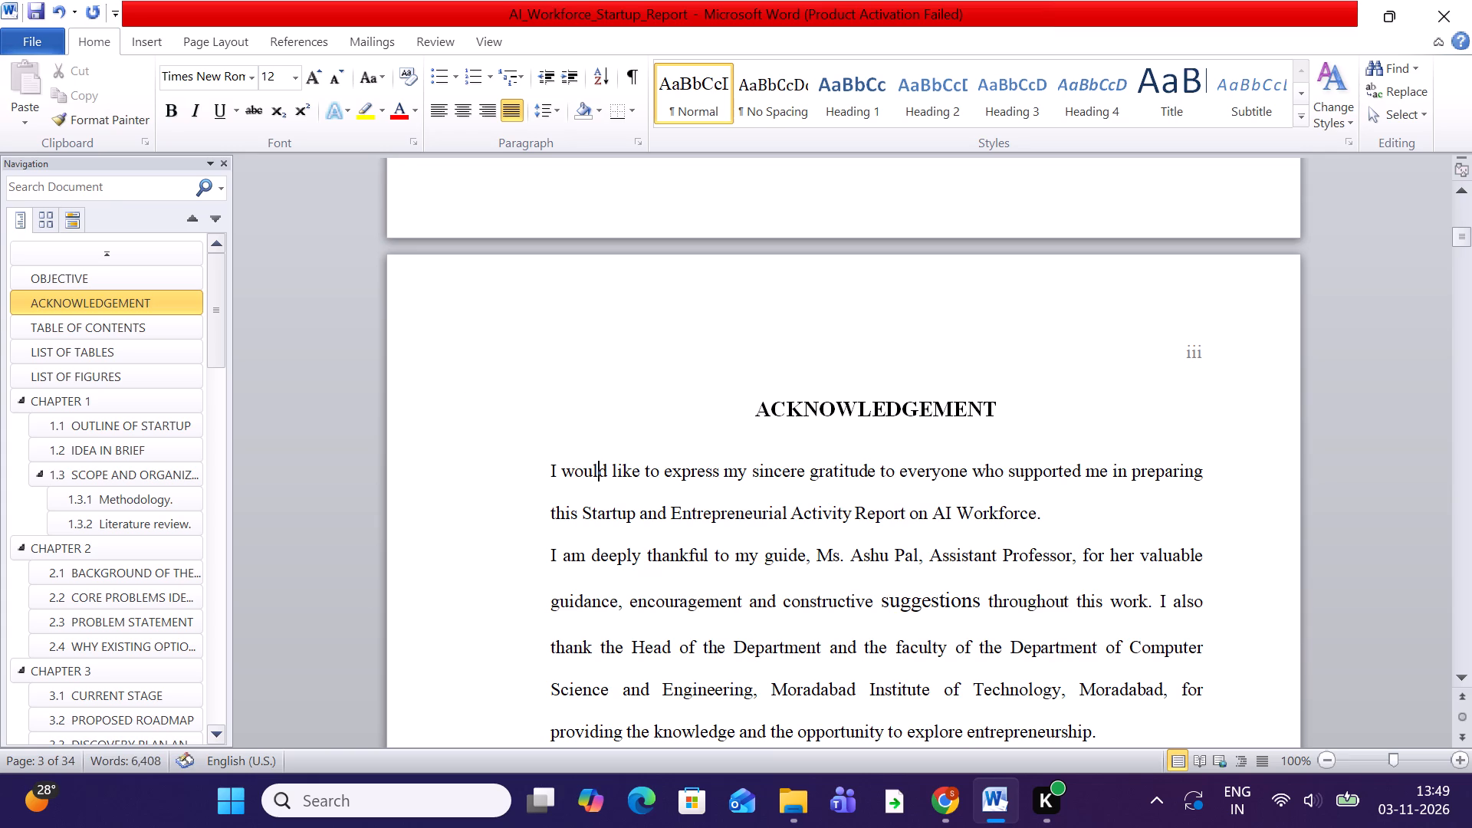
scroll(829, 585, down, 3)
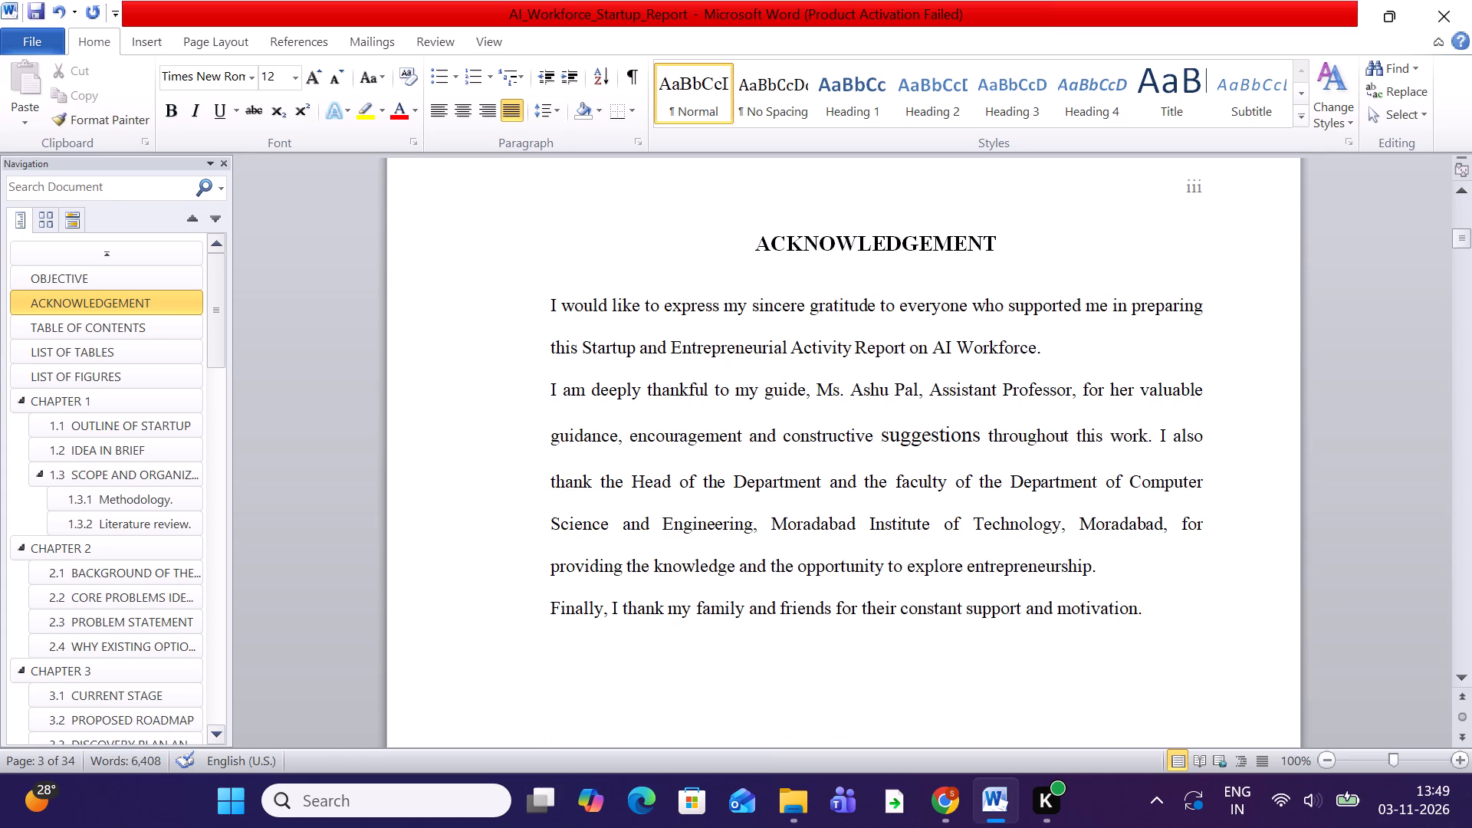
drag(1146, 616, 514, 336)
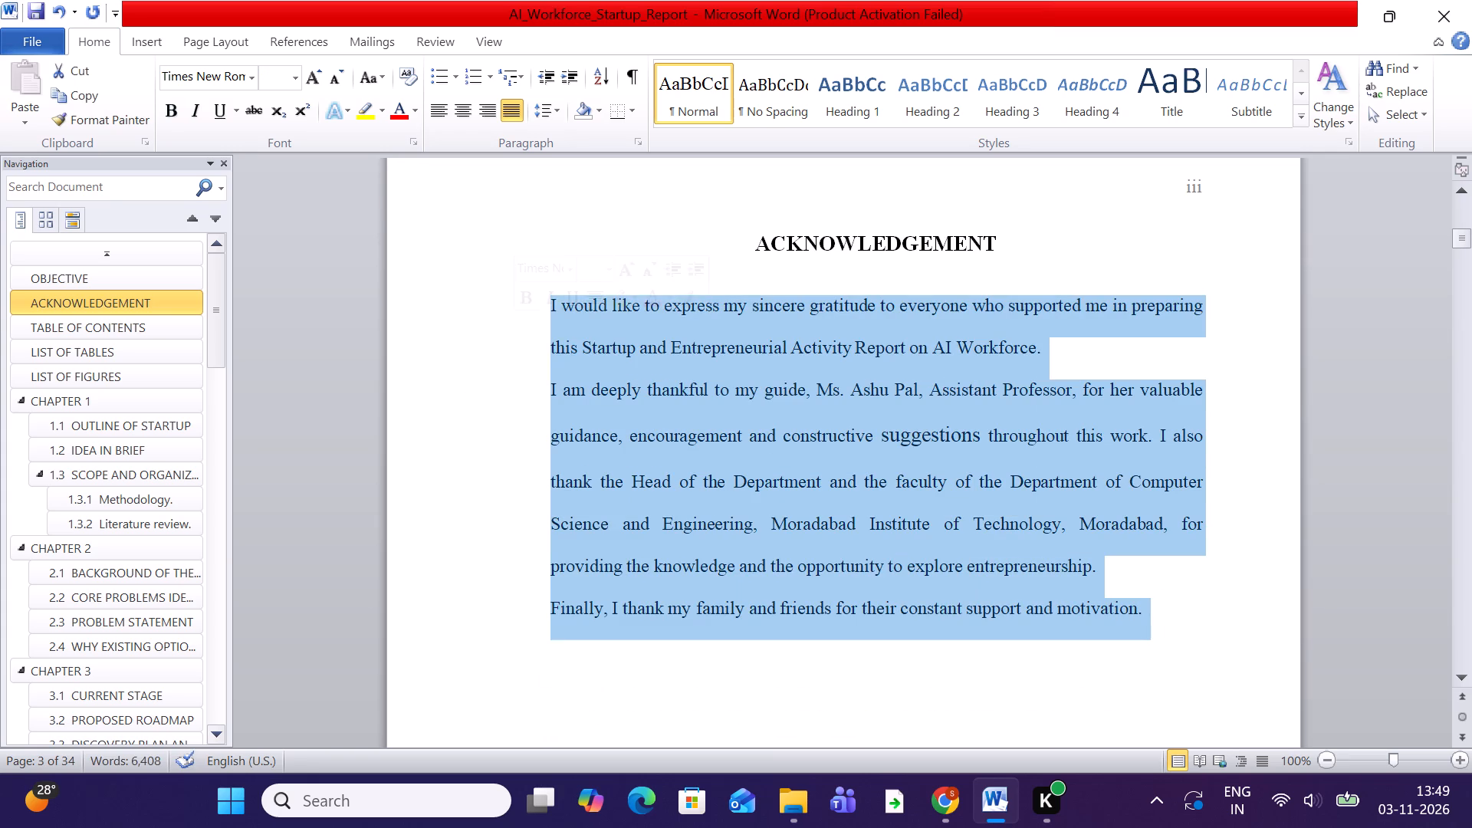
click(294, 75)
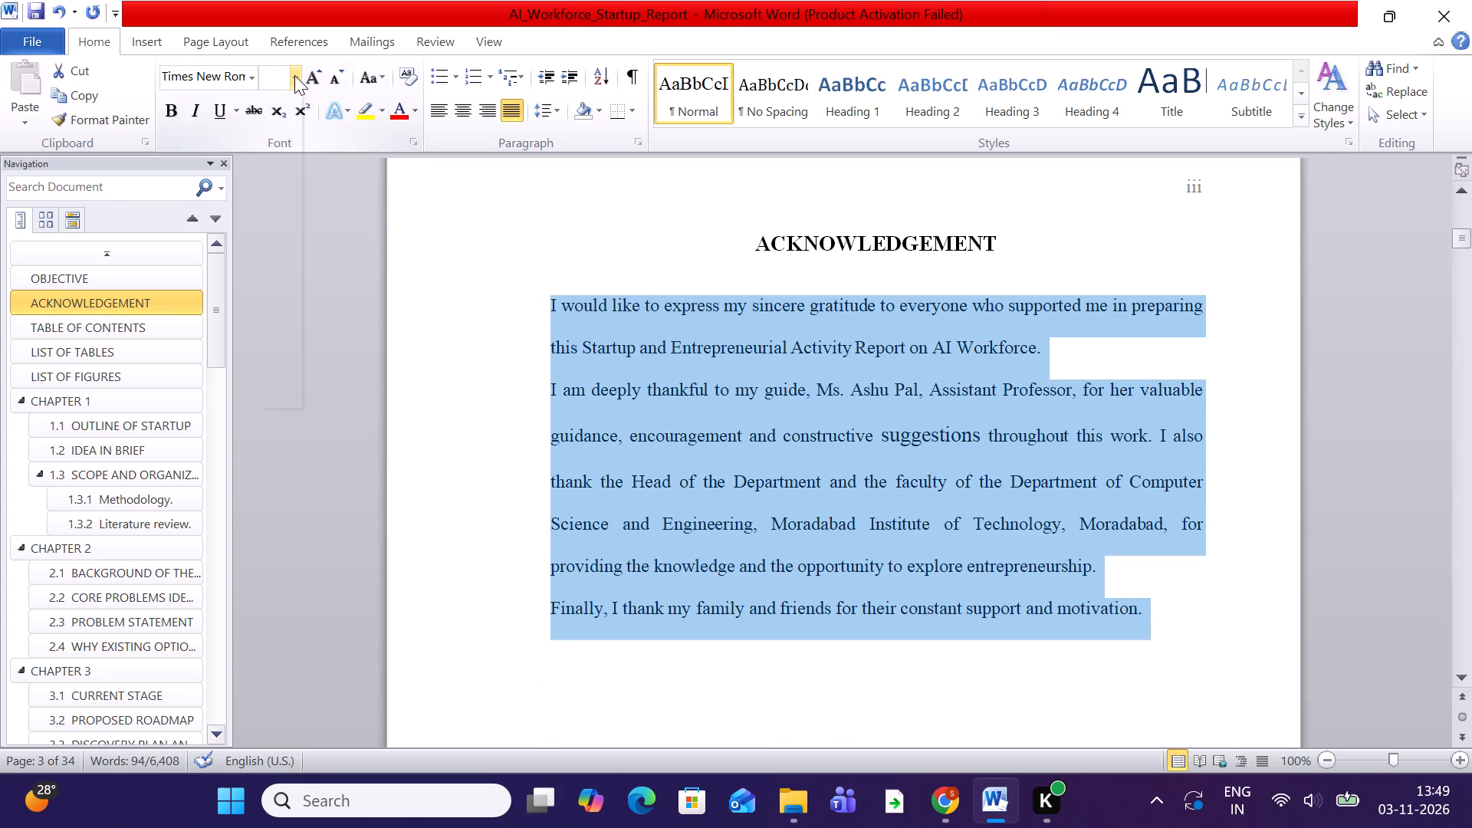
click(270, 192)
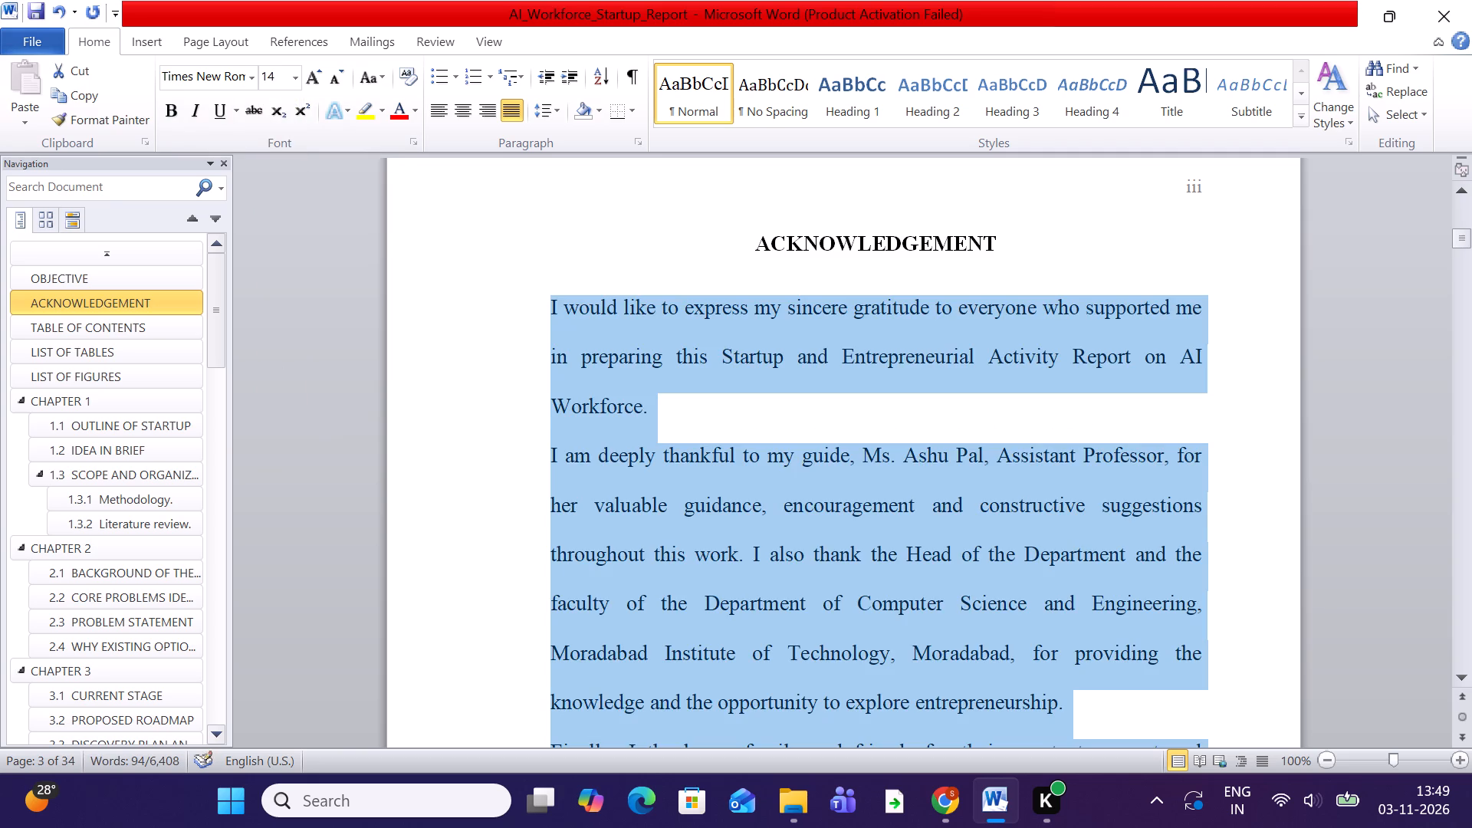
click(408, 429)
Delete the signature line above the student's name at the end of the acknowledgement.
scroll(721, 399, up, 14)
scroll(747, 353, down, 5)
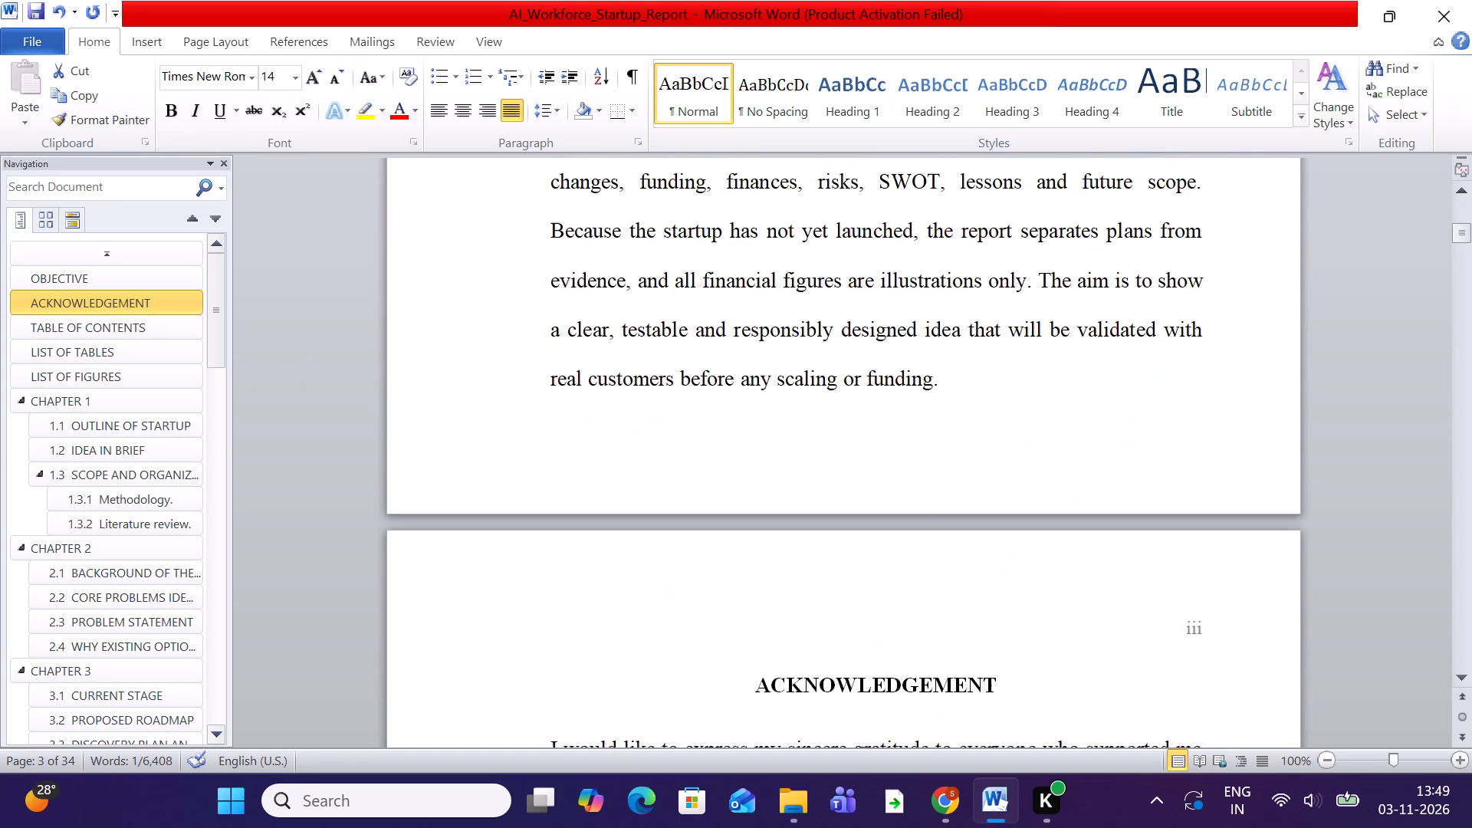
scroll(747, 353, down, 18)
click(1169, 445)
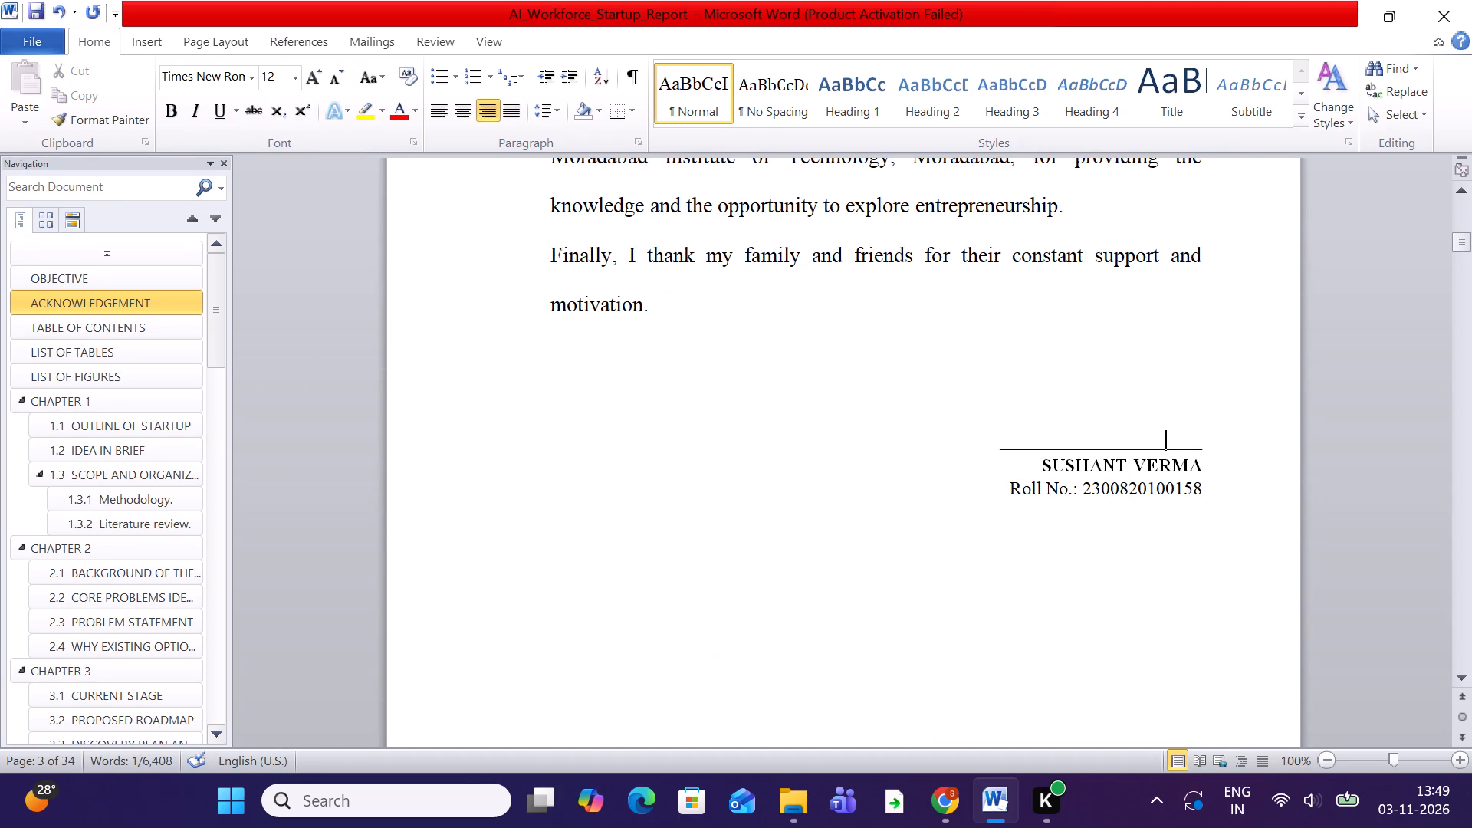
drag(1204, 444, 985, 458)
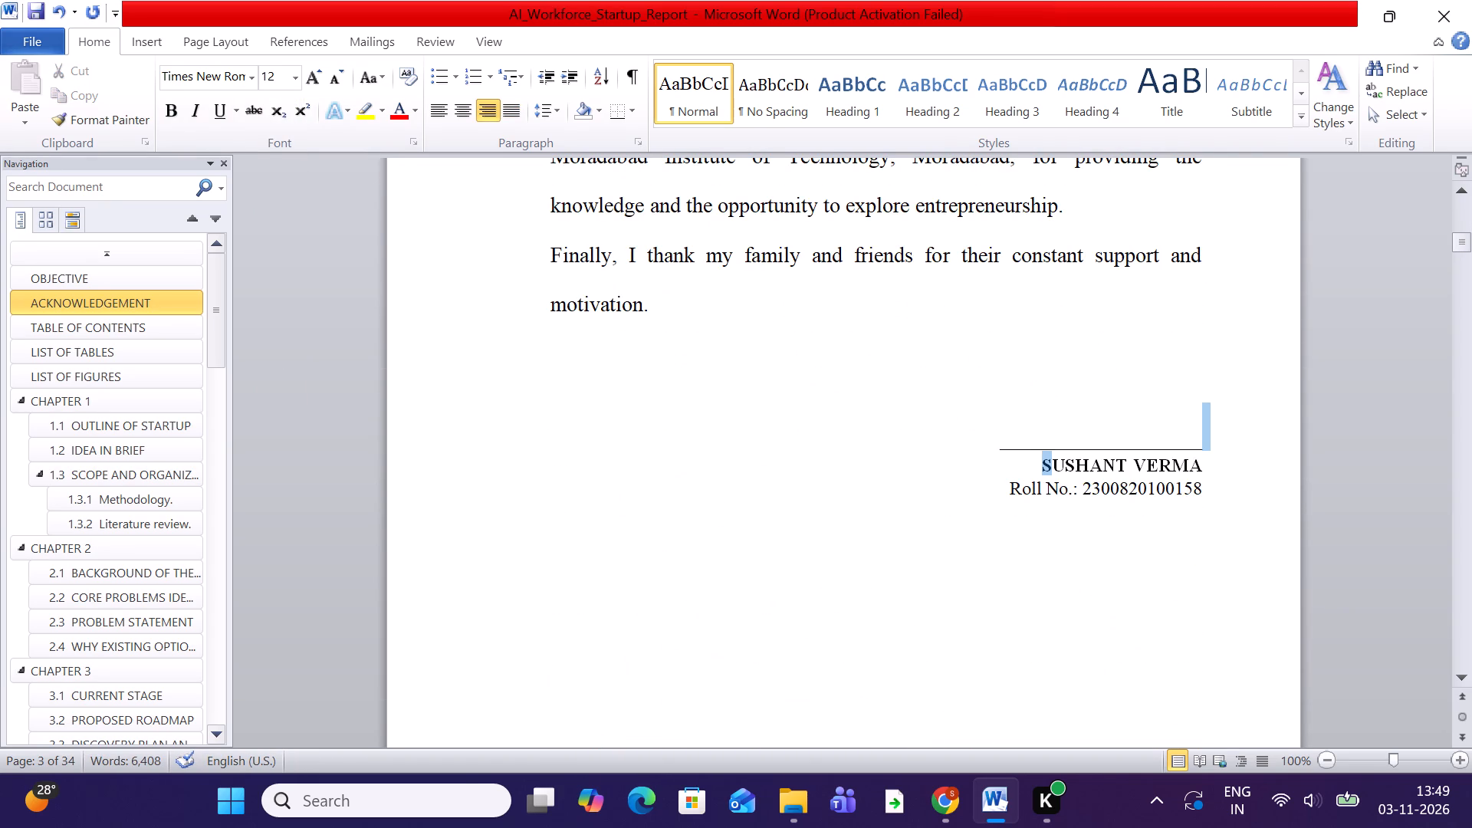
drag(985, 458, 1001, 447)
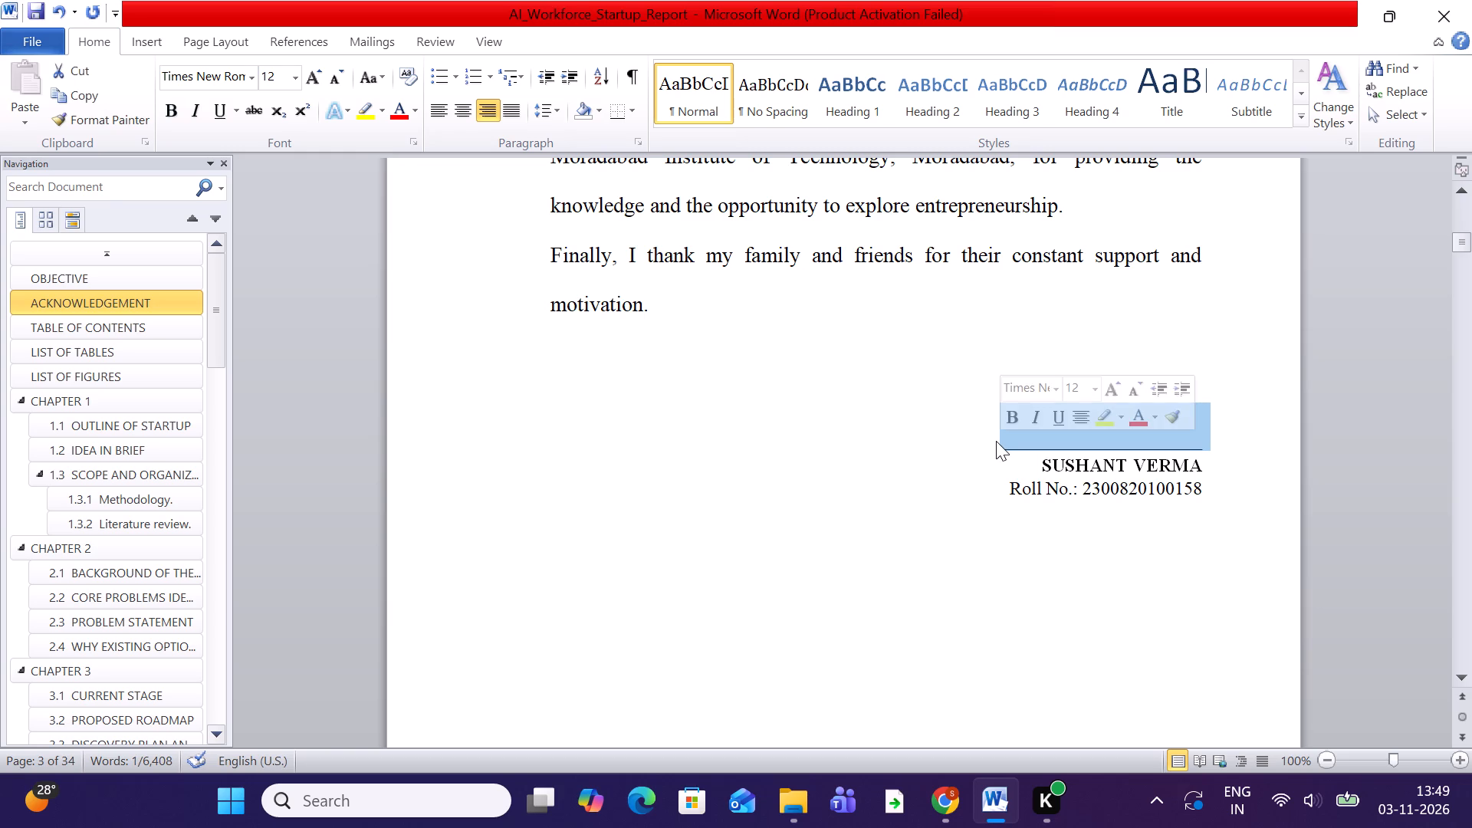
key(Delete)
Change the table of contents entries from Objective through List of Figures to uppercase.
scroll(1058, 574, up, 2)
scroll(1060, 573, down, 16)
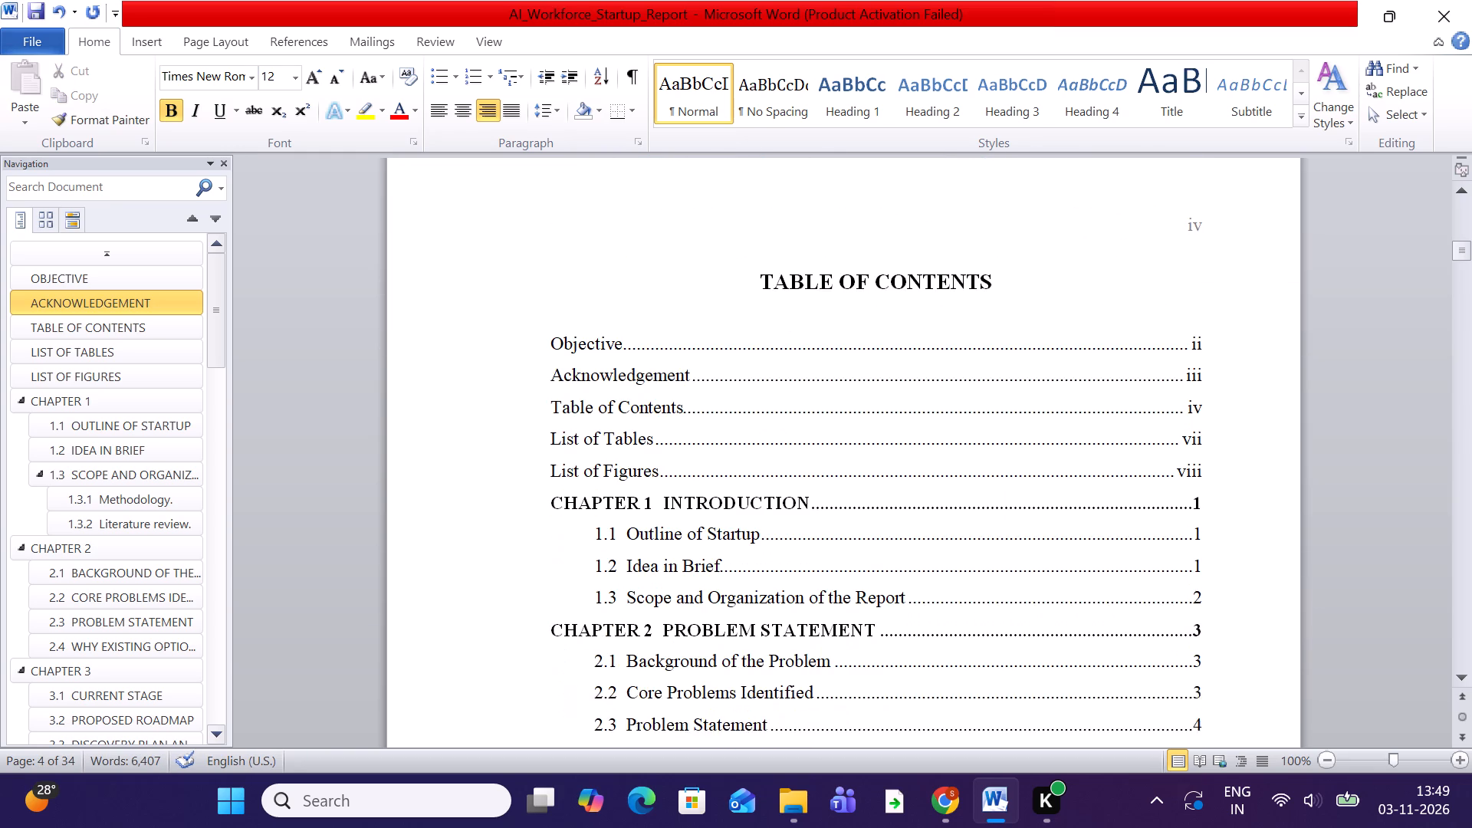
scroll(1119, 543, down, 4)
scroll(1119, 542, up, 2)
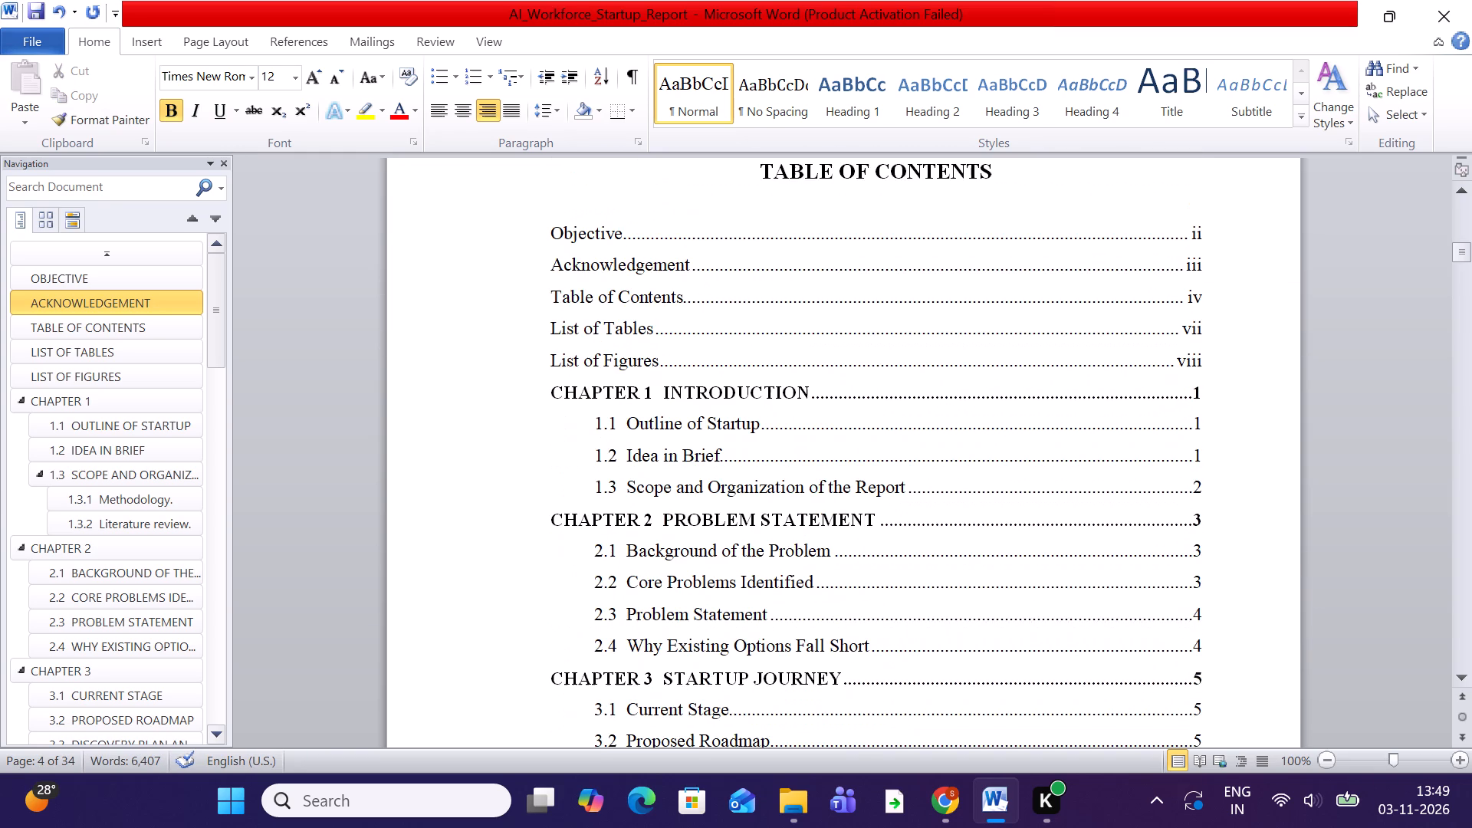
scroll(1119, 542, up, 2)
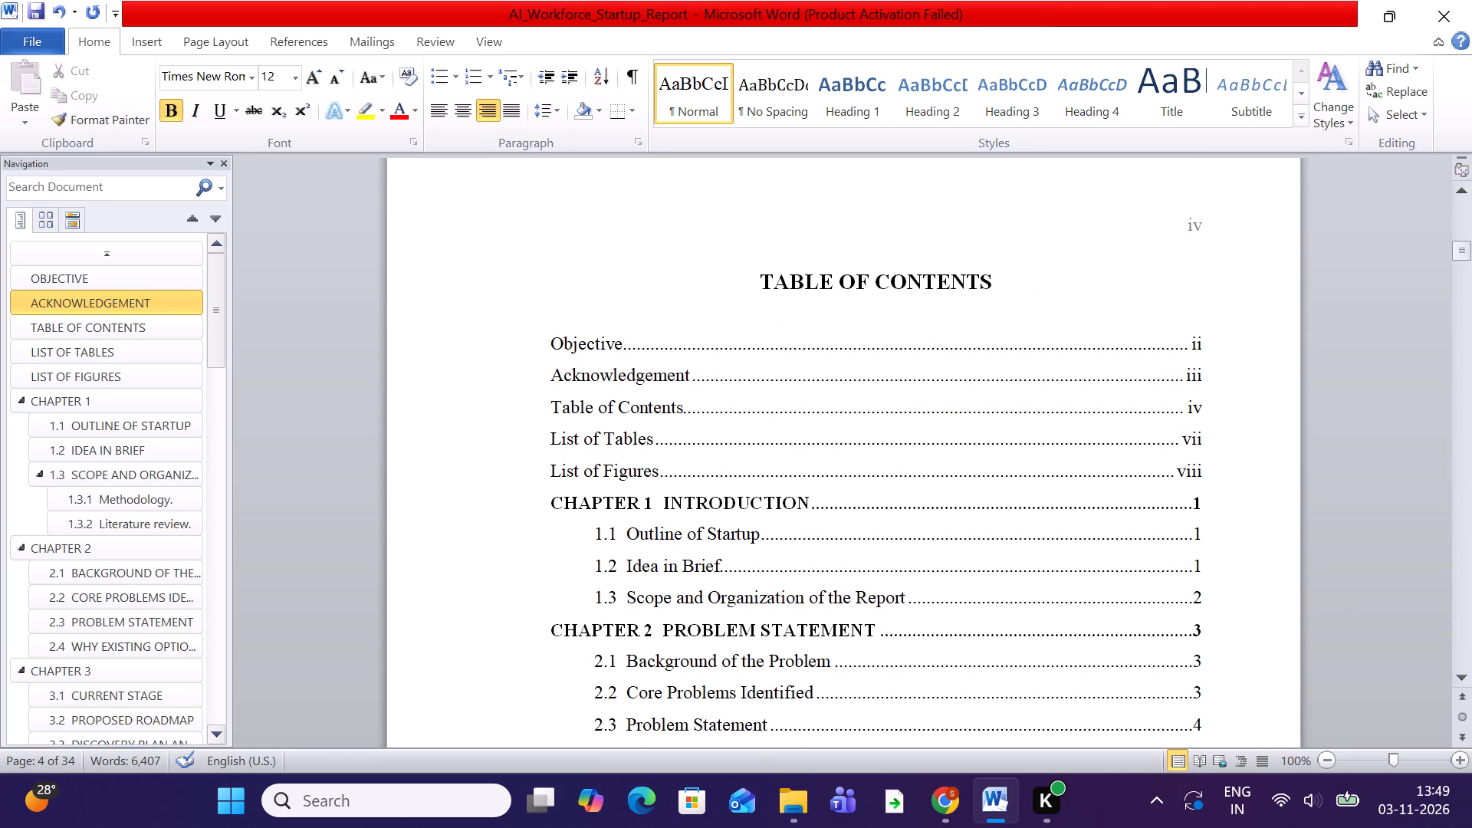
scroll(918, 455, up, 1)
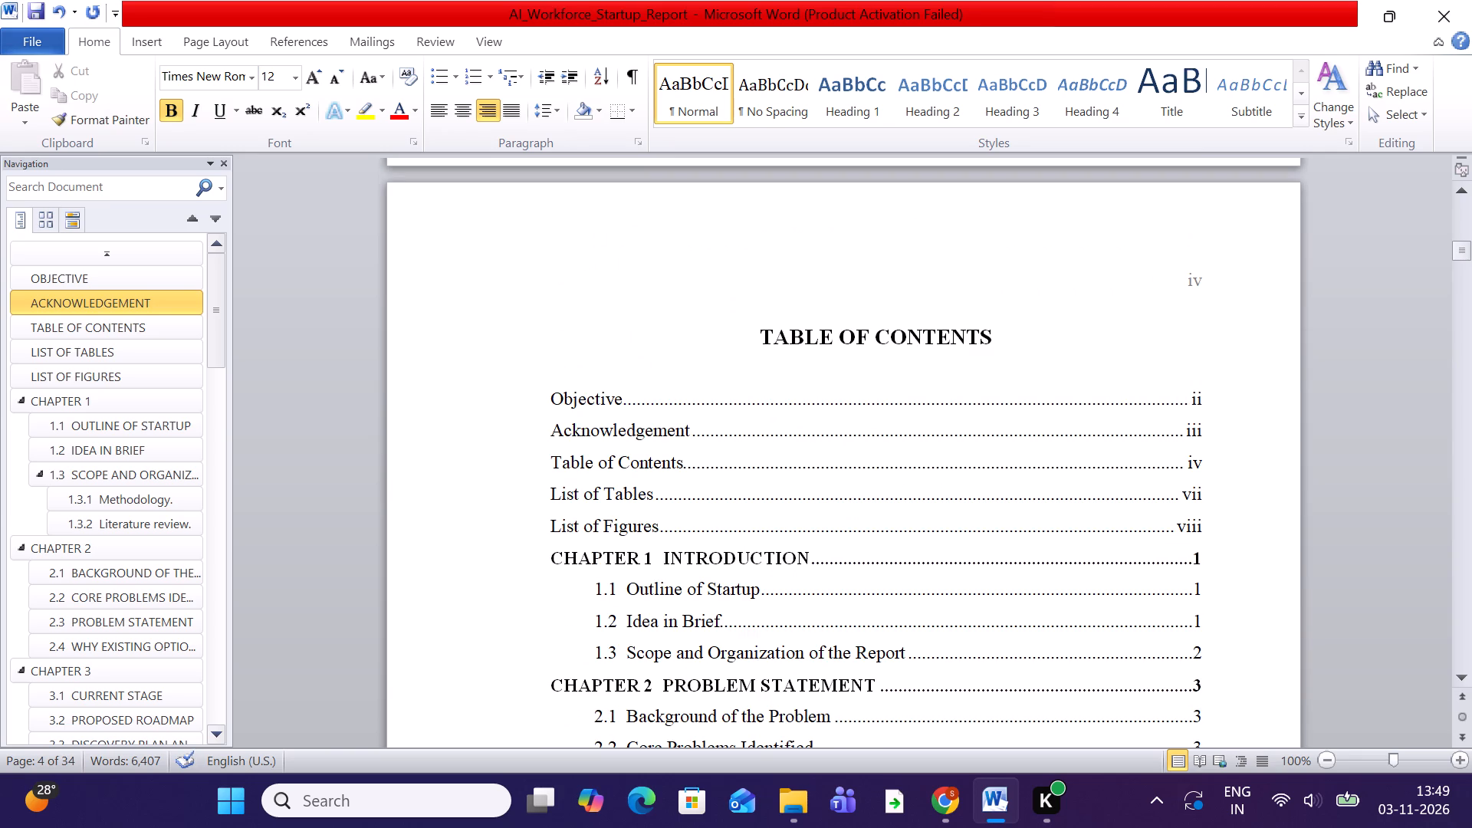
drag(657, 534, 542, 412)
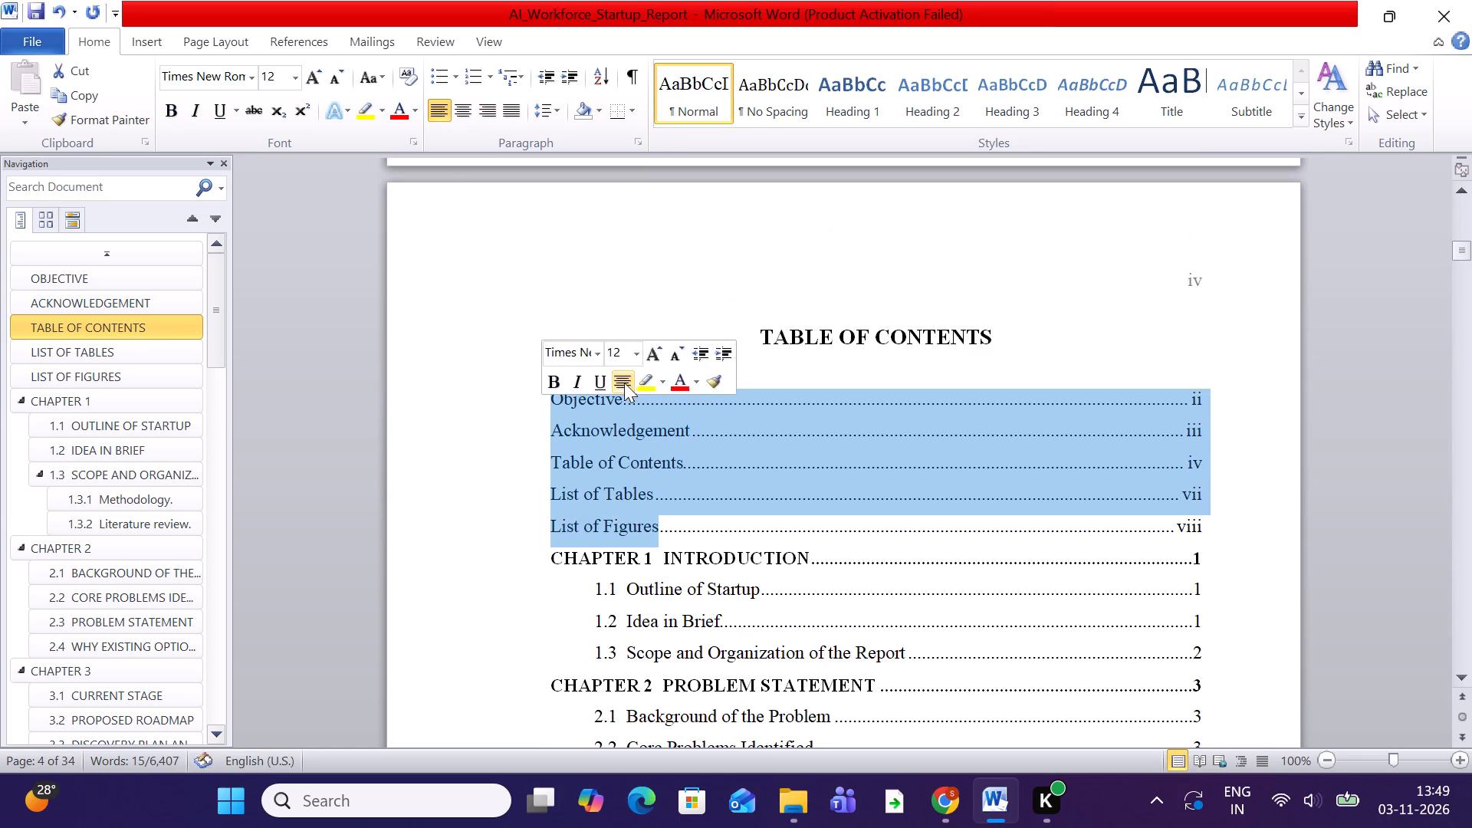
click(377, 67)
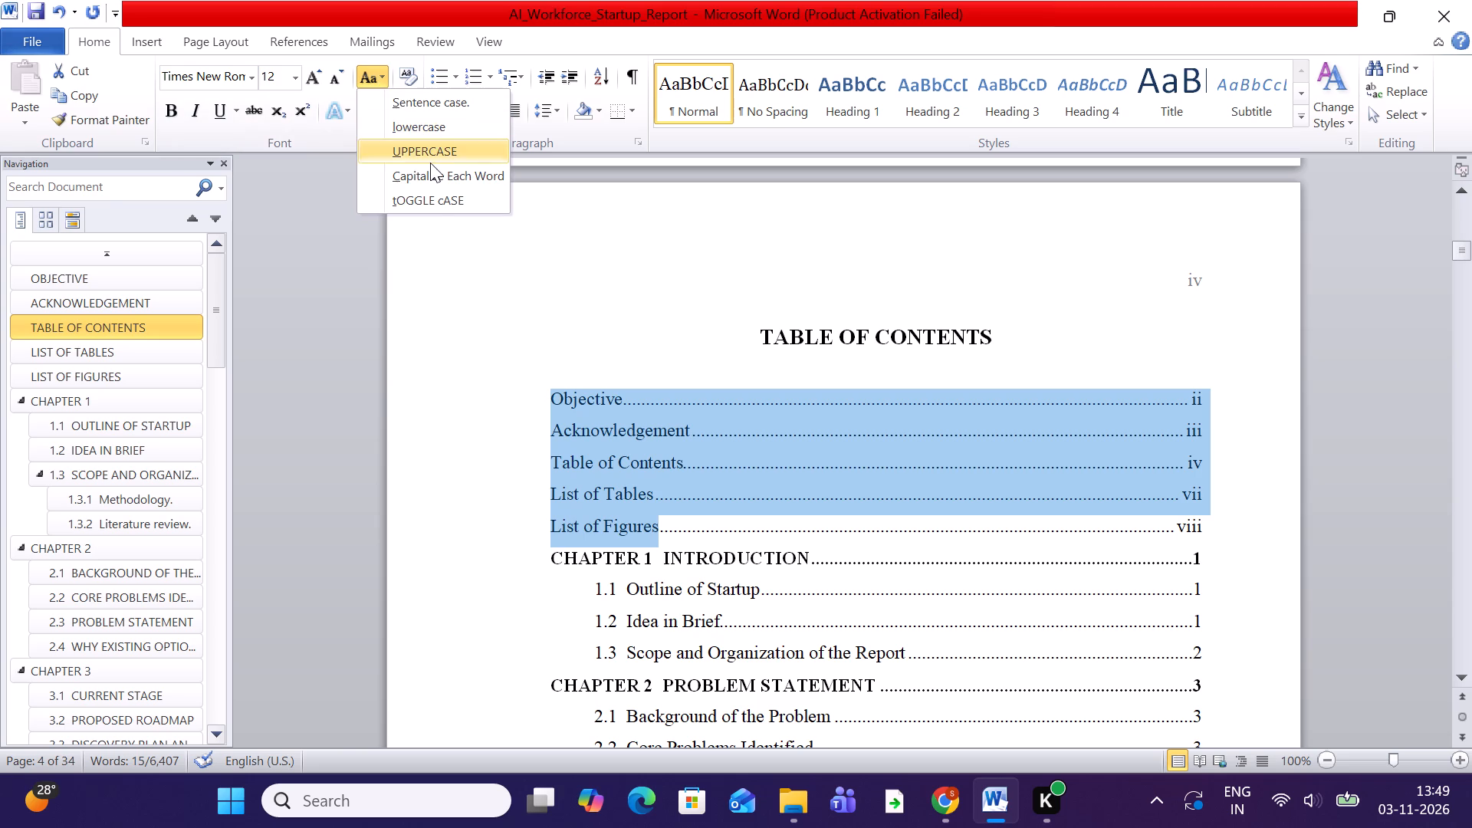
click(439, 140)
click(529, 294)
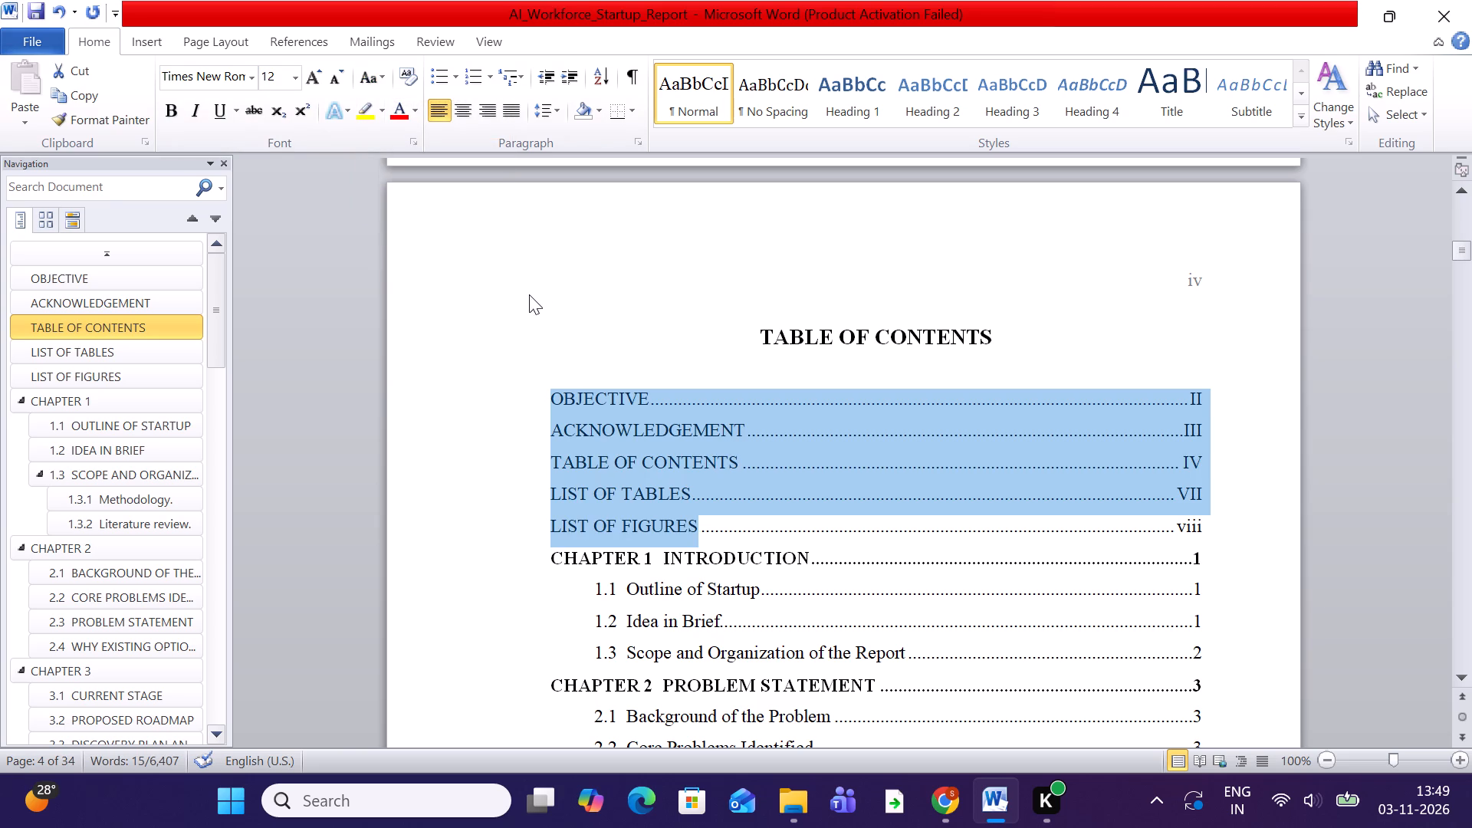
click(864, 475)
scroll(890, 524, down, 3)
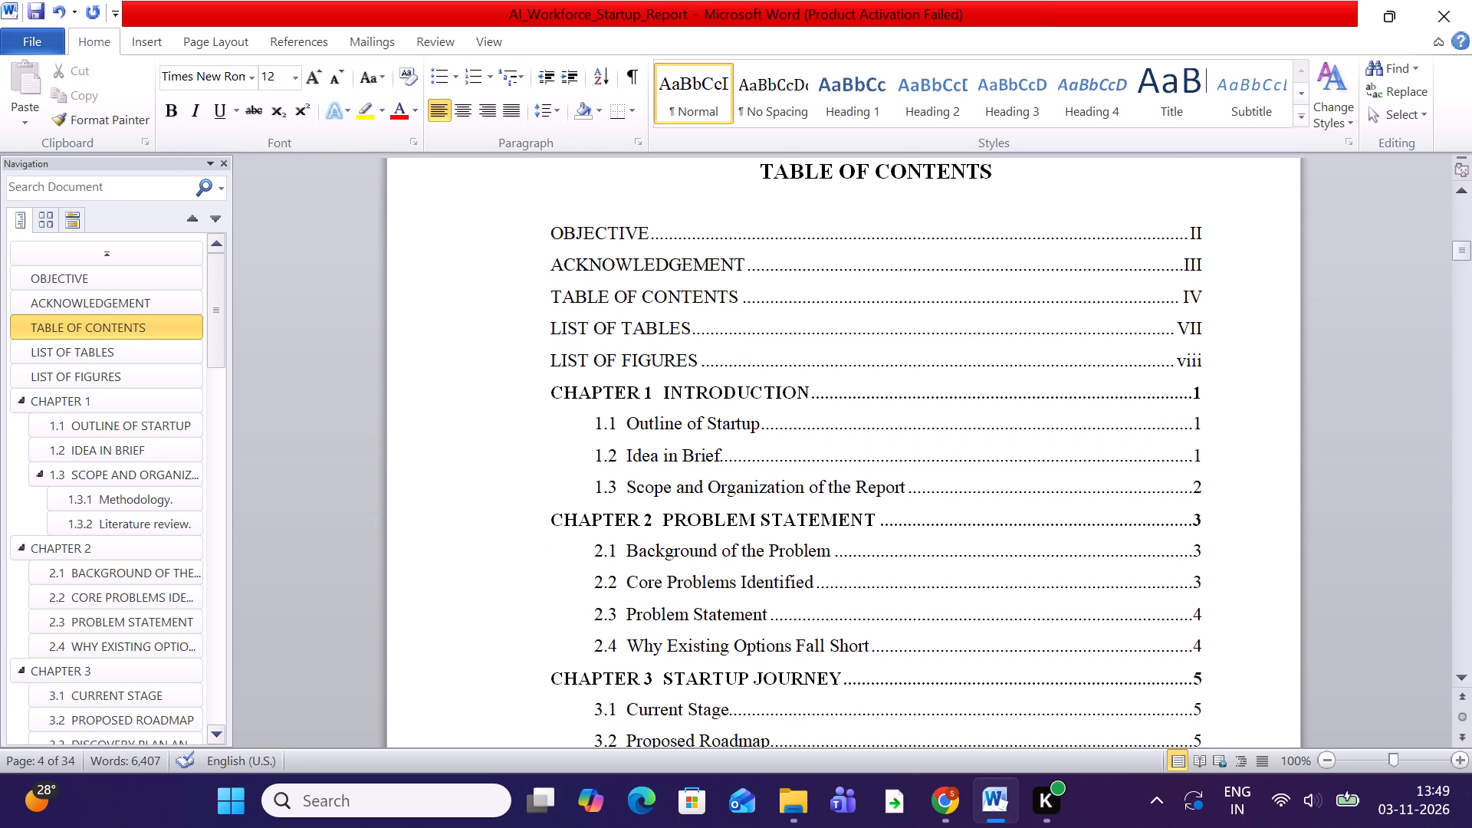
Review the letter case of all table of contents entries, from the front matter through the PPTs of the Startup line.
scroll(724, 568, down, 2)
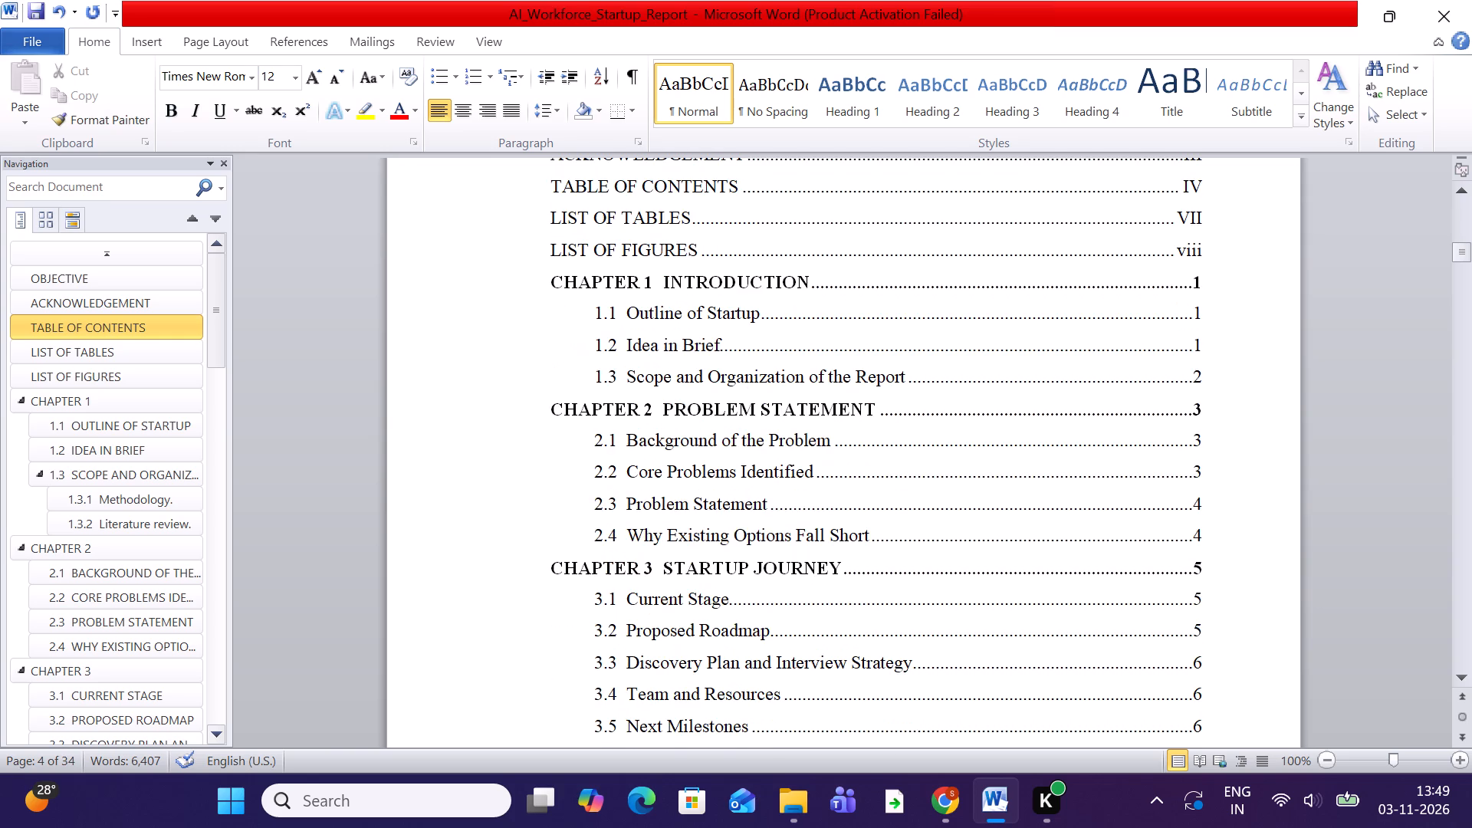
scroll(915, 513, down, 2)
scroll(640, 567, down, 5)
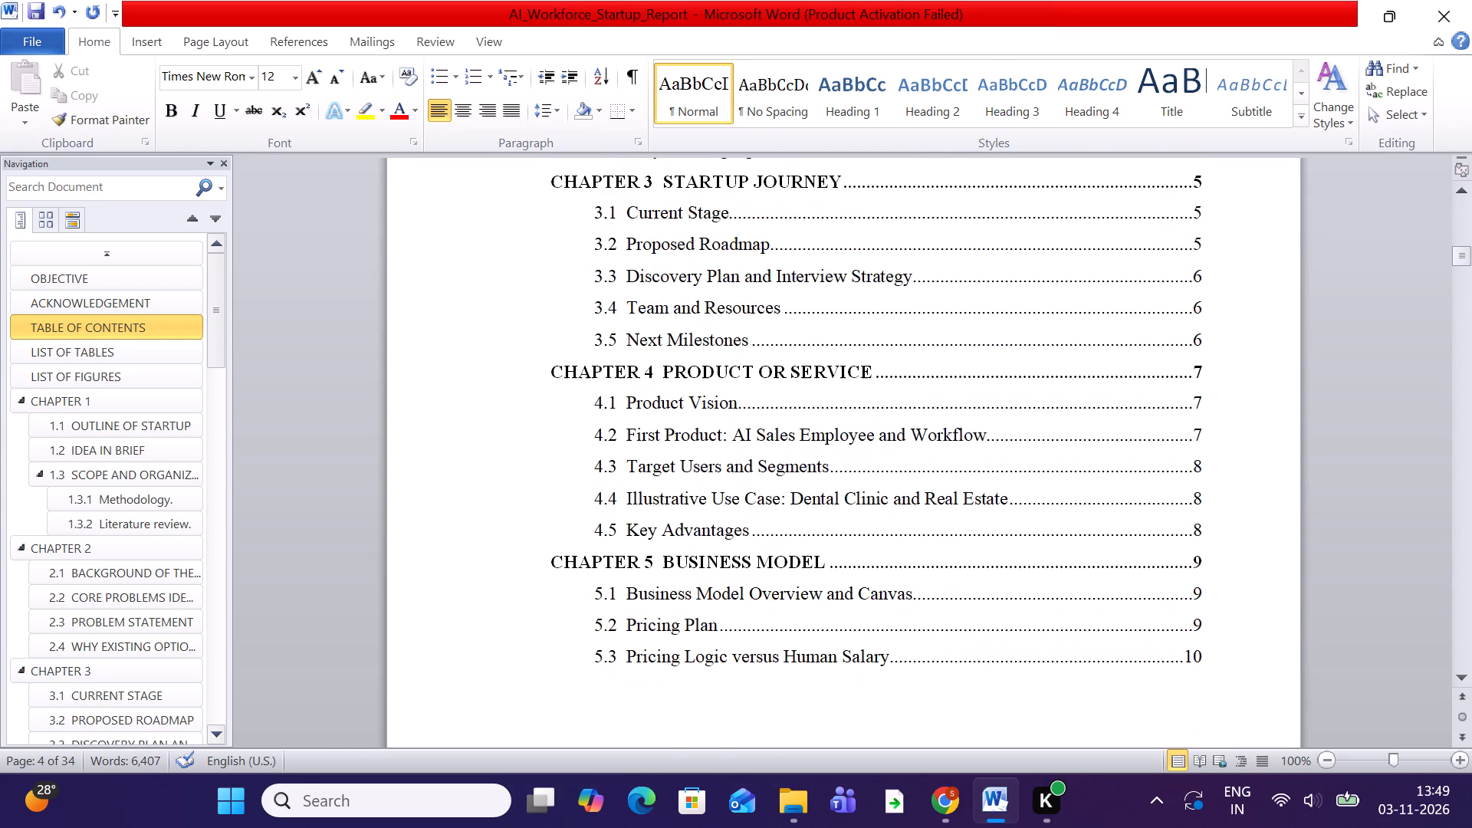
scroll(640, 567, down, 12)
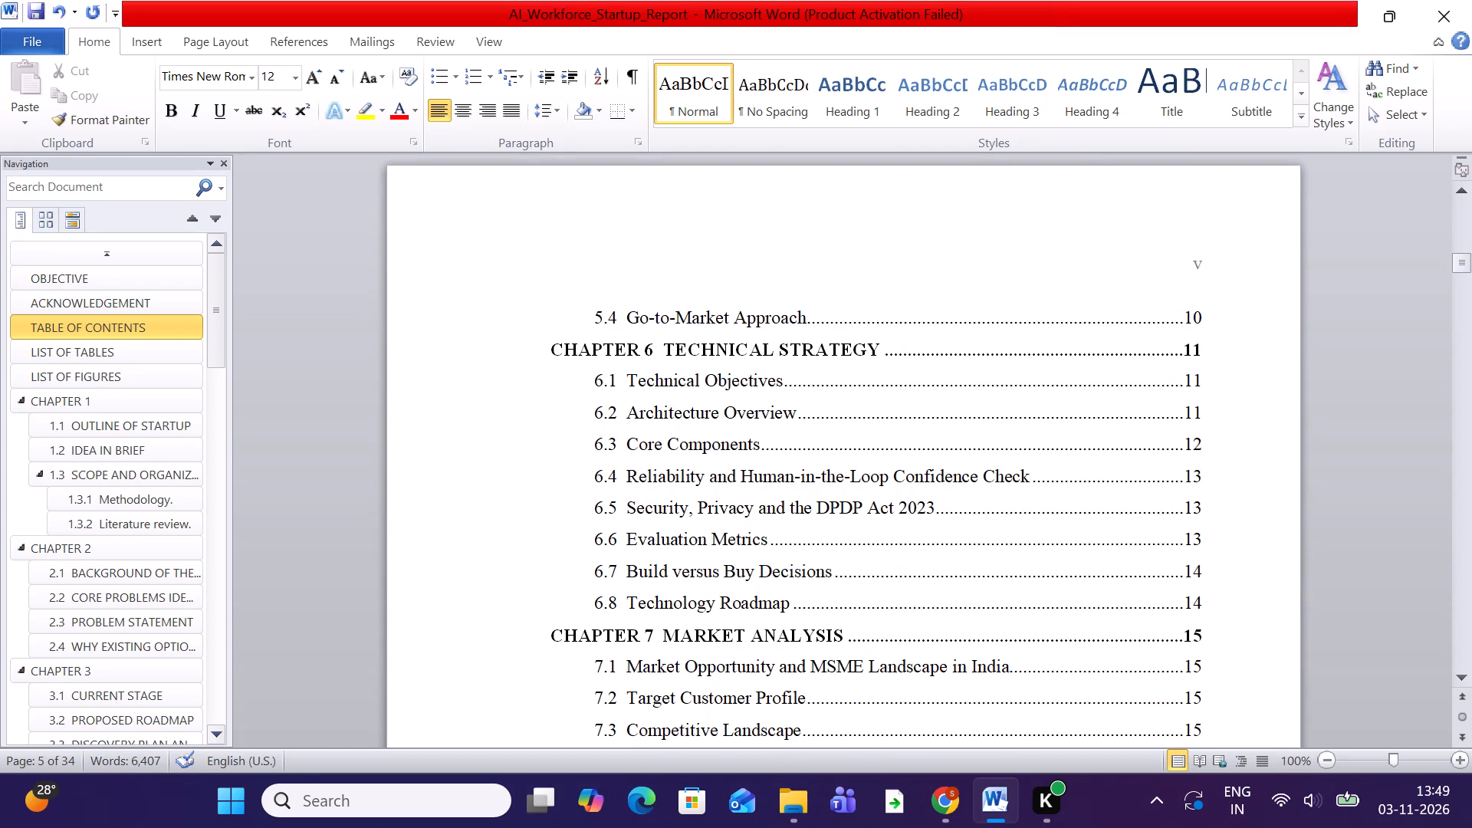
scroll(742, 498, down, 6)
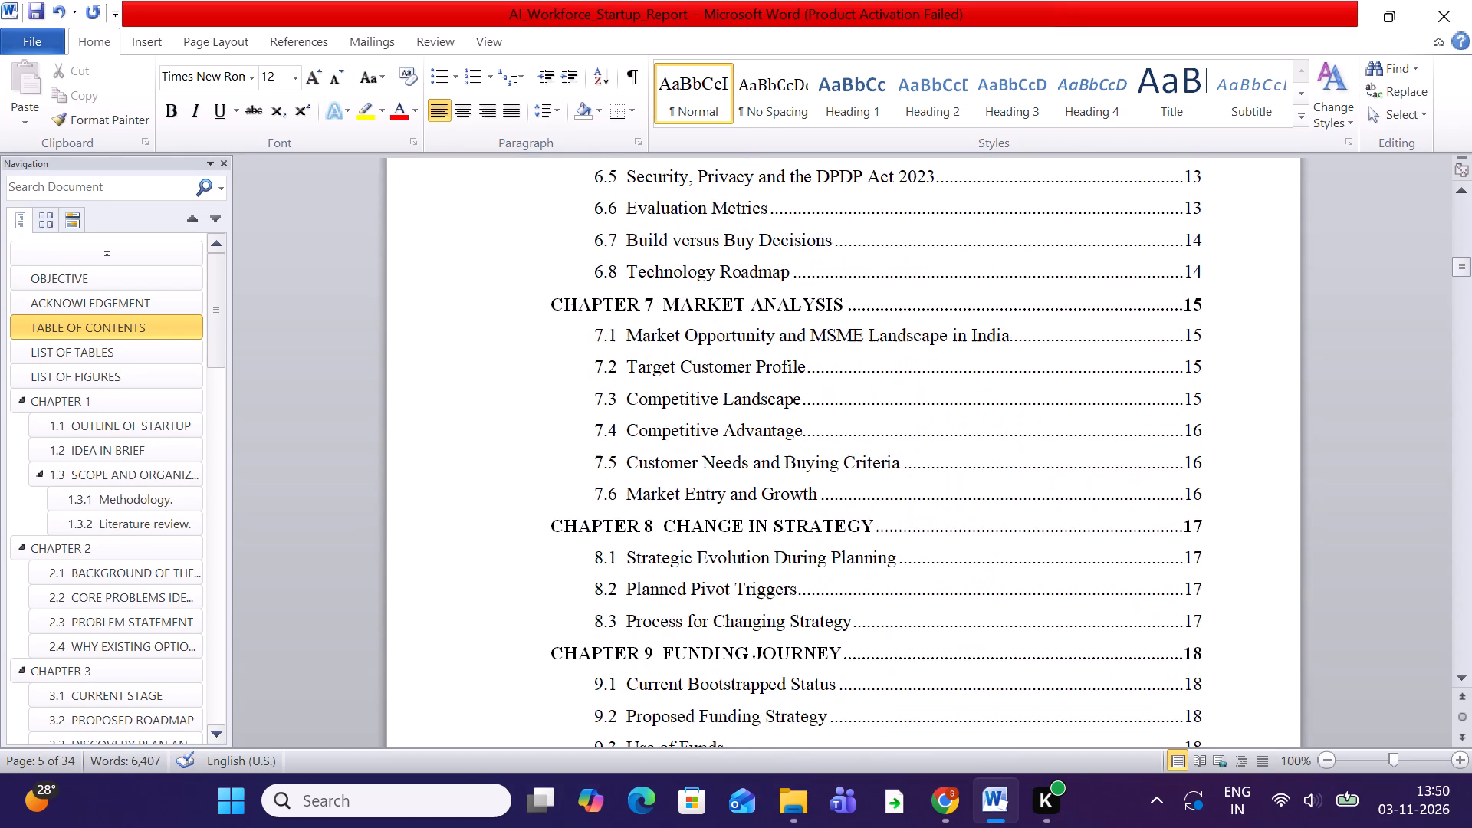
scroll(742, 498, down, 15)
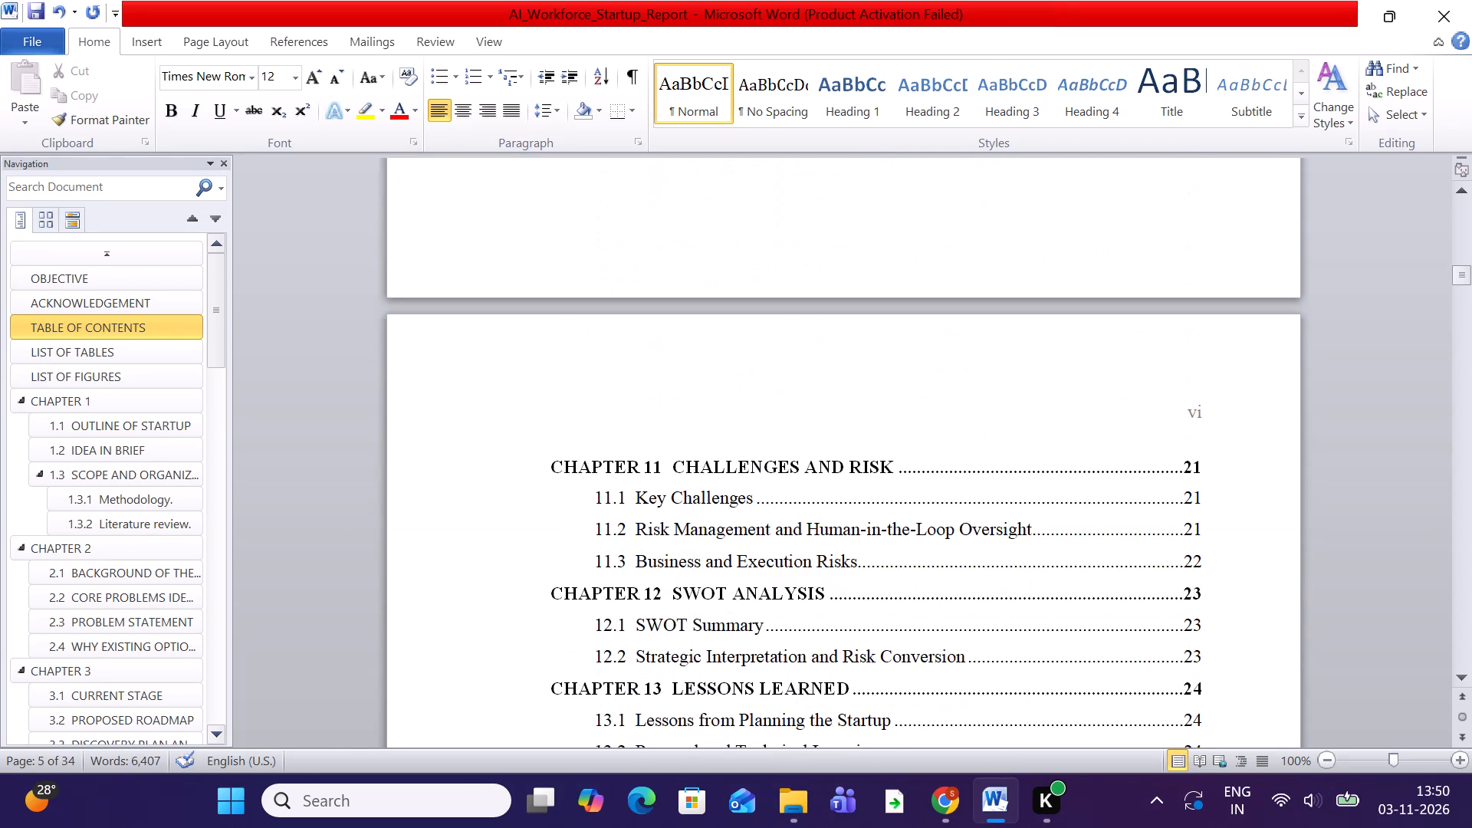
scroll(742, 499, down, 6)
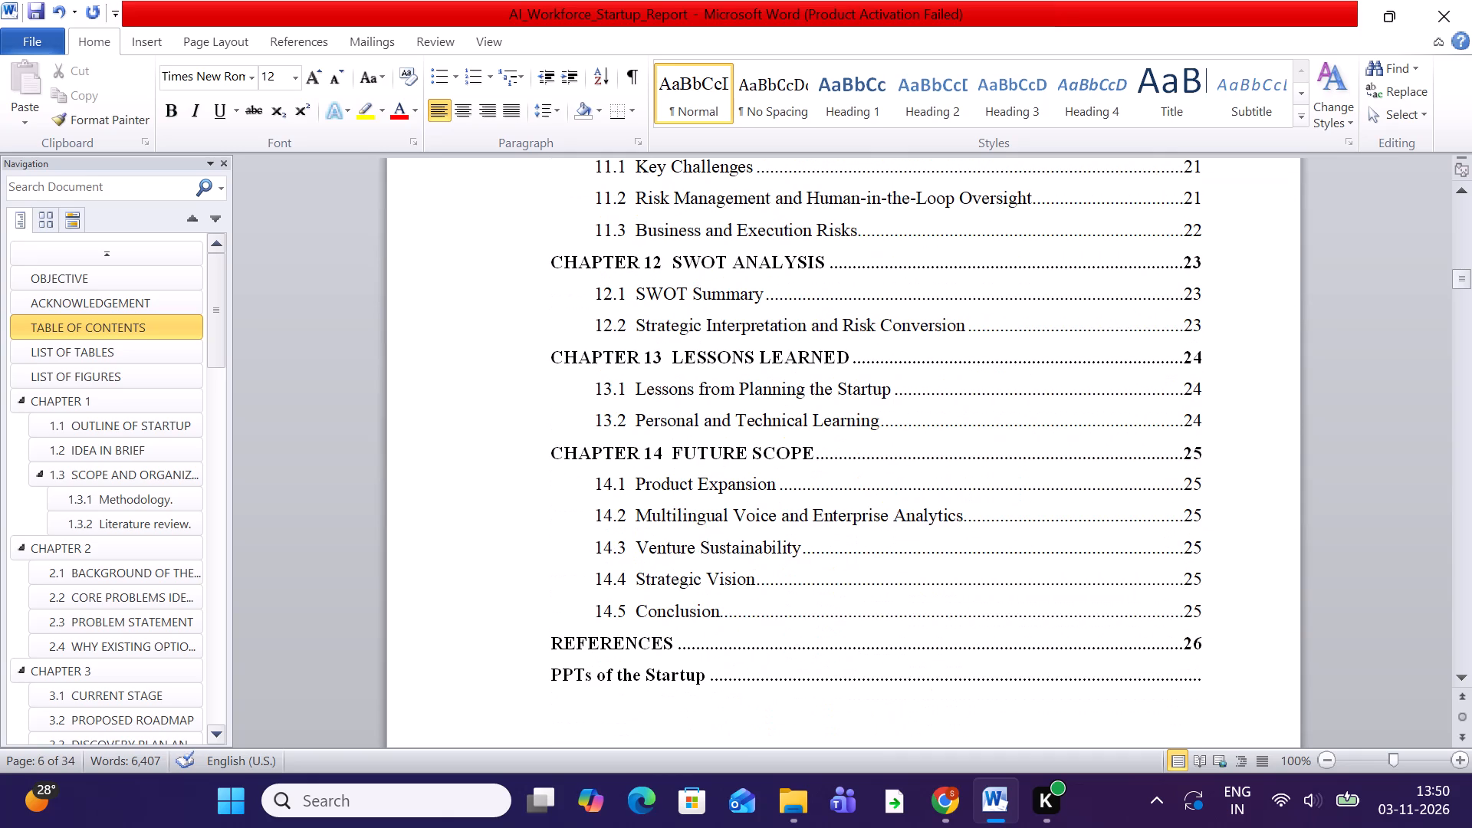
scroll(729, 580, down, 3)
scroll(729, 580, up, 20)
scroll(729, 580, up, 3)
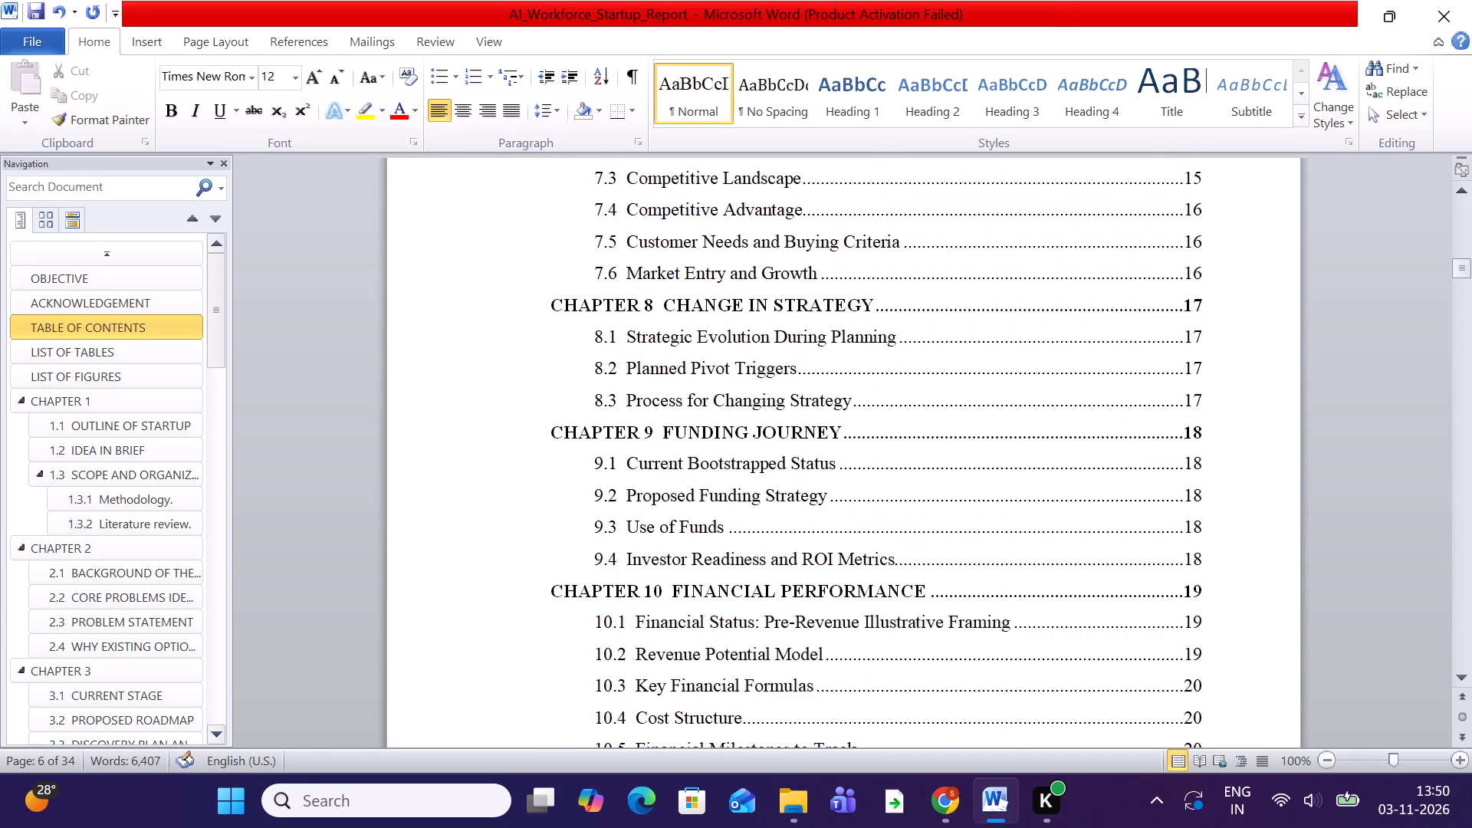
scroll(731, 578, up, 20)
scroll(731, 578, up, 11)
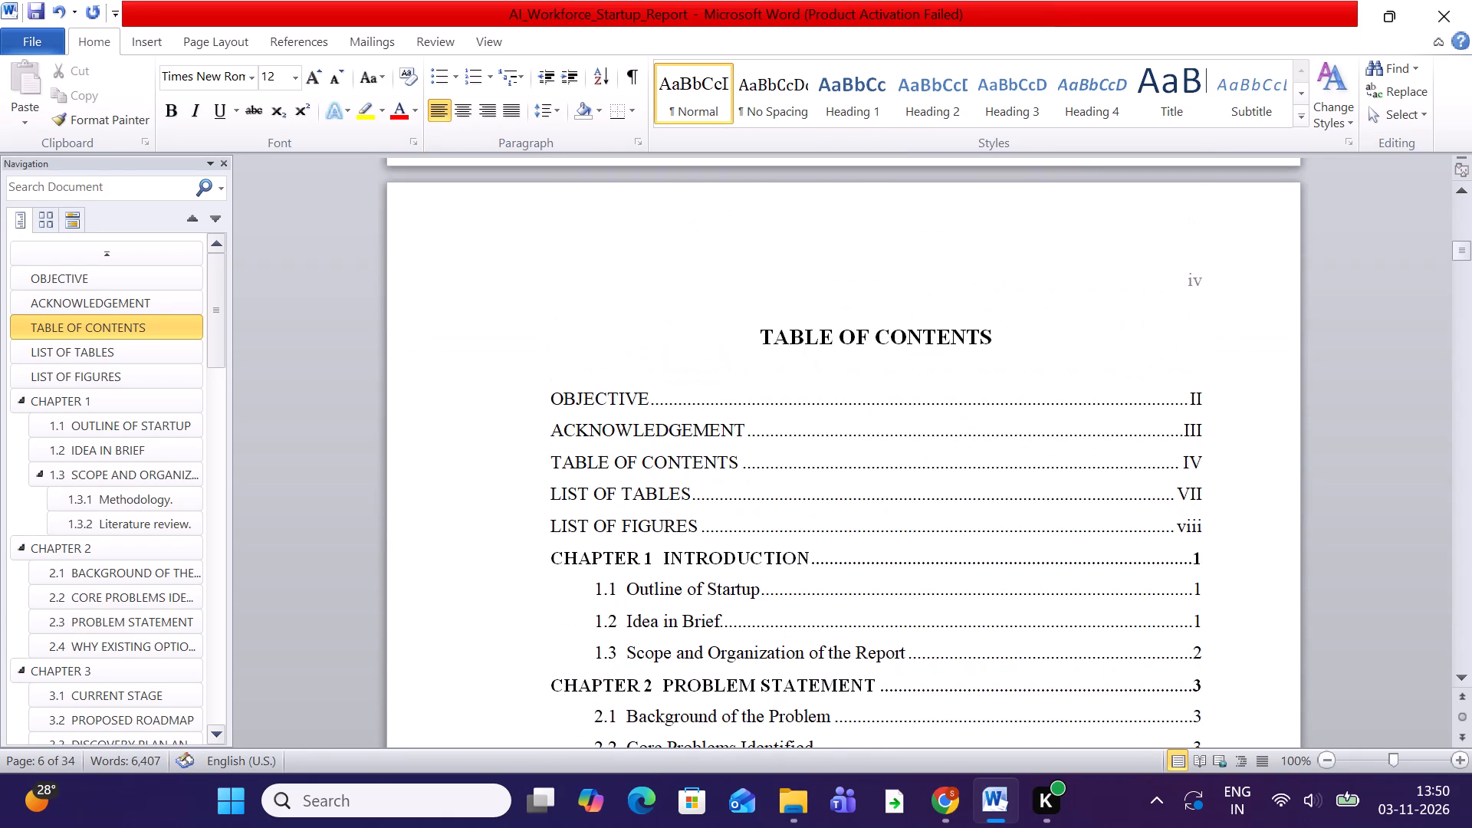
Change table of contents entries 1.1 to 1.3 under Chapter 1 Introduction to uppercase.
drag(911, 659, 758, 669)
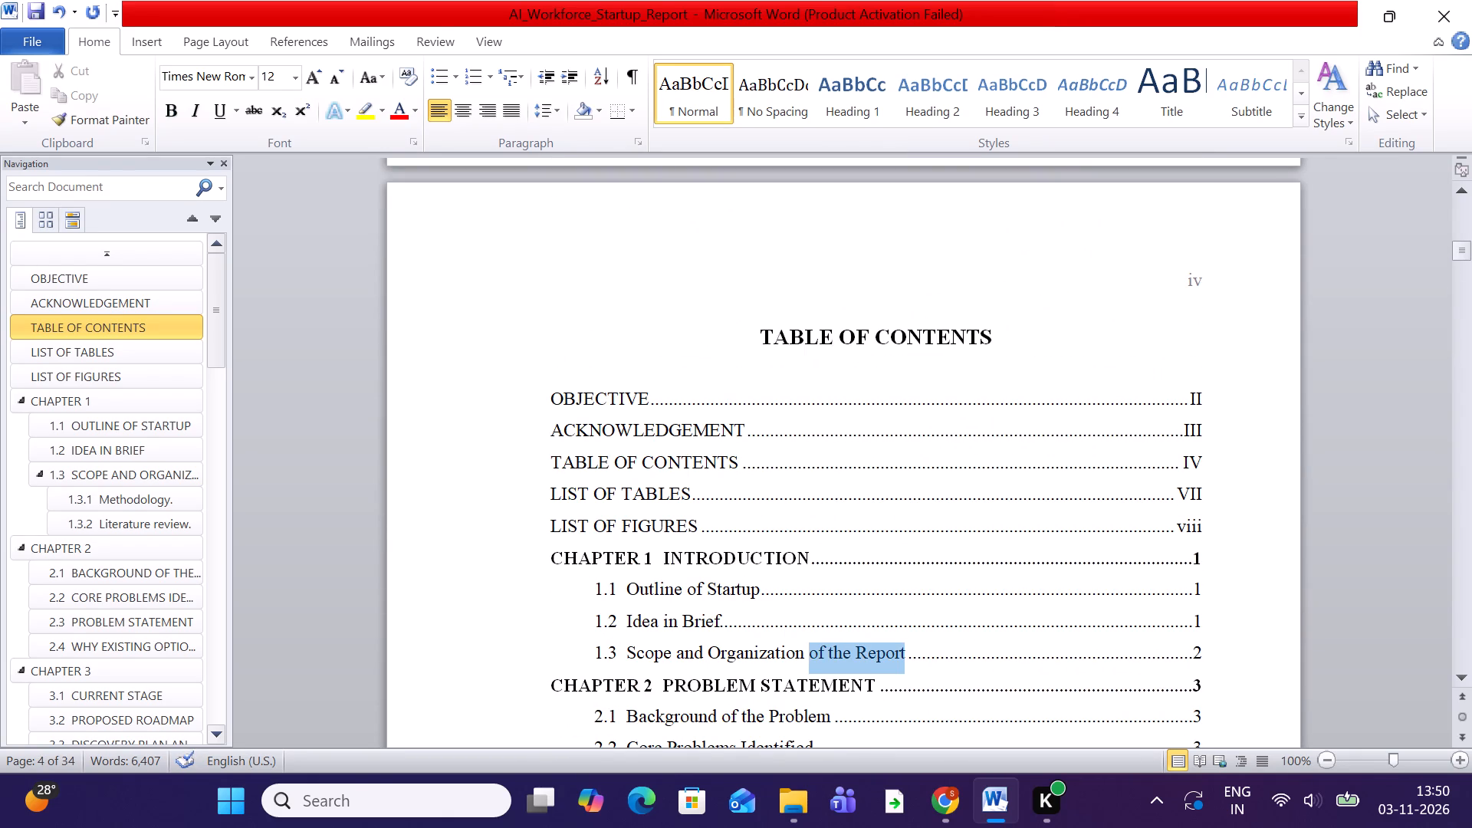
drag(758, 669, 590, 586)
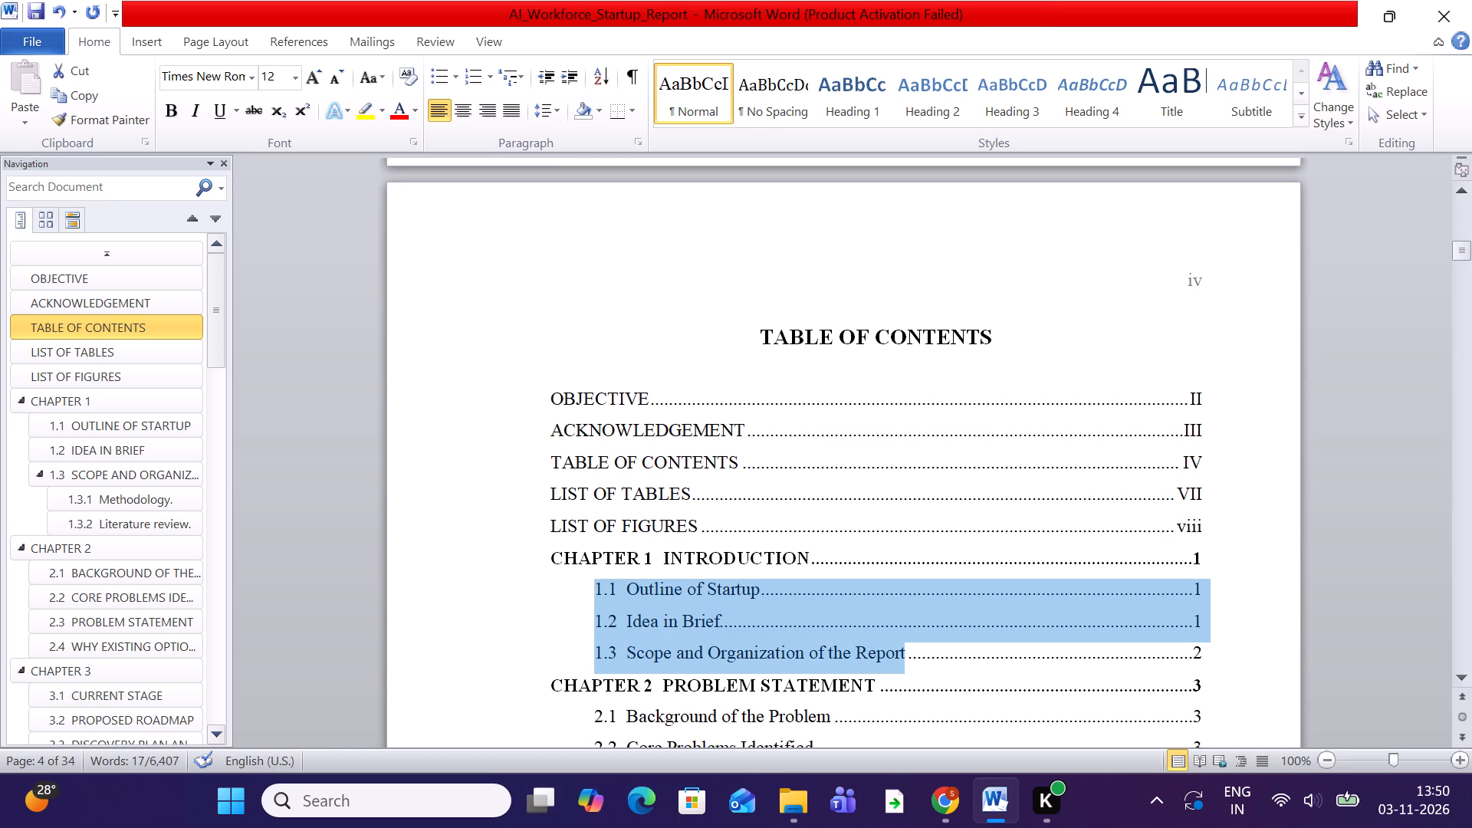
click(379, 77)
click(411, 152)
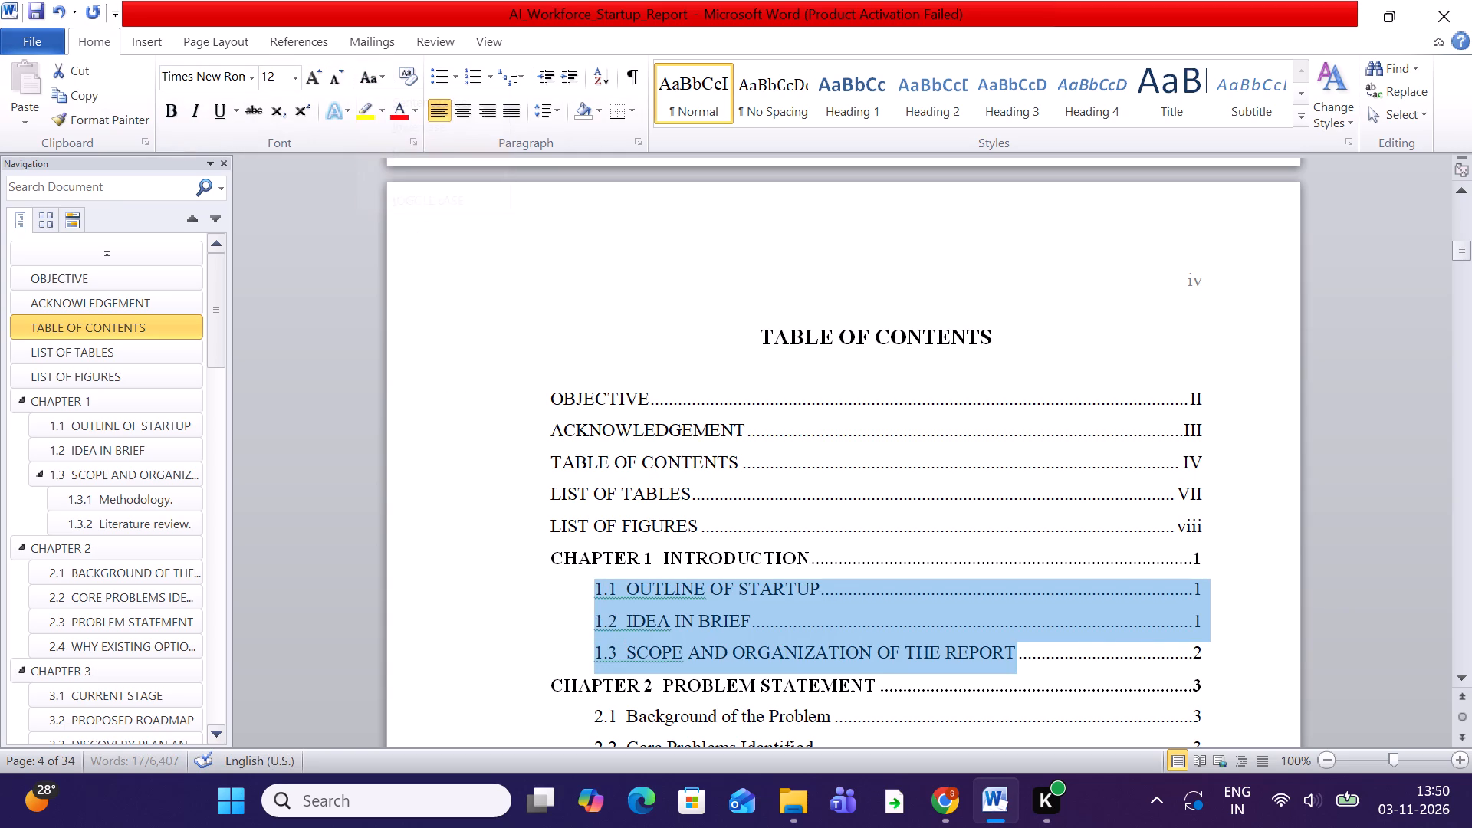
click(439, 569)
scroll(777, 524, down, 3)
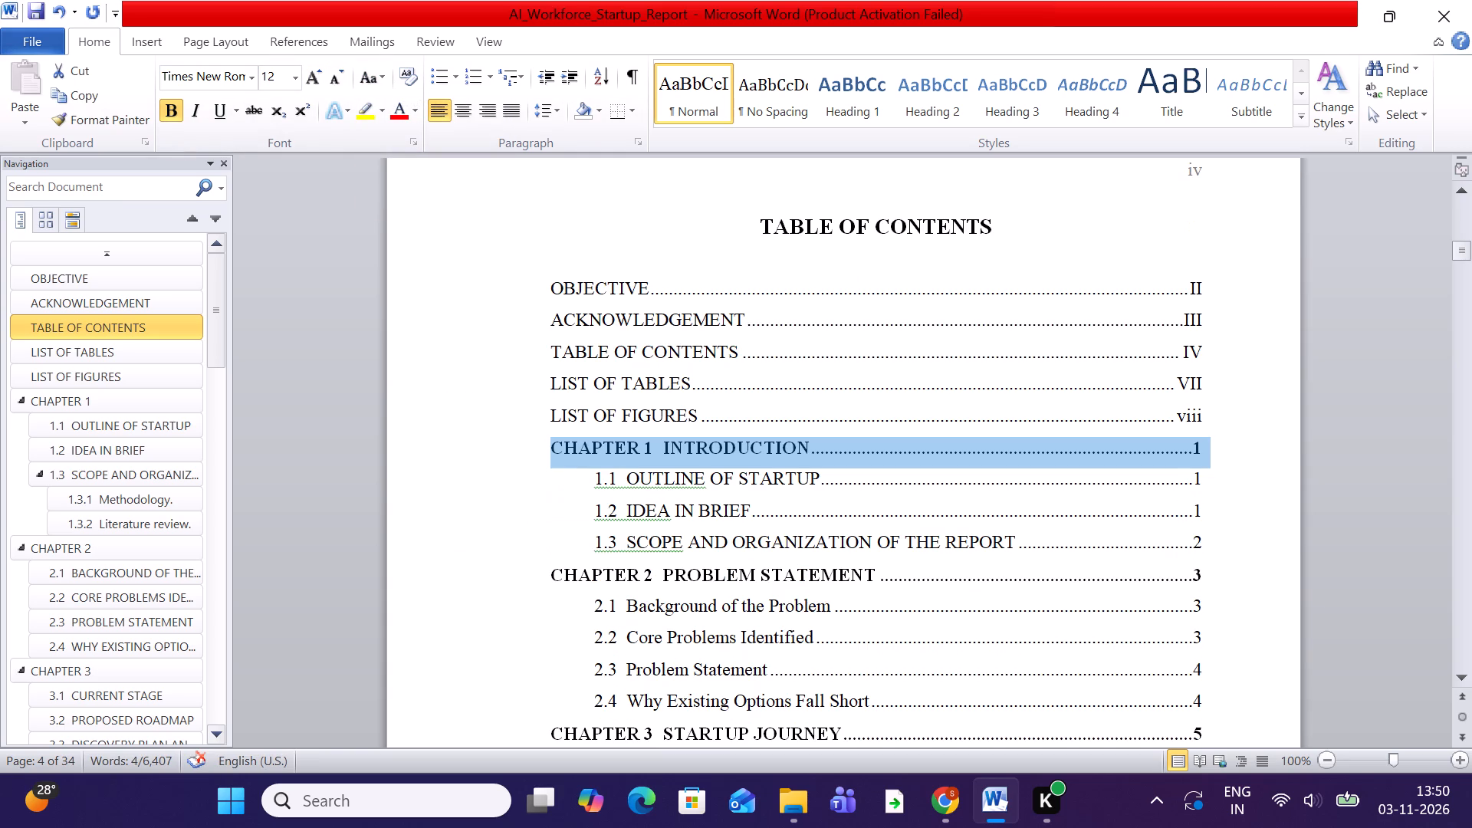
click(880, 457)
Change table of contents entries 2.1 to 2.4 under Chapter 2 Problem Statement to uppercase.
scroll(993, 445, down, 2)
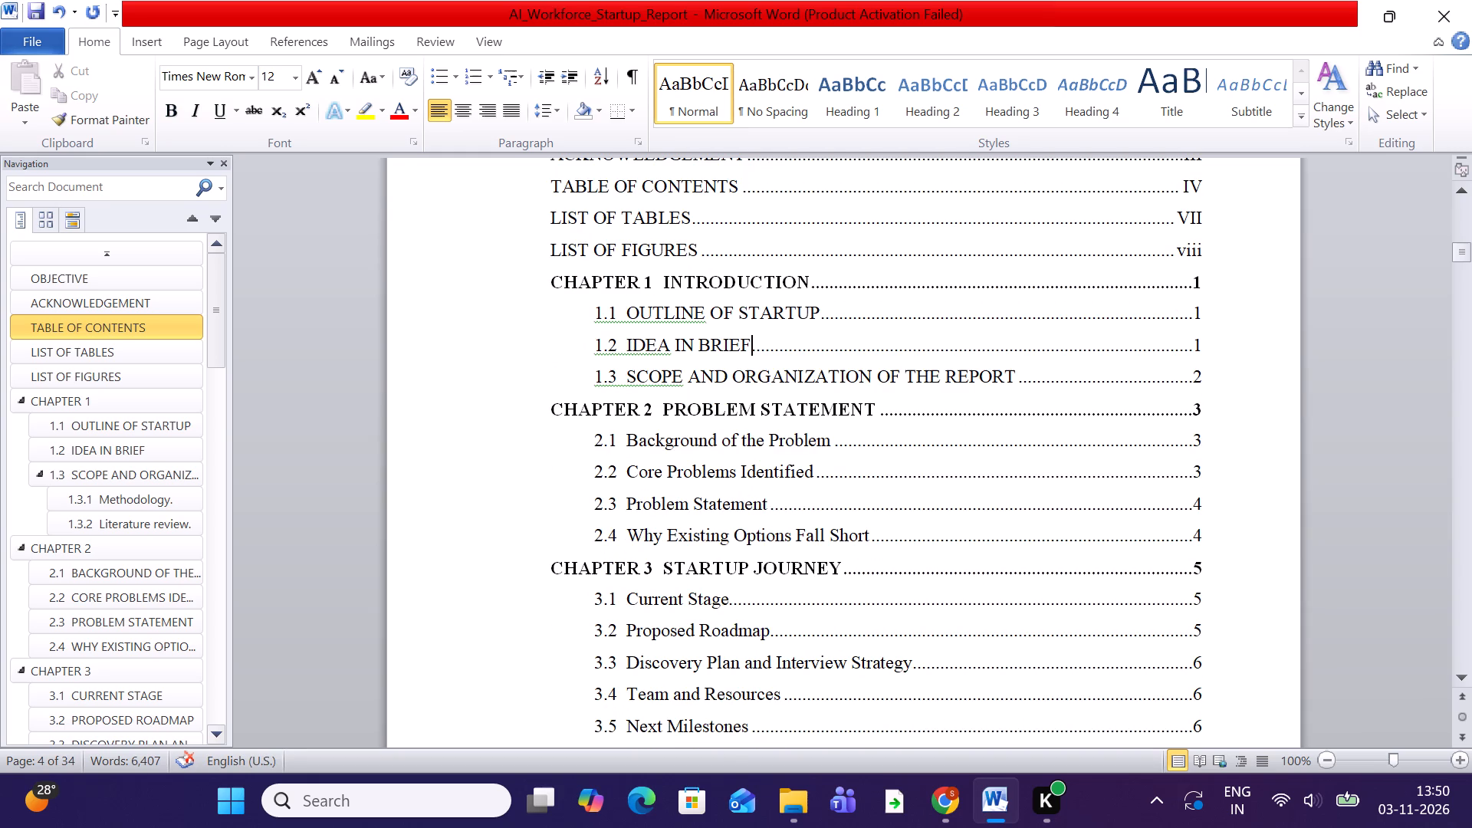
drag(869, 540, 590, 447)
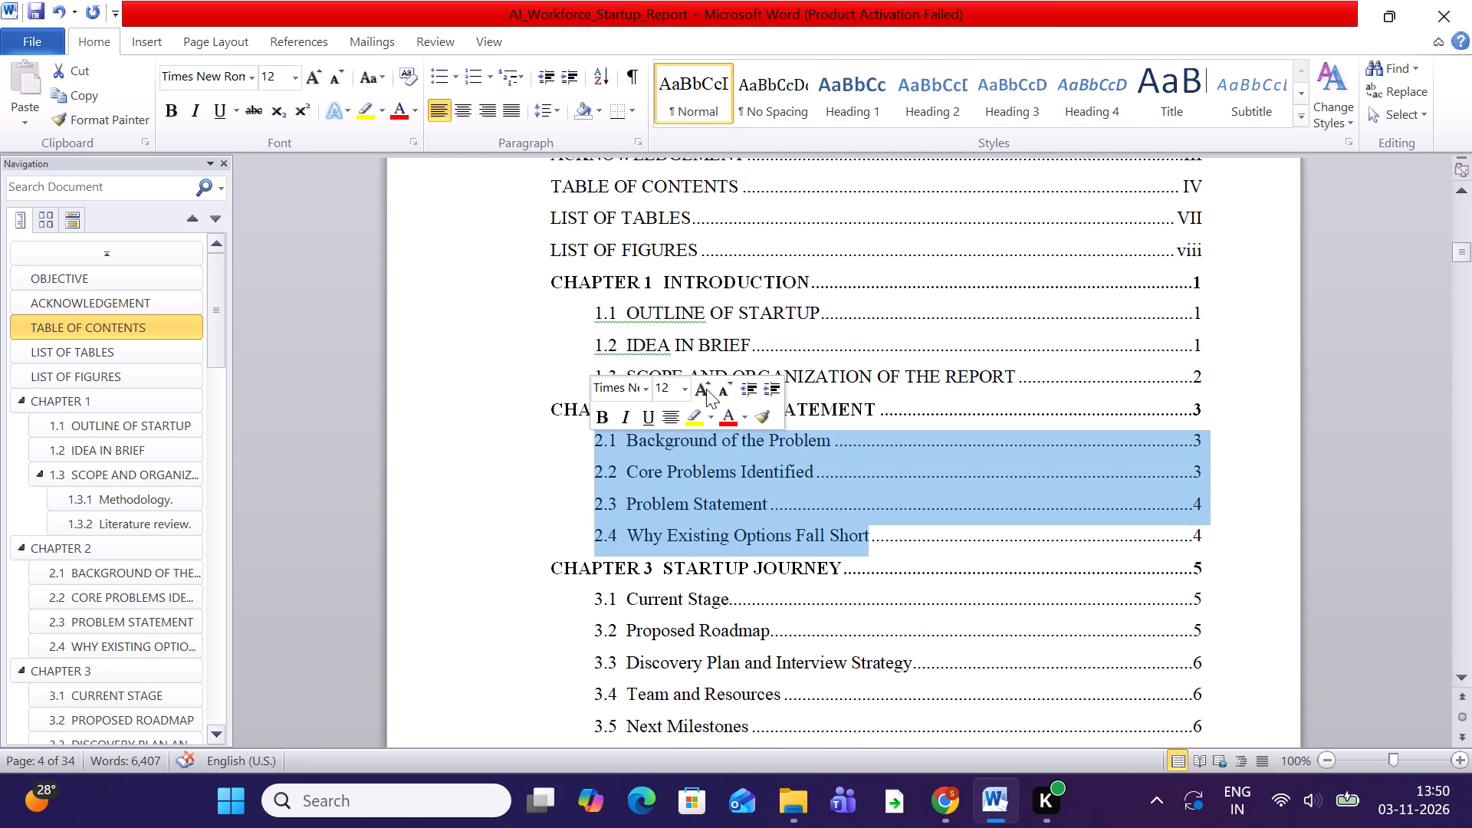
click(386, 83)
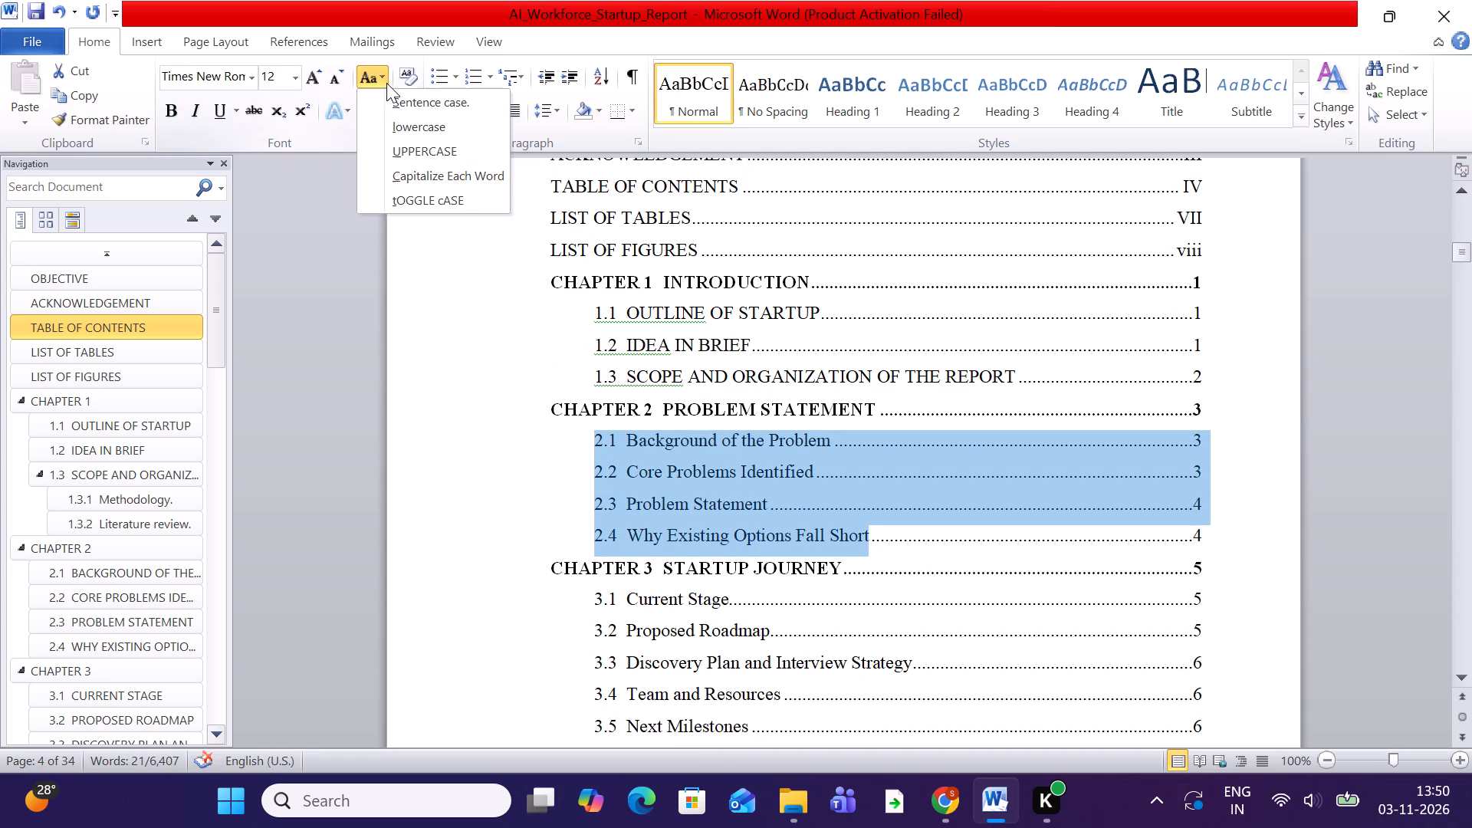
click(423, 146)
Change table of contents entries 3.1 to 3.5 under Chapter 3 Startup Journey to uppercase.
scroll(554, 245, down, 2)
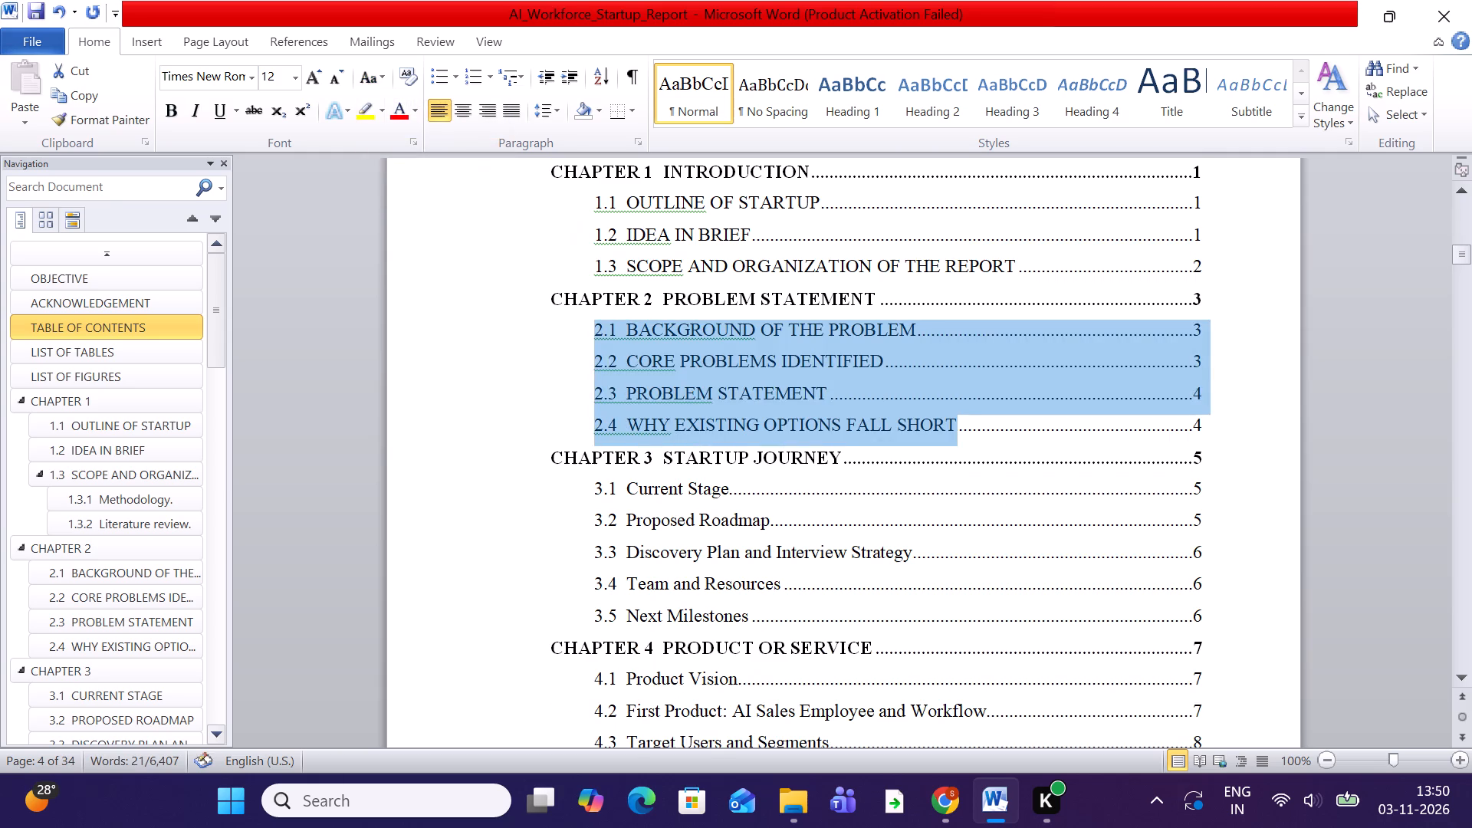
click(697, 540)
drag(758, 619, 568, 484)
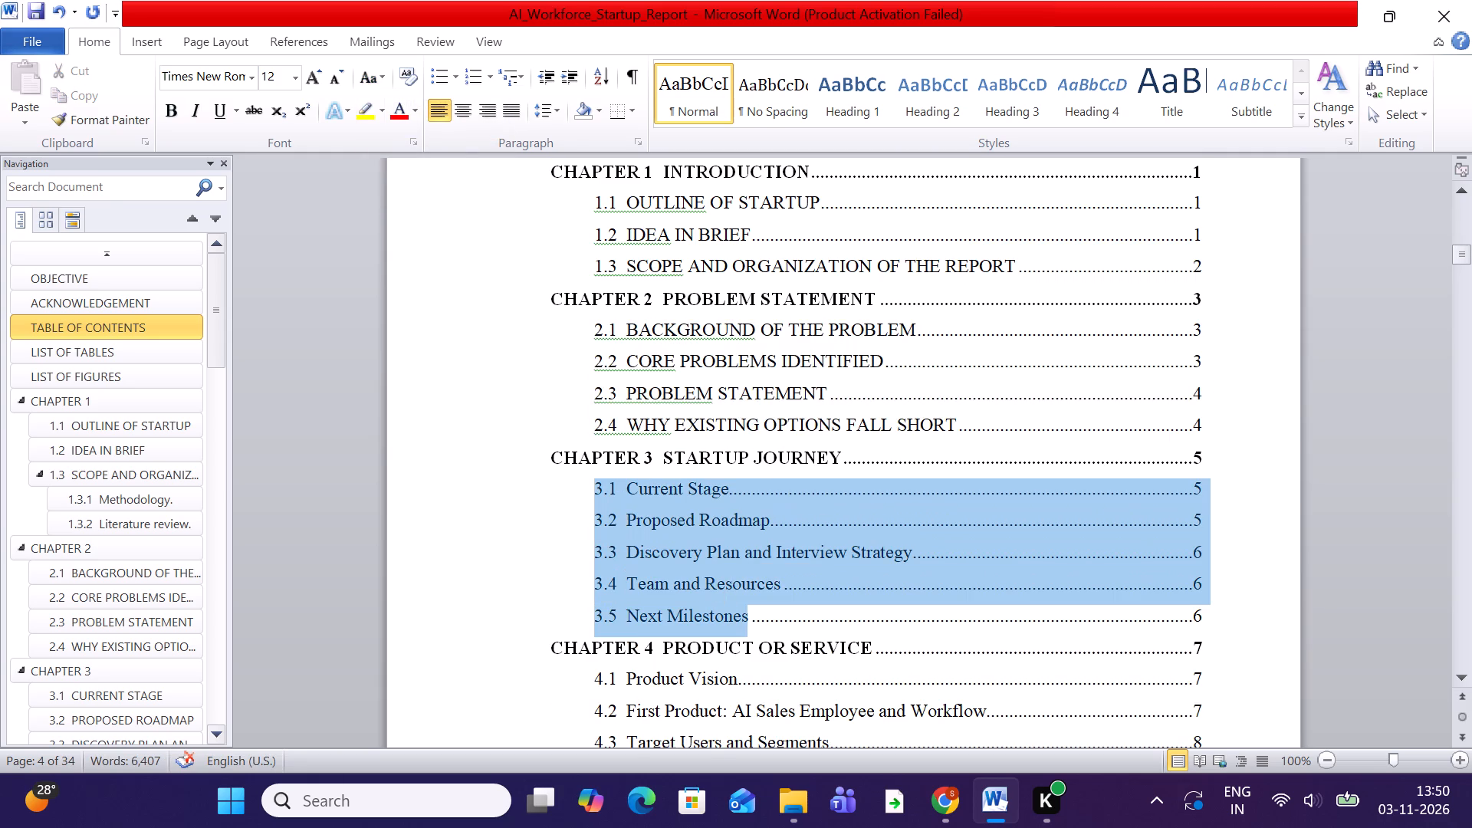
drag(568, 484, 568, 483)
click(377, 77)
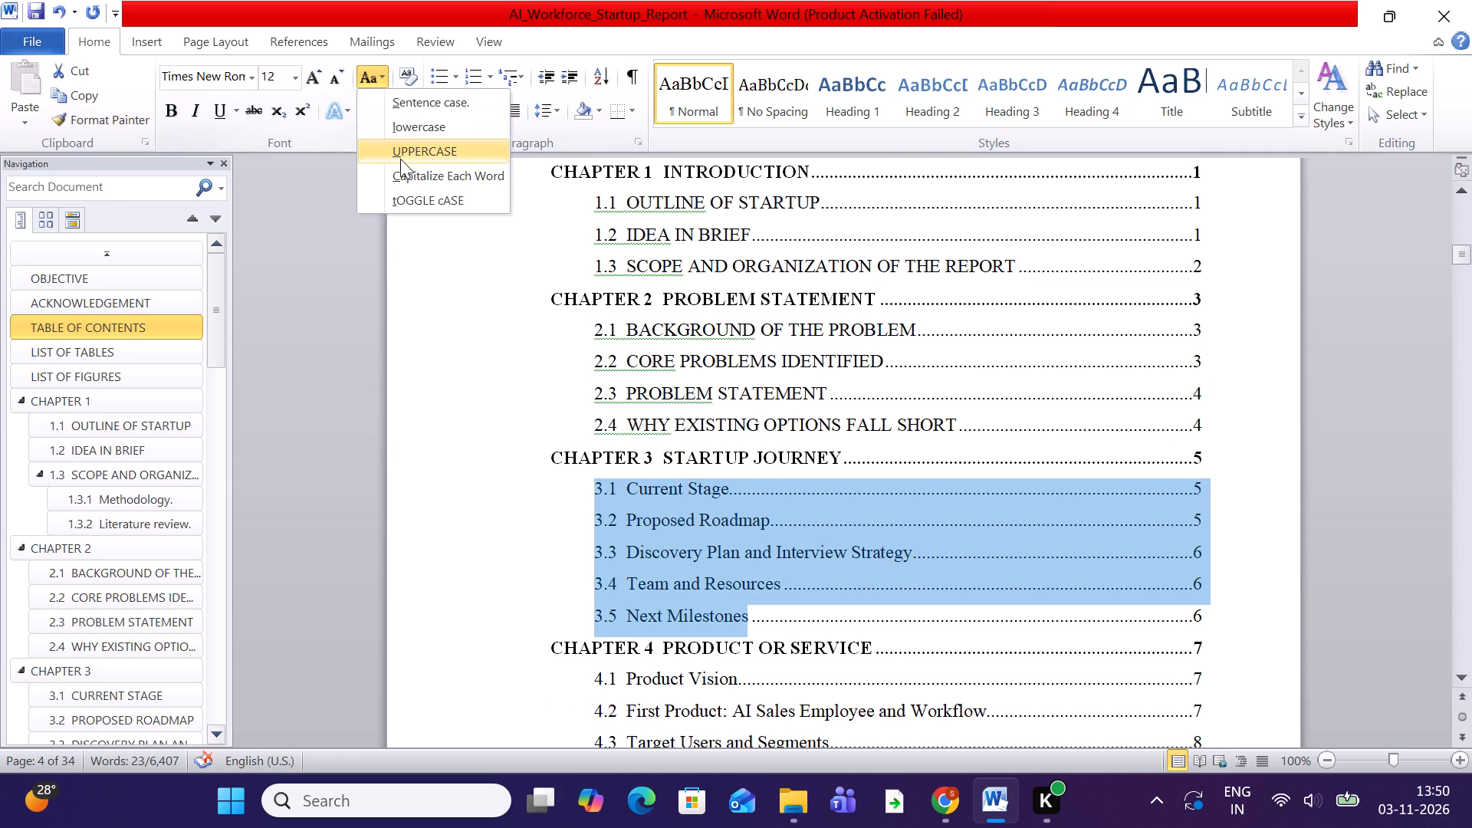
click(400, 159)
Change table of contents entries 4.1 to 4.5 under Chapter 4 Product or Service to uppercase.
scroll(653, 293, down, 4)
drag(761, 594, 722, 563)
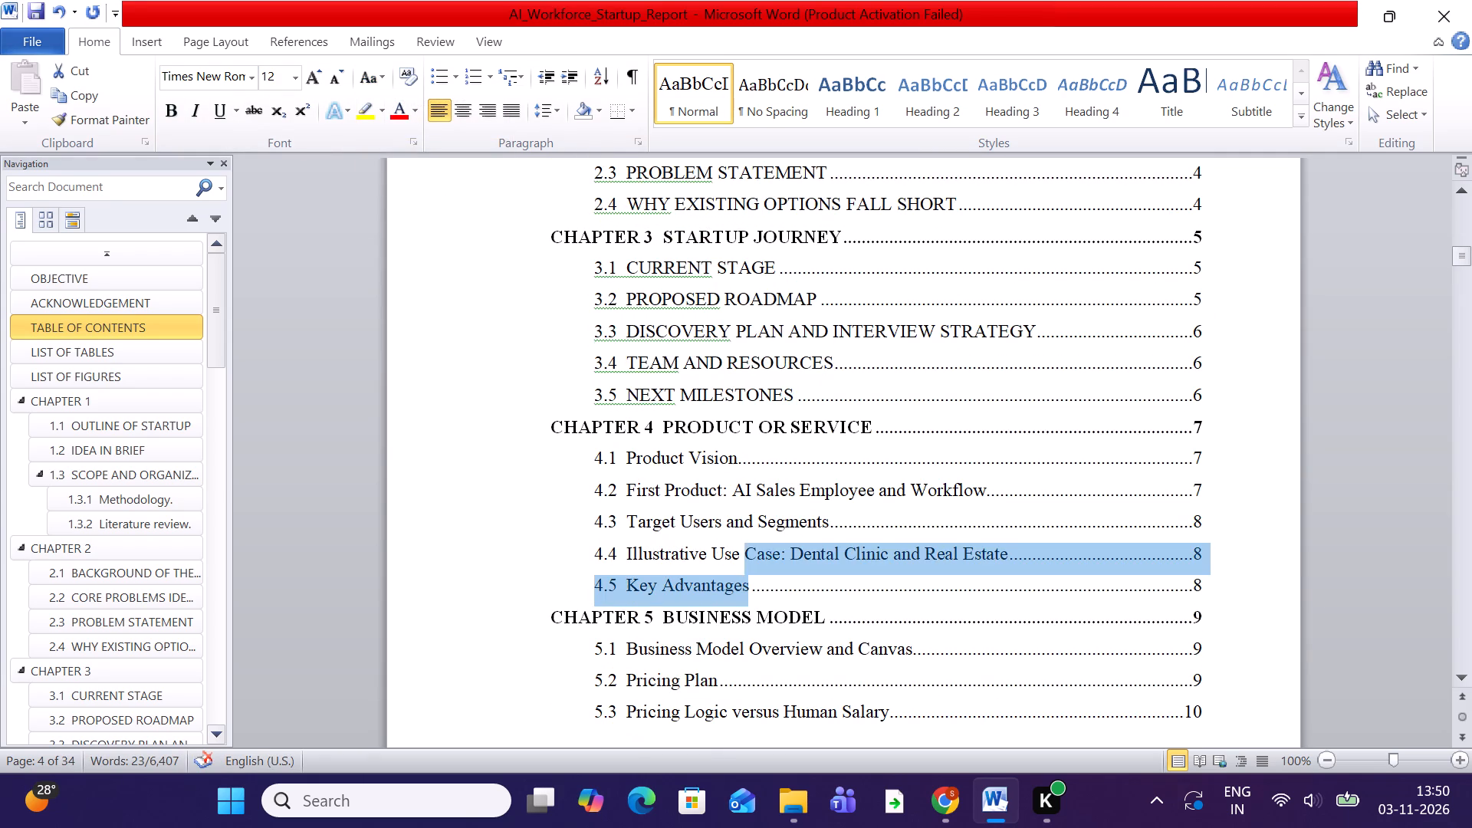
drag(722, 563, 580, 462)
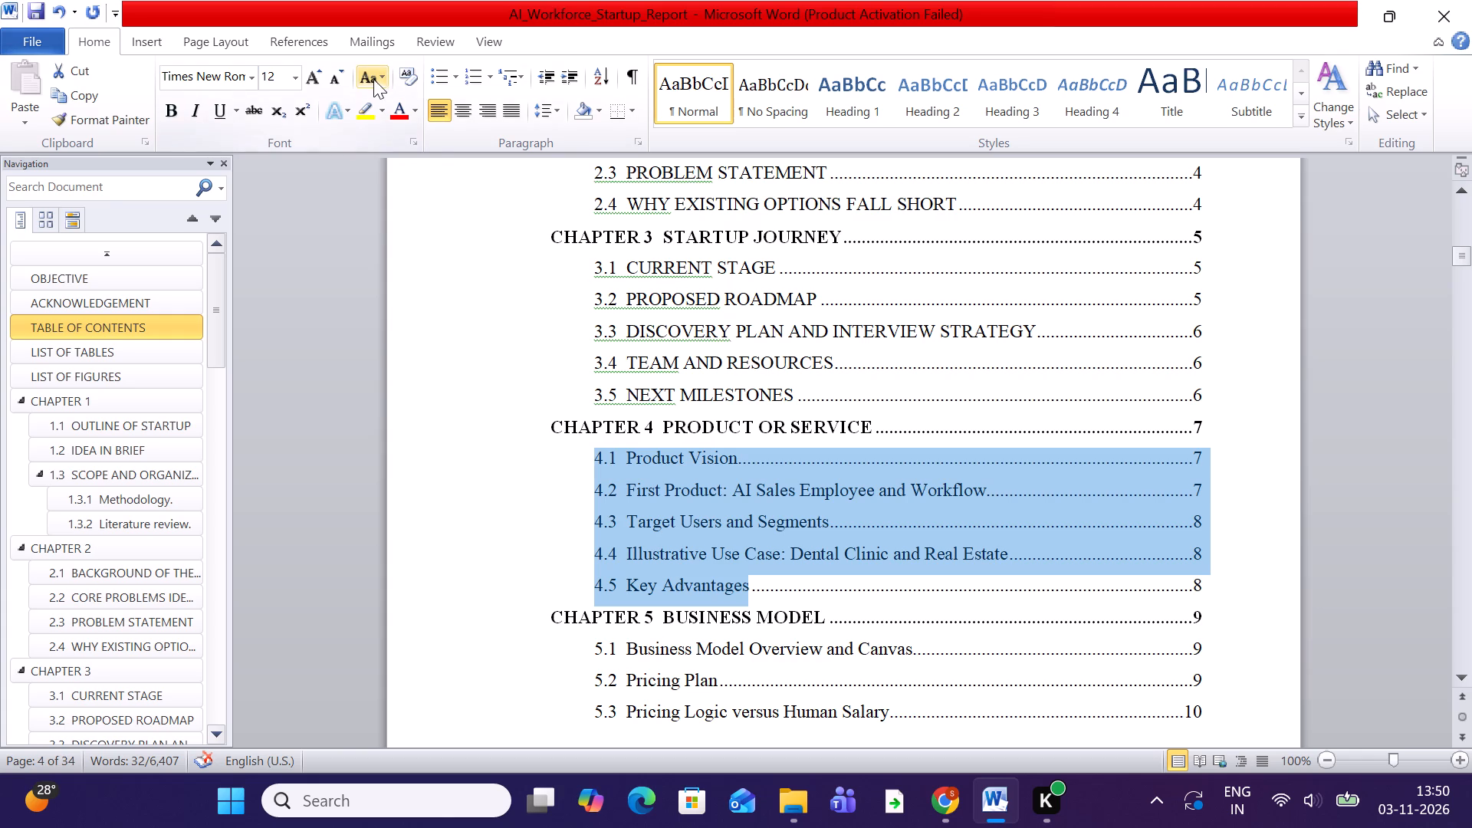
click(383, 79)
click(401, 151)
Change all remaining chapter entries in the table of contents, from 5.1 through 14.5 Conclusion, to uppercase.
scroll(529, 373, down, 2)
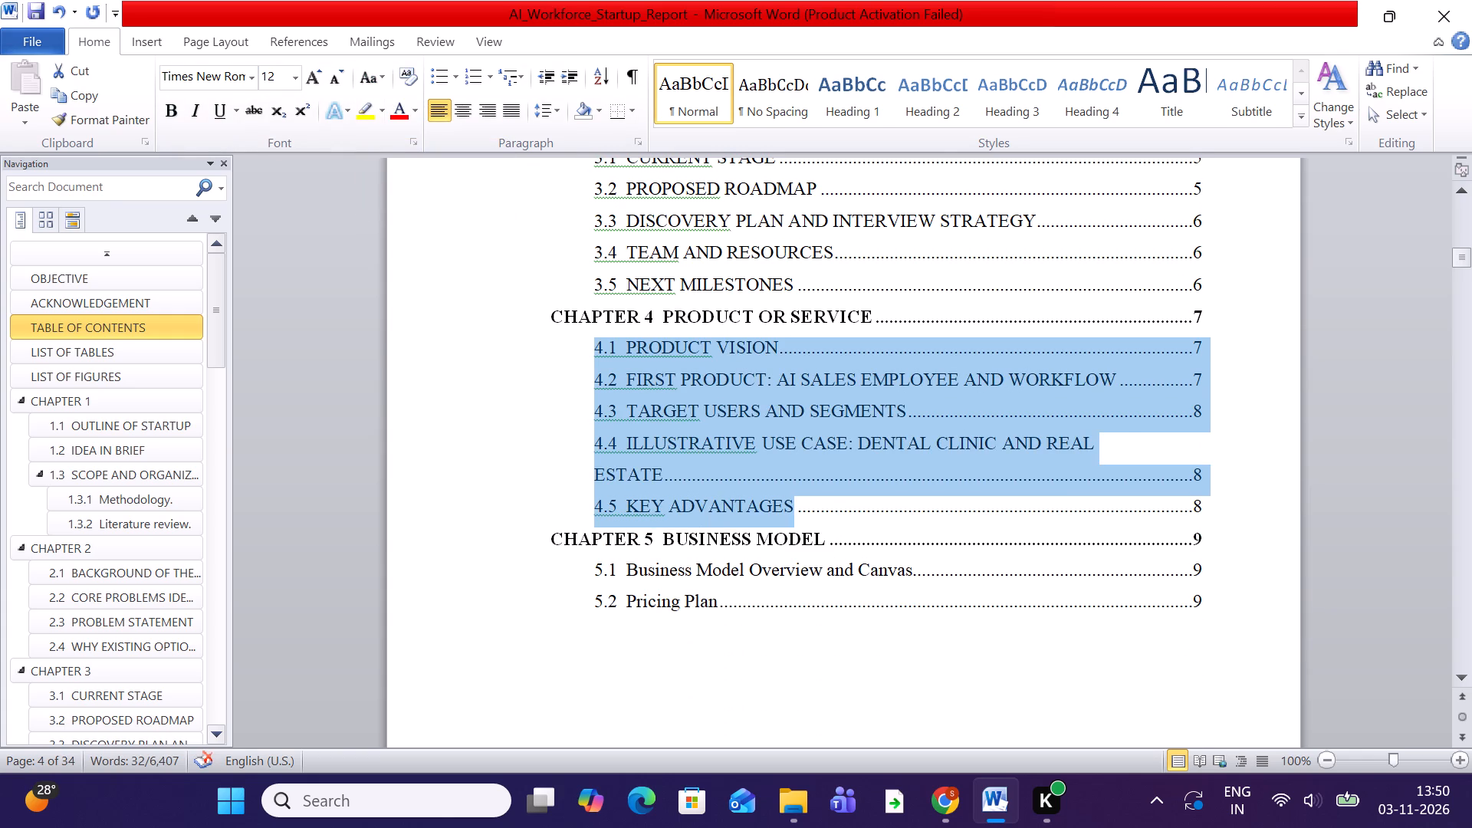
scroll(757, 596, down, 4)
scroll(757, 596, down, 20)
scroll(757, 596, down, 1)
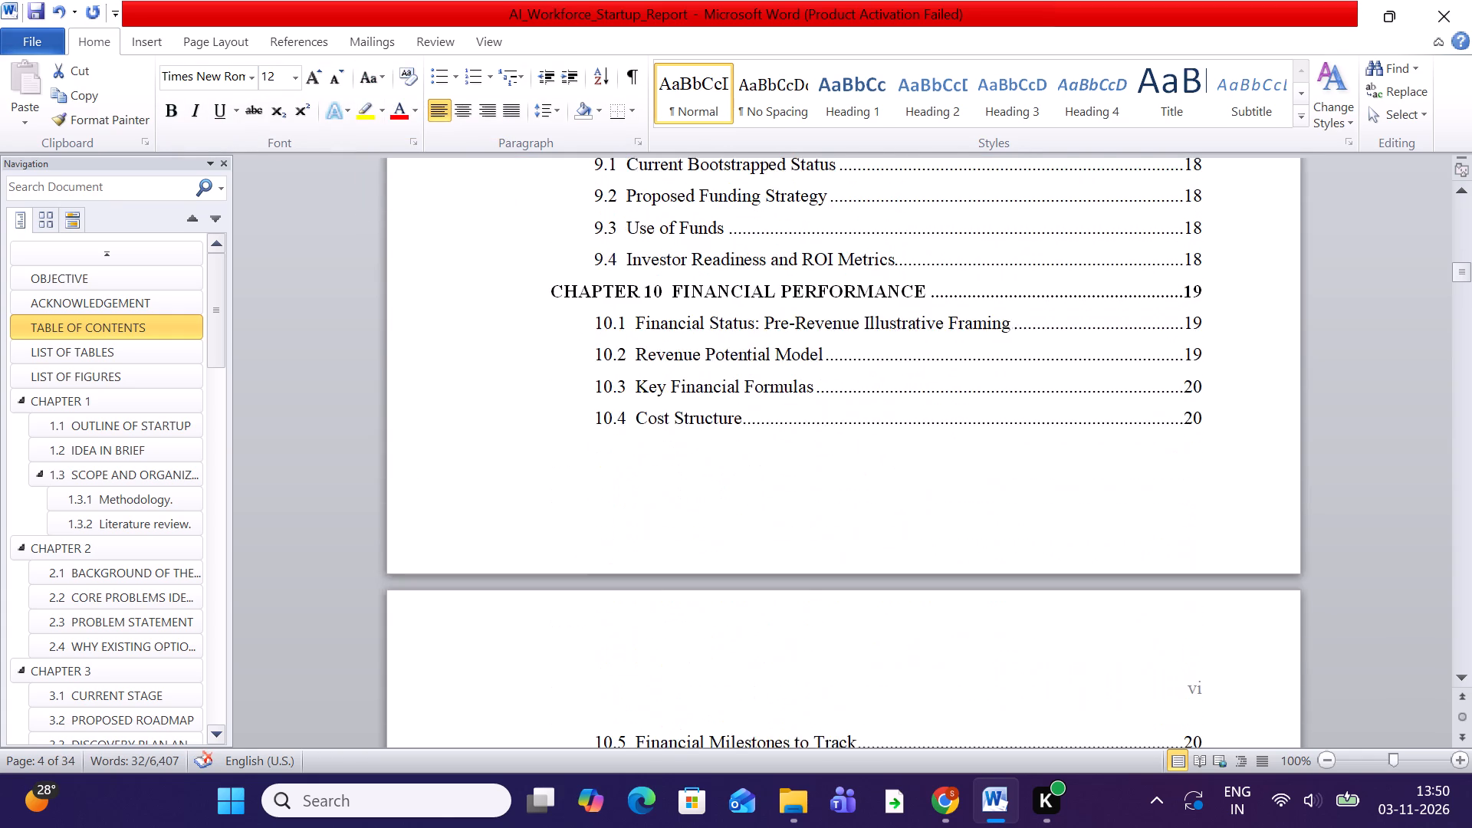
scroll(768, 588, down, 3)
scroll(836, 449, down, 14)
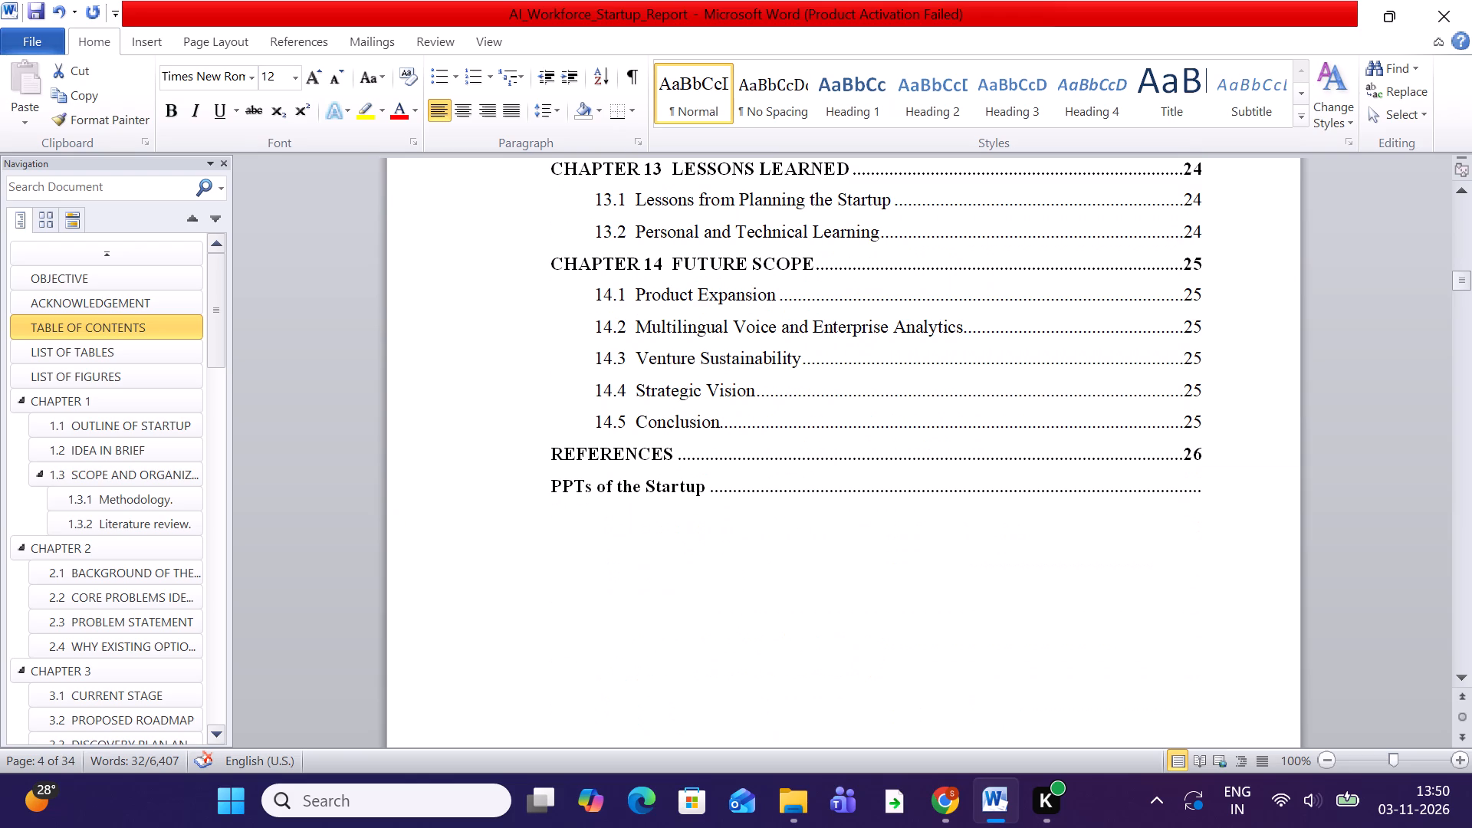
drag(728, 432, 498, 202)
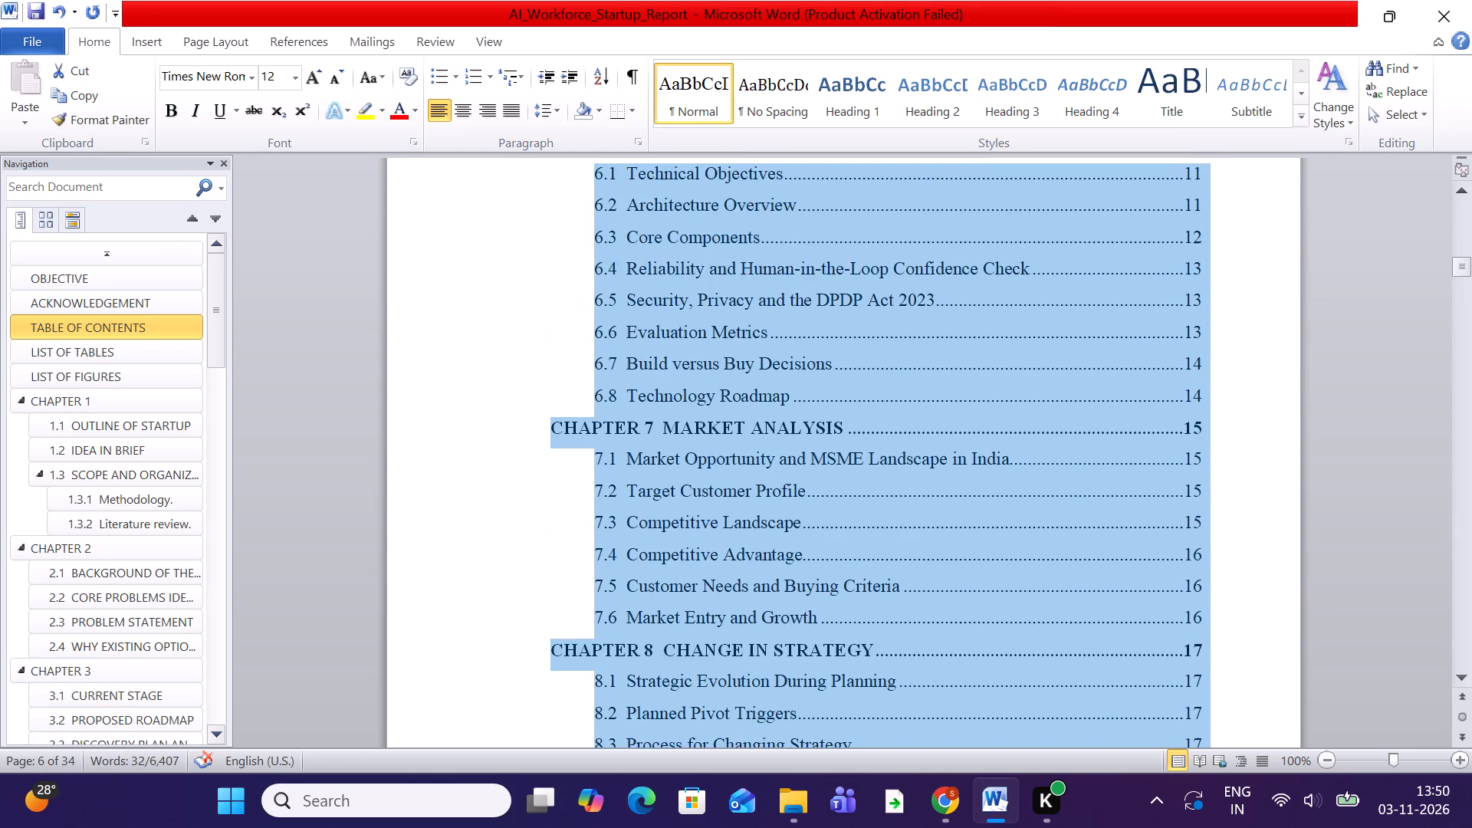
drag(498, 202, 502, 261)
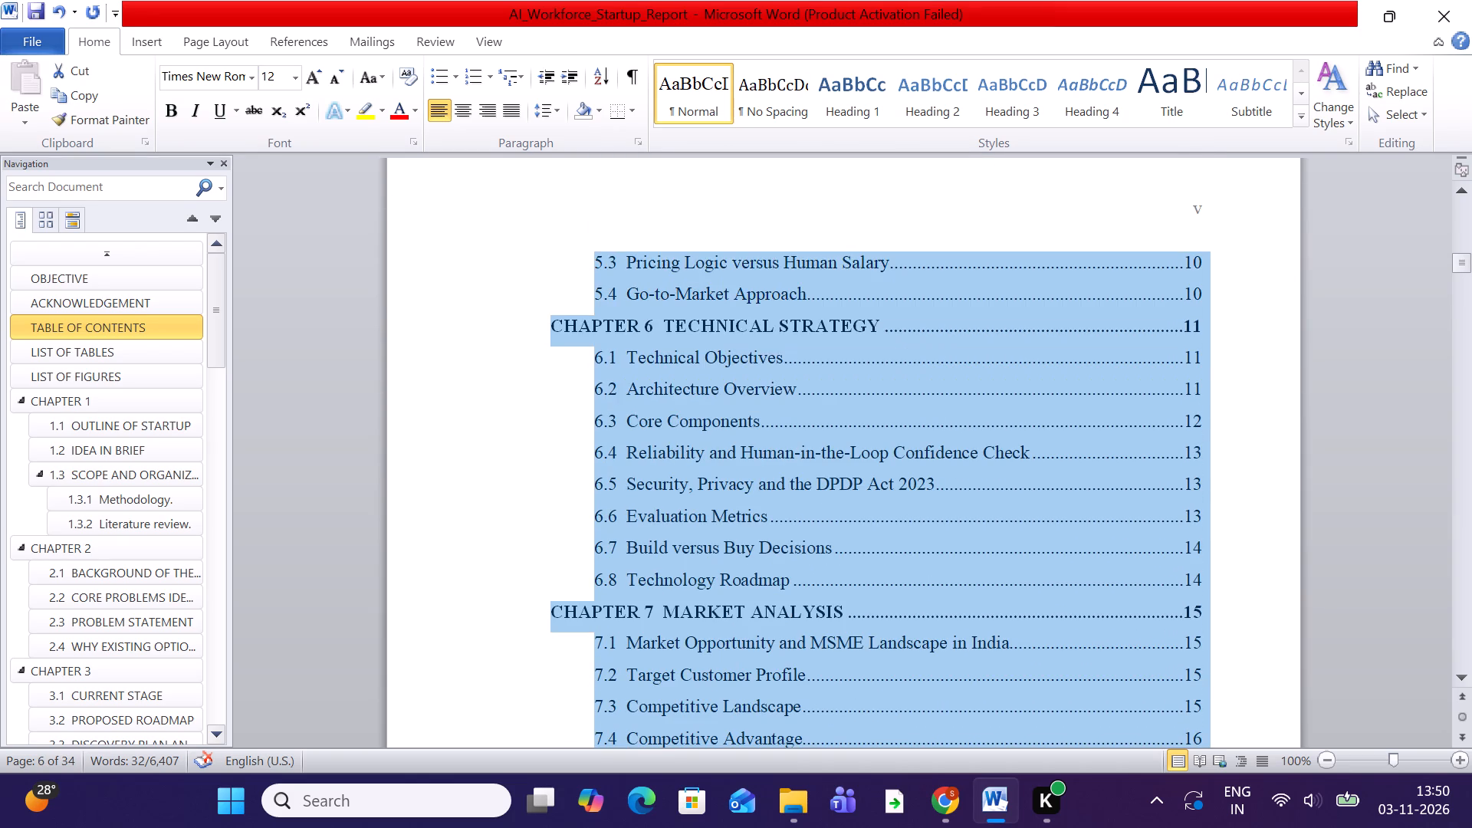
drag(502, 261, 495, 644)
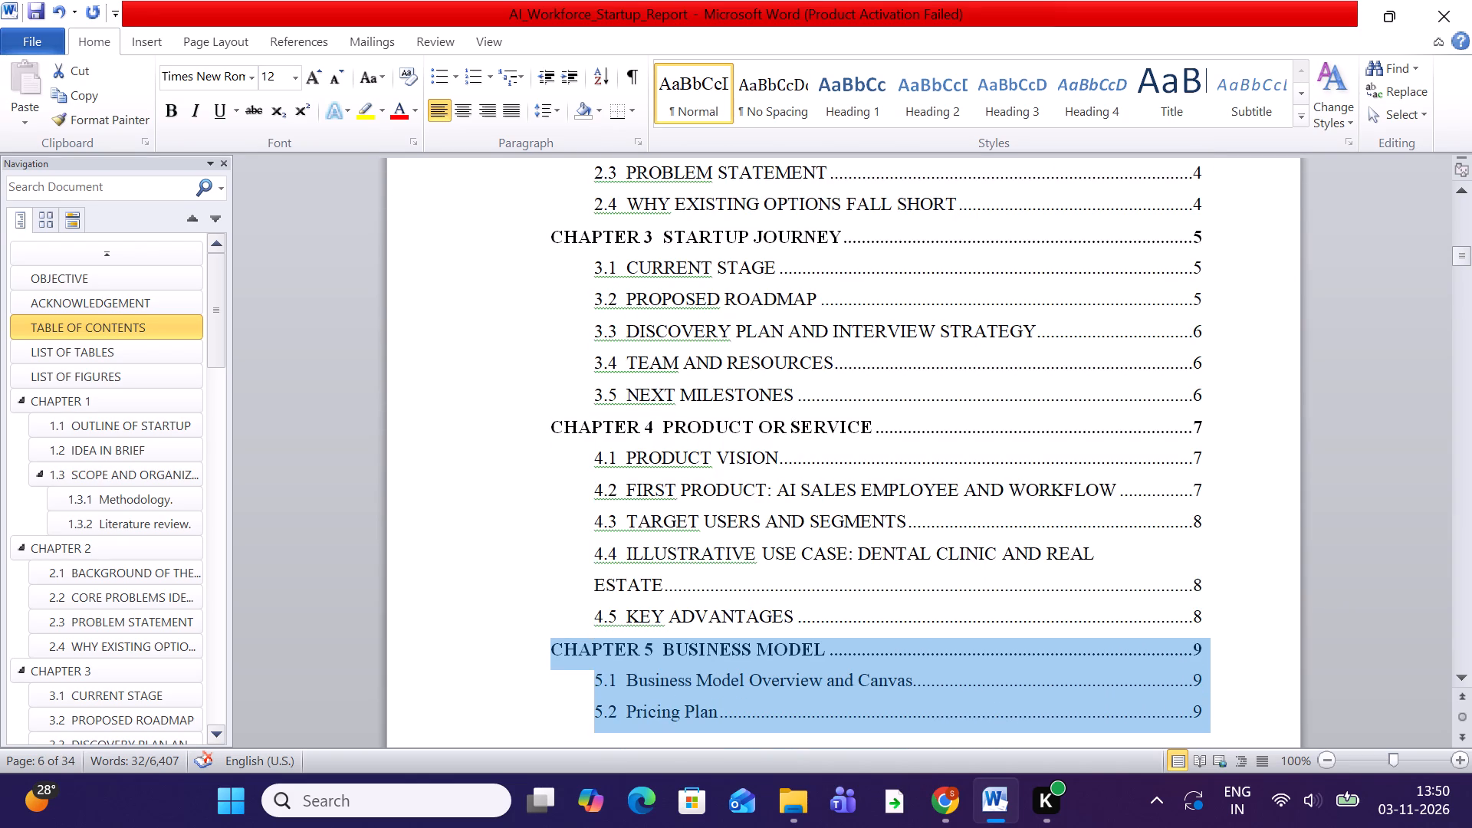
drag(495, 644, 517, 598)
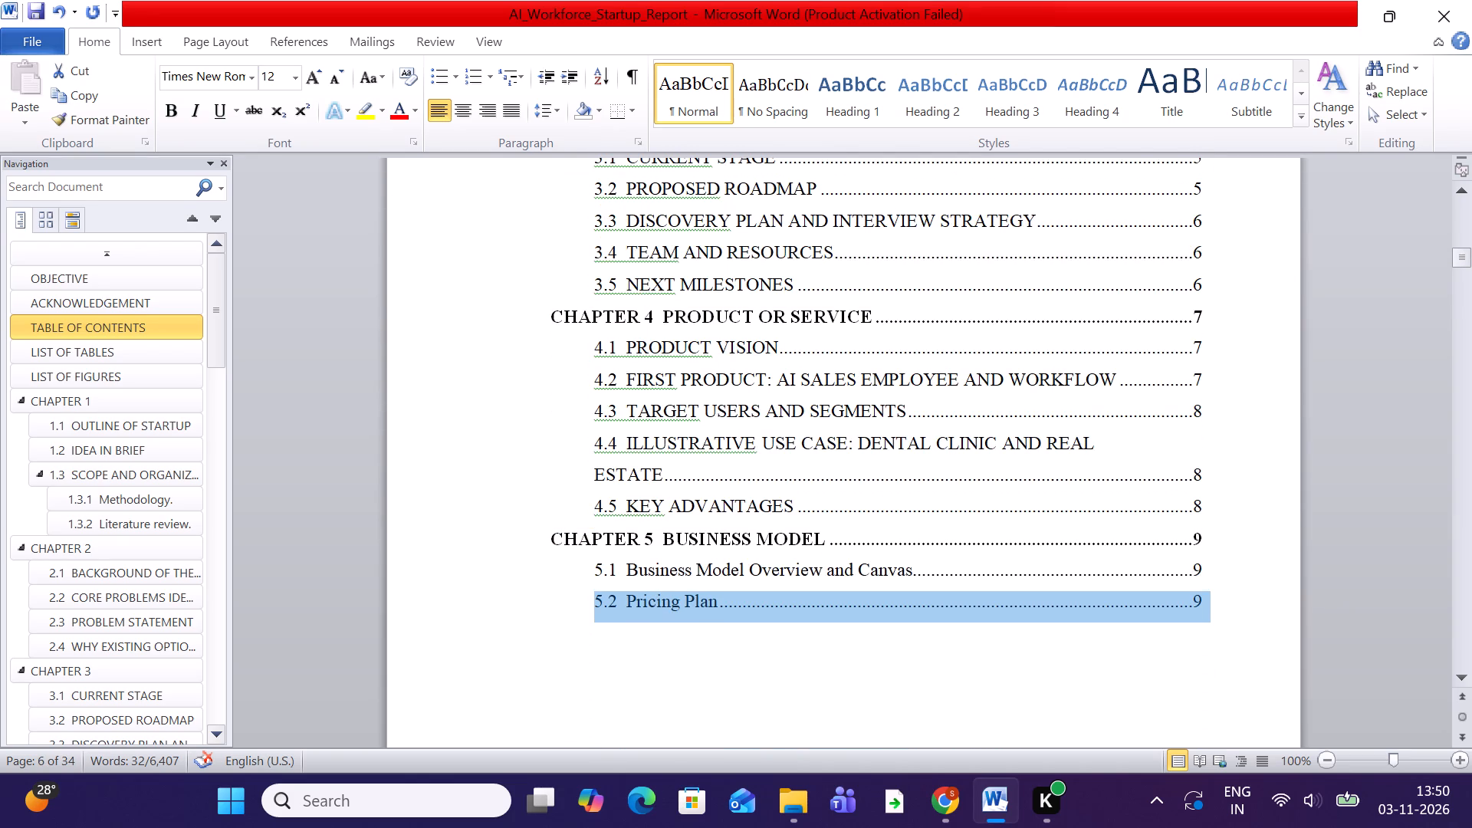
drag(517, 598, 517, 573)
click(386, 74)
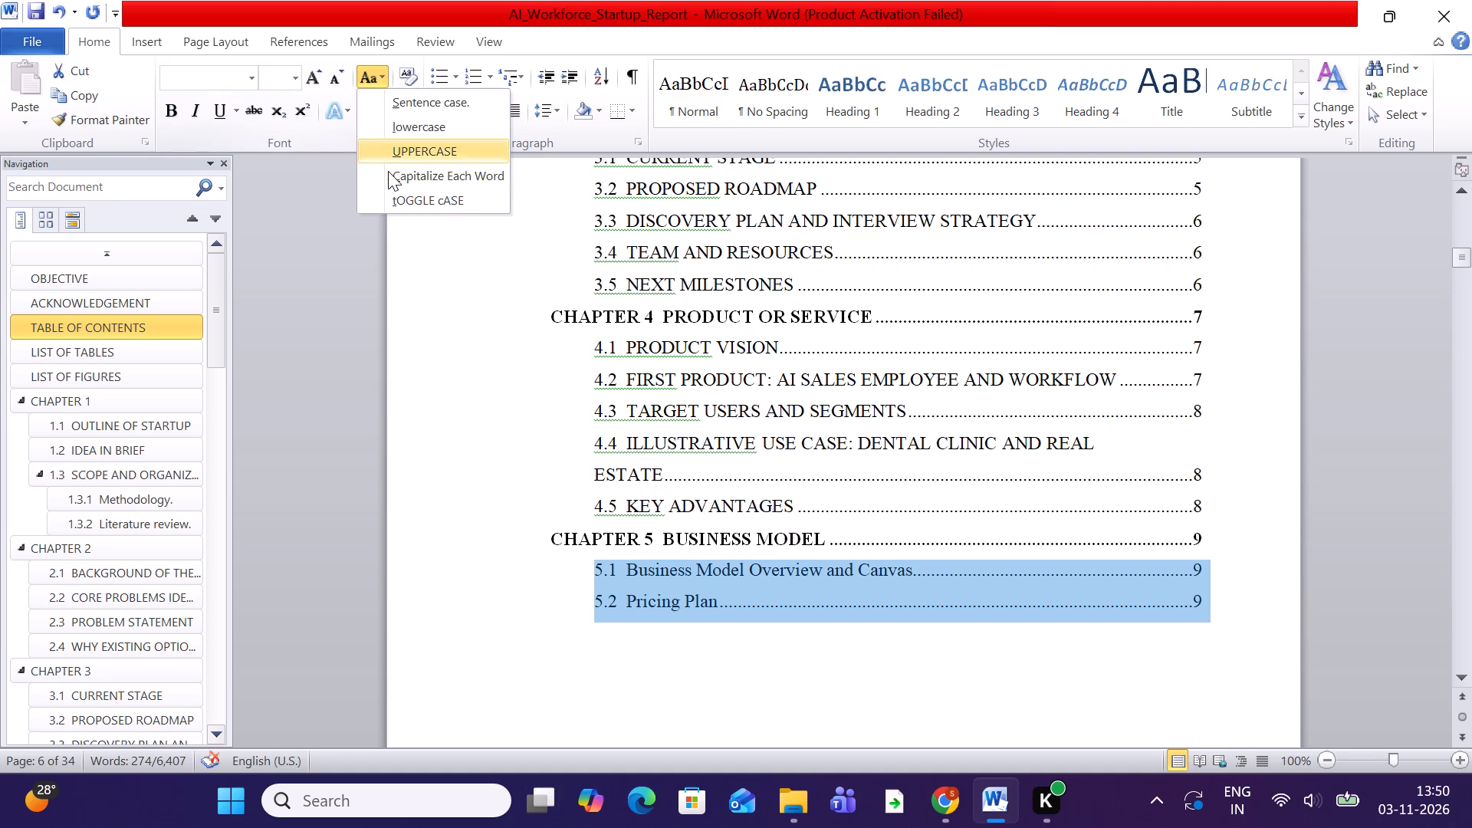
click(402, 153)
click(465, 373)
Check the letter case of the table of contents from Chapter 5 to its end, and examine the List of Tables entries.
scroll(733, 633, down, 7)
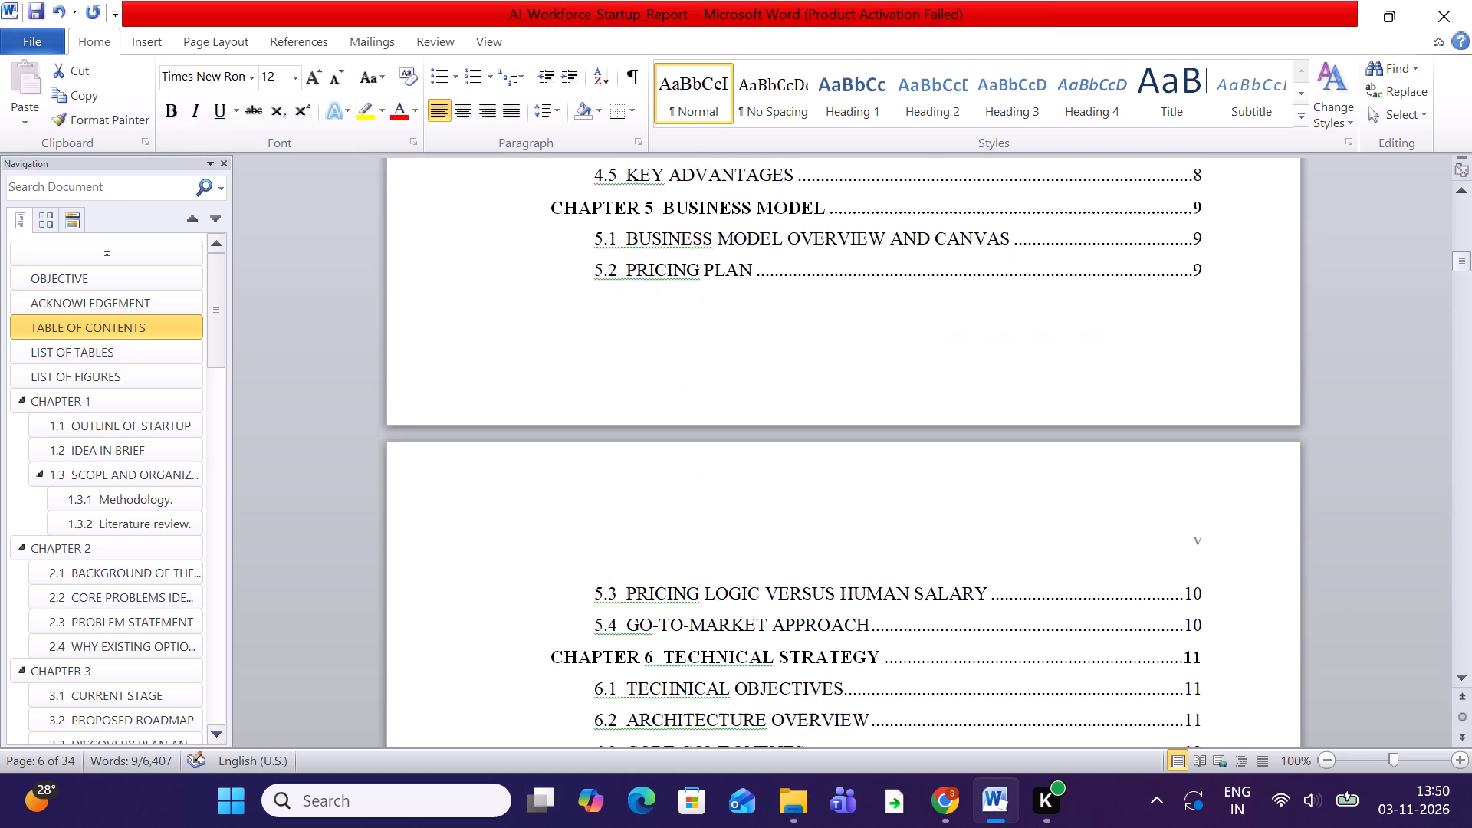
scroll(744, 649, down, 20)
scroll(744, 649, down, 4)
scroll(994, 533, down, 6)
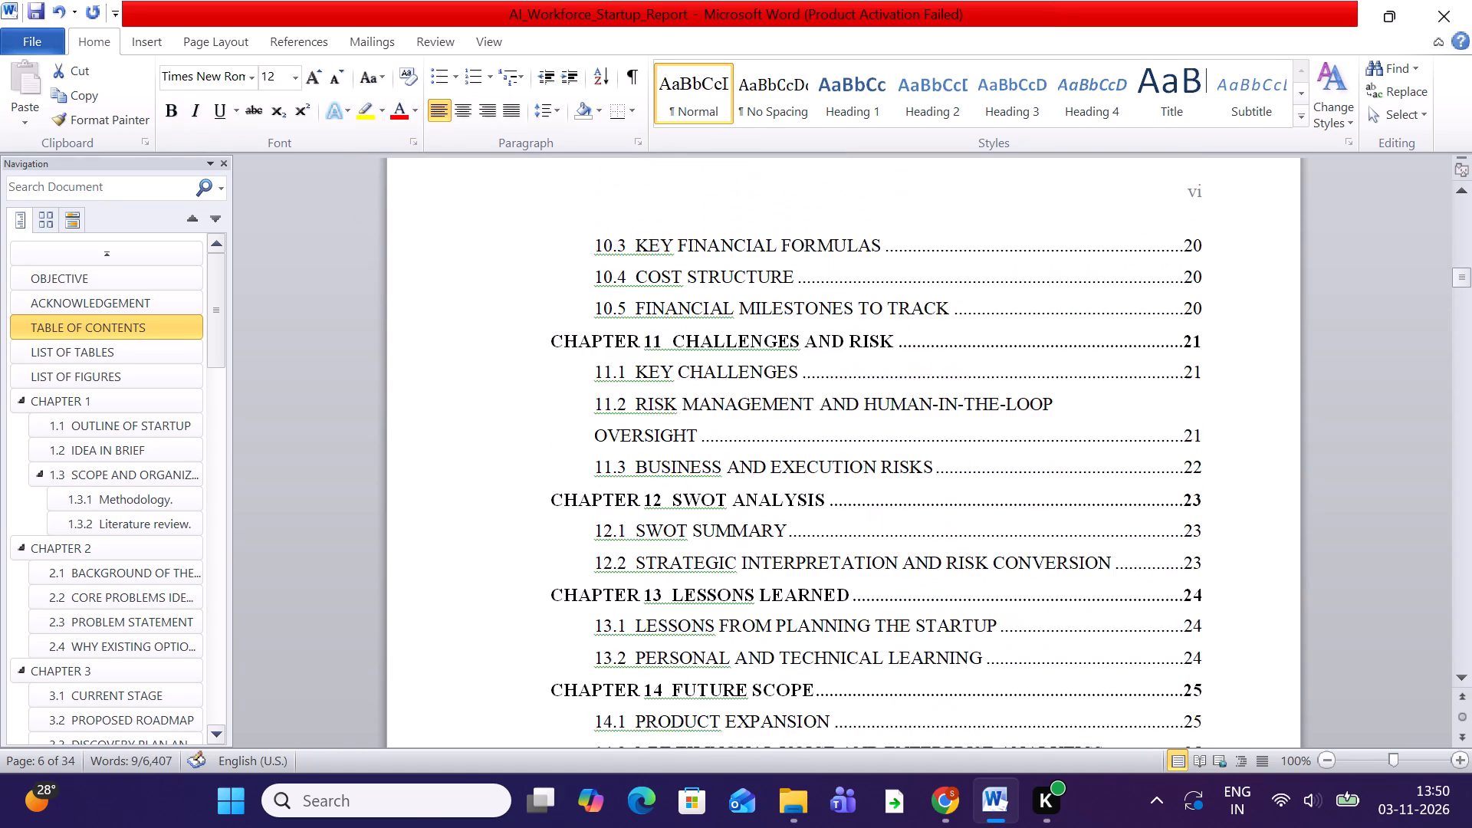
scroll(994, 533, down, 9)
scroll(994, 534, up, 7)
scroll(994, 534, down, 4)
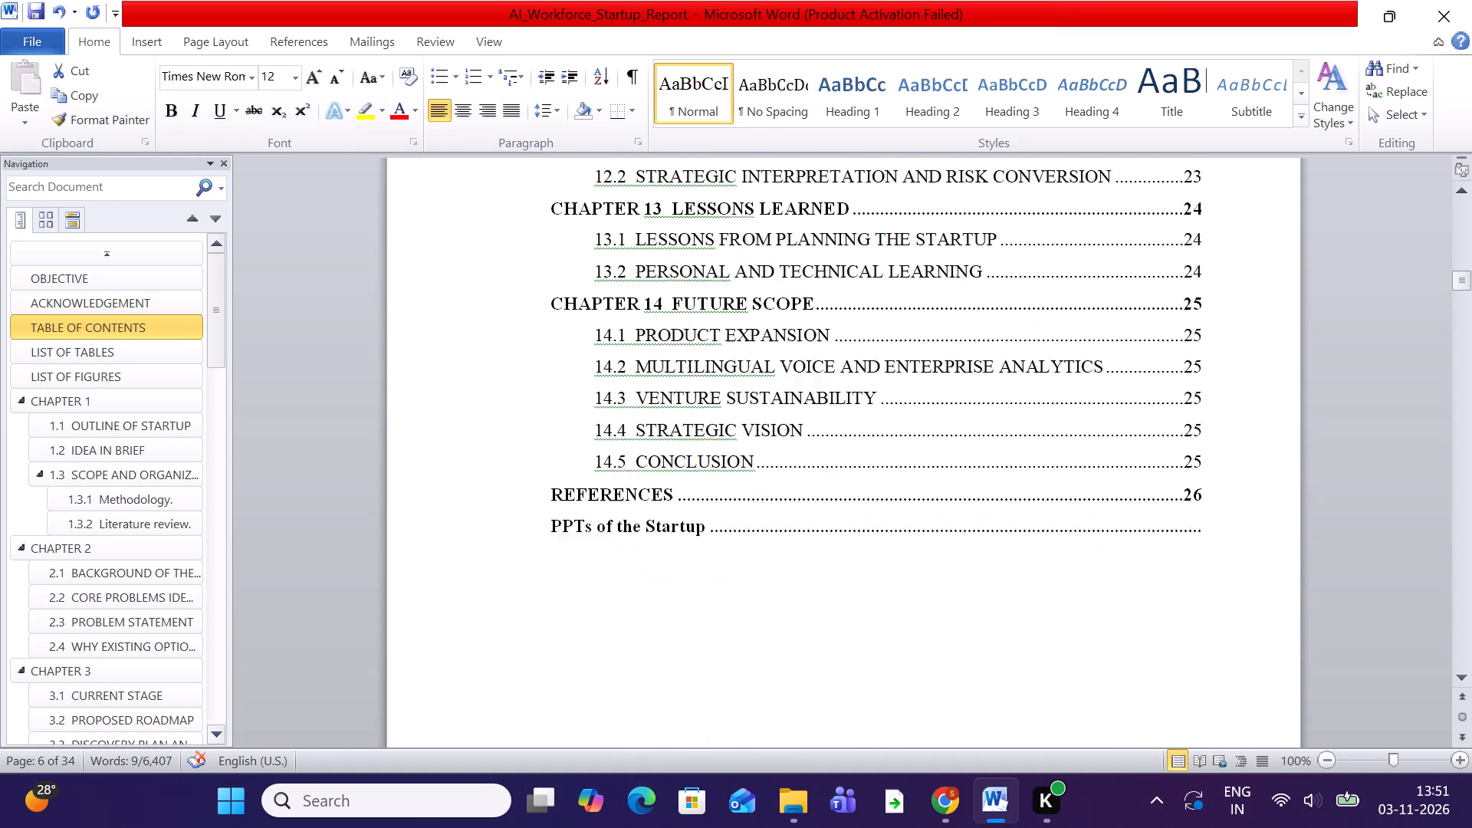
scroll(994, 534, down, 8)
scroll(994, 534, up, 6)
scroll(994, 534, down, 7)
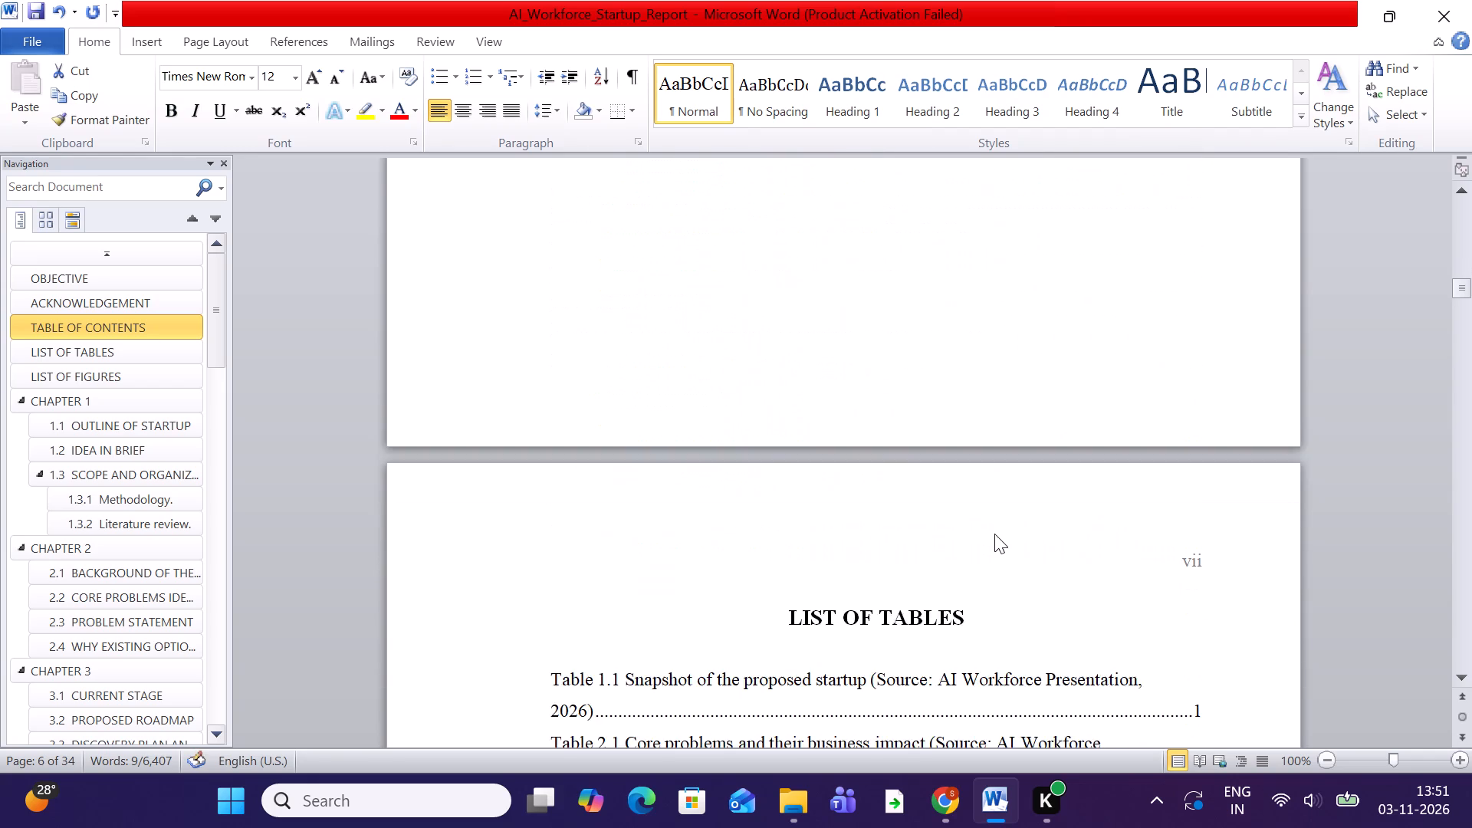
scroll(994, 534, down, 5)
scroll(830, 448, down, 2)
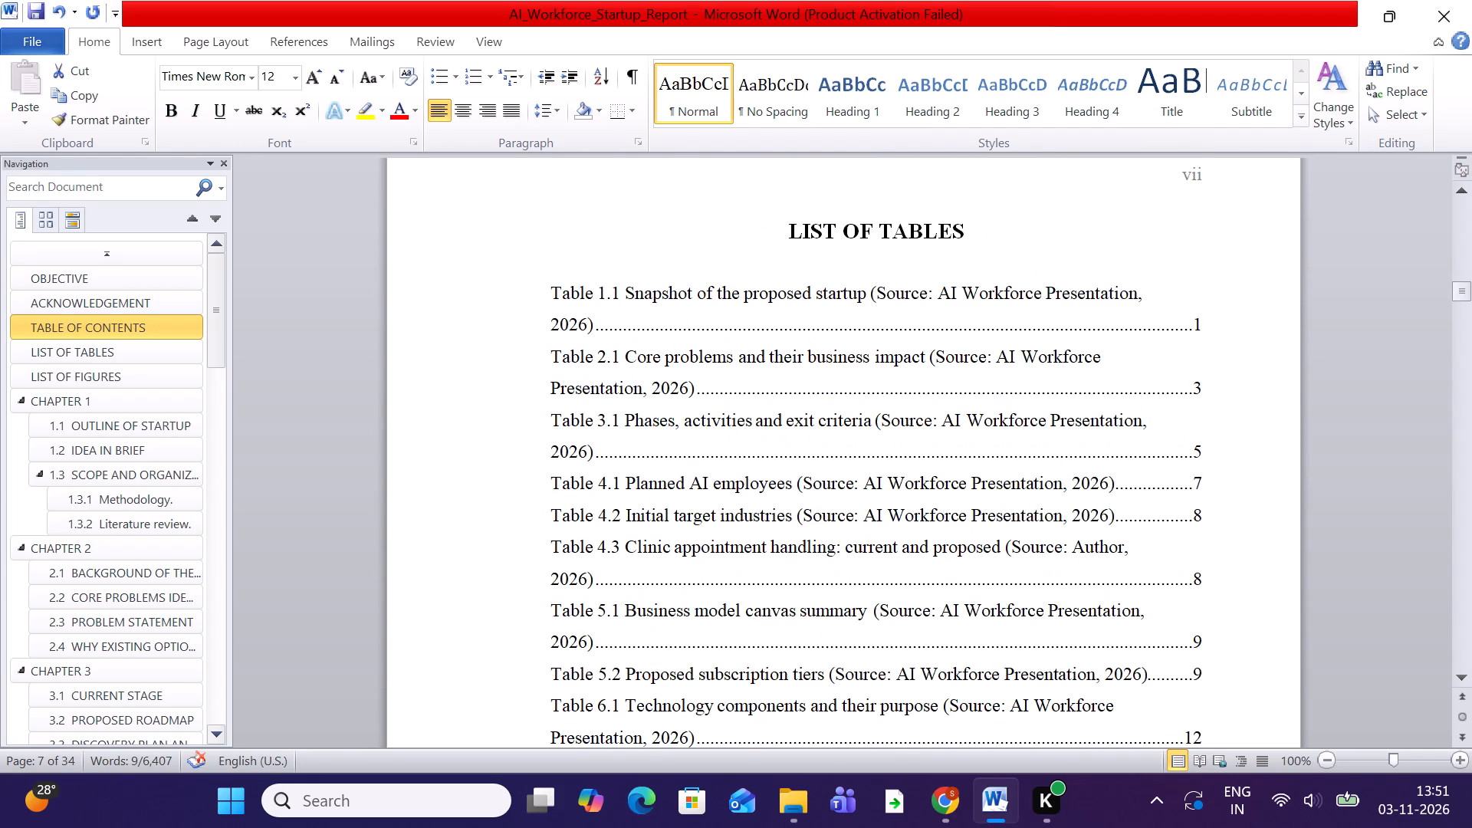
scroll(1083, 370, down, 2)
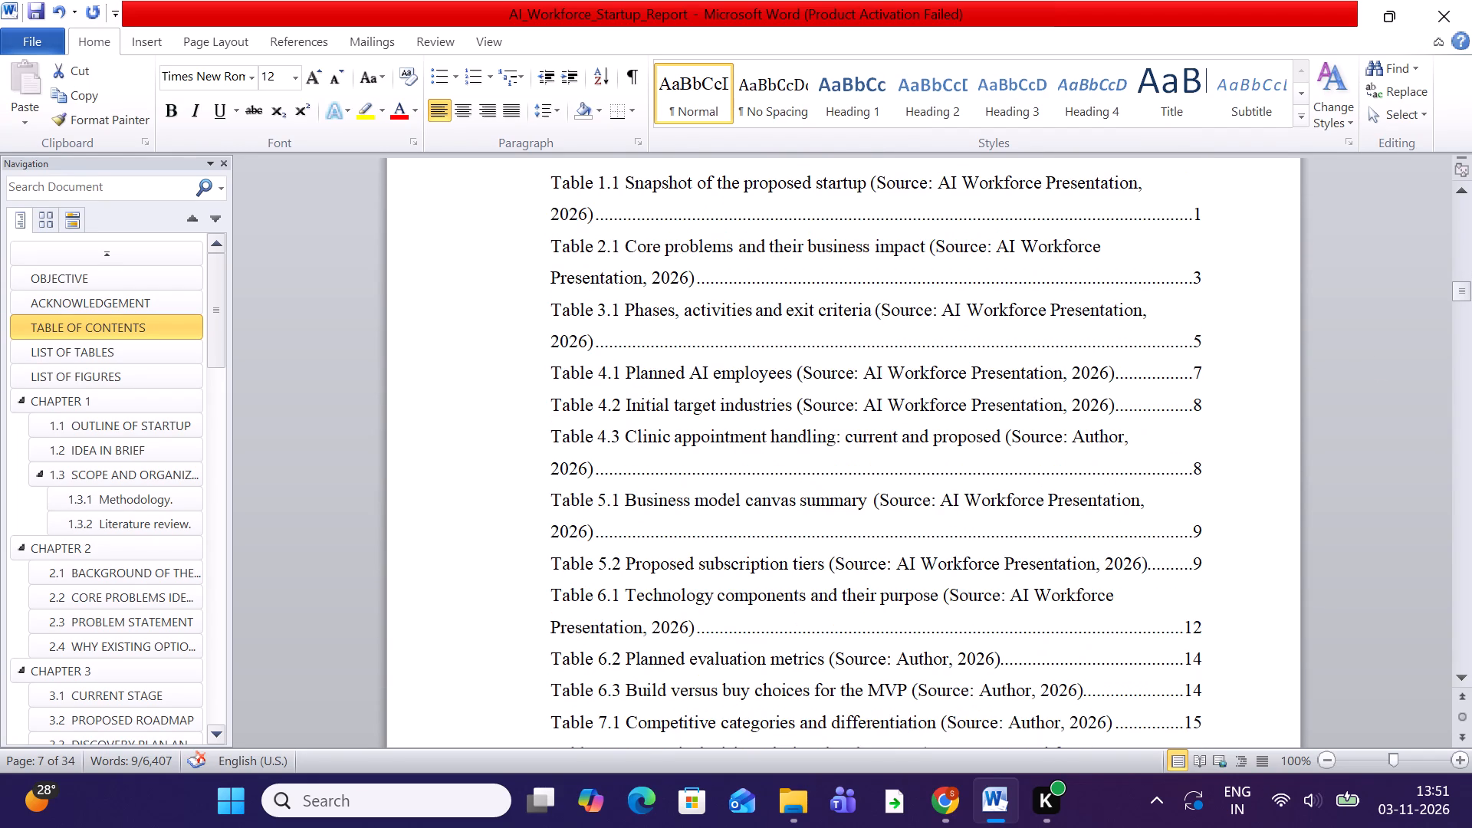
scroll(772, 317, down, 5)
scroll(766, 323, up, 4)
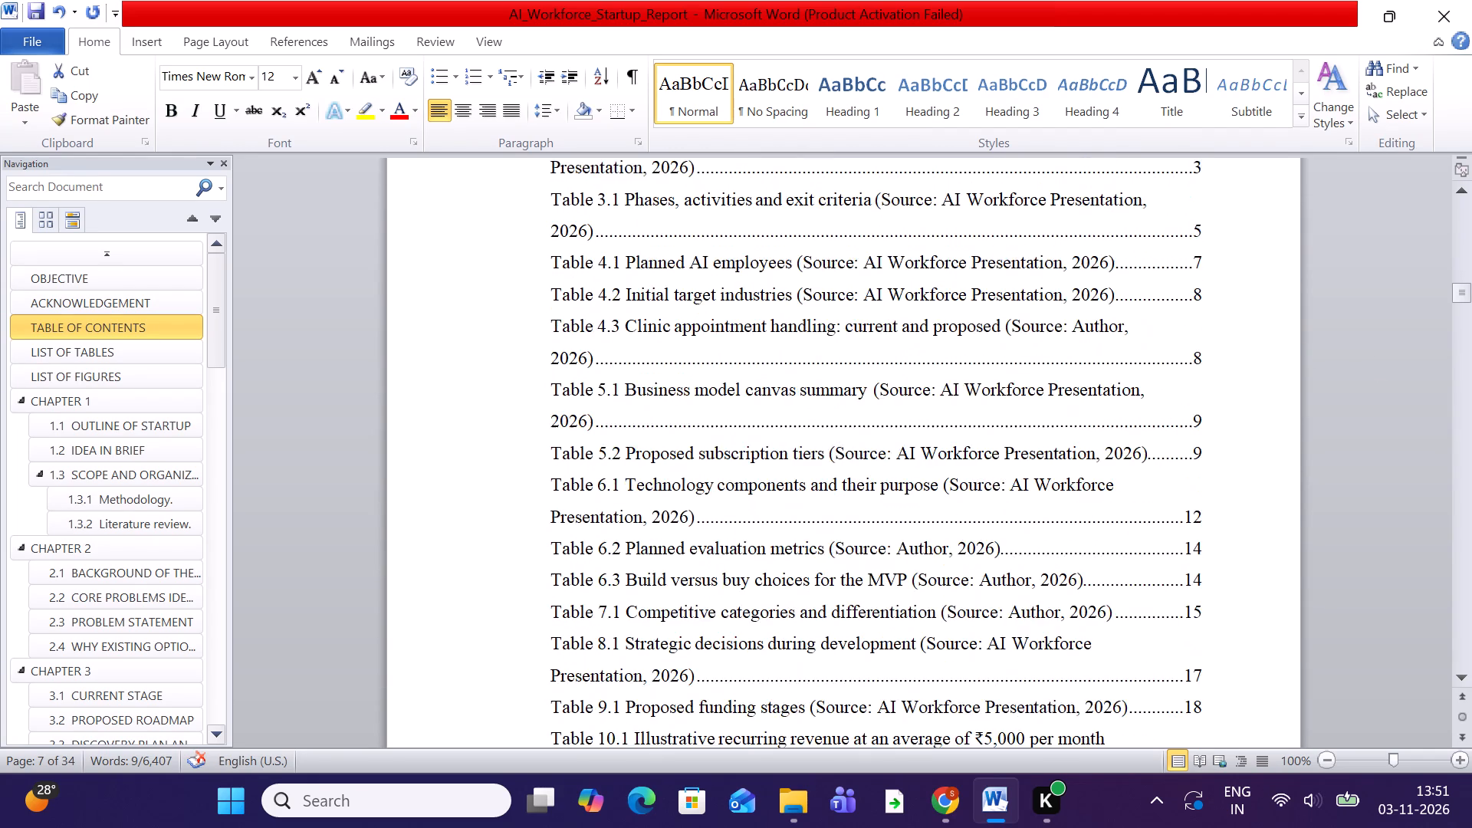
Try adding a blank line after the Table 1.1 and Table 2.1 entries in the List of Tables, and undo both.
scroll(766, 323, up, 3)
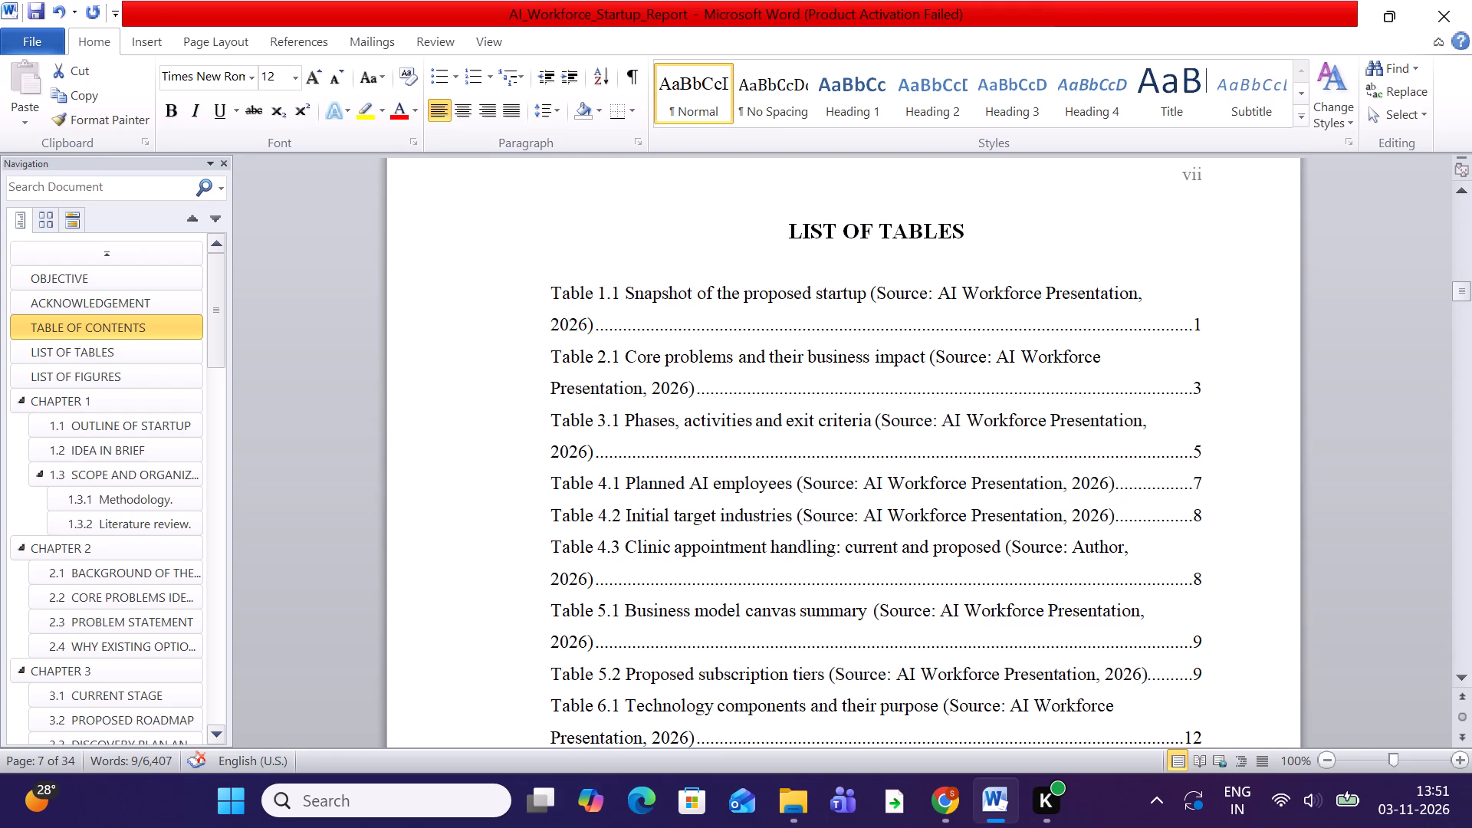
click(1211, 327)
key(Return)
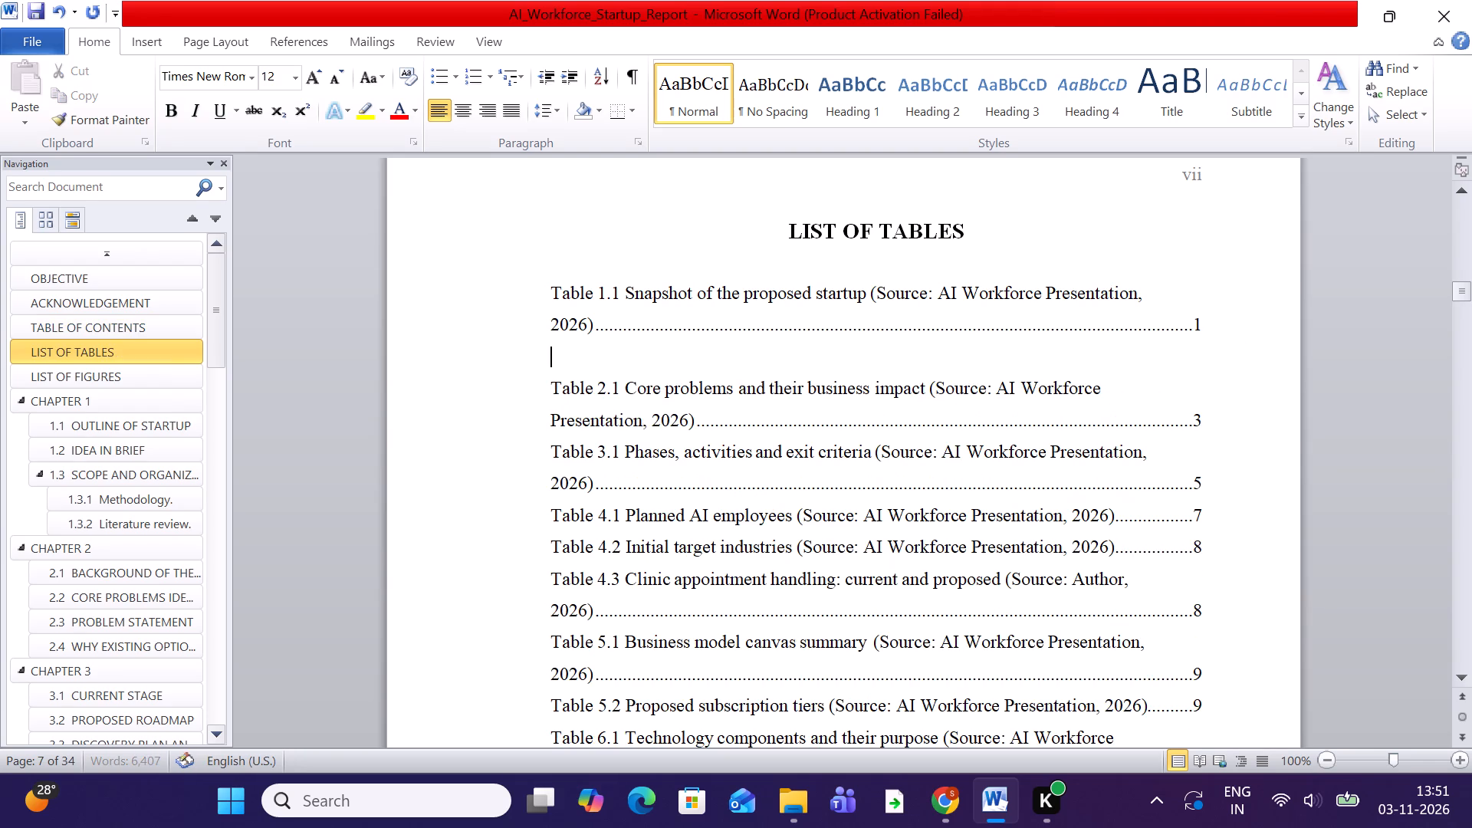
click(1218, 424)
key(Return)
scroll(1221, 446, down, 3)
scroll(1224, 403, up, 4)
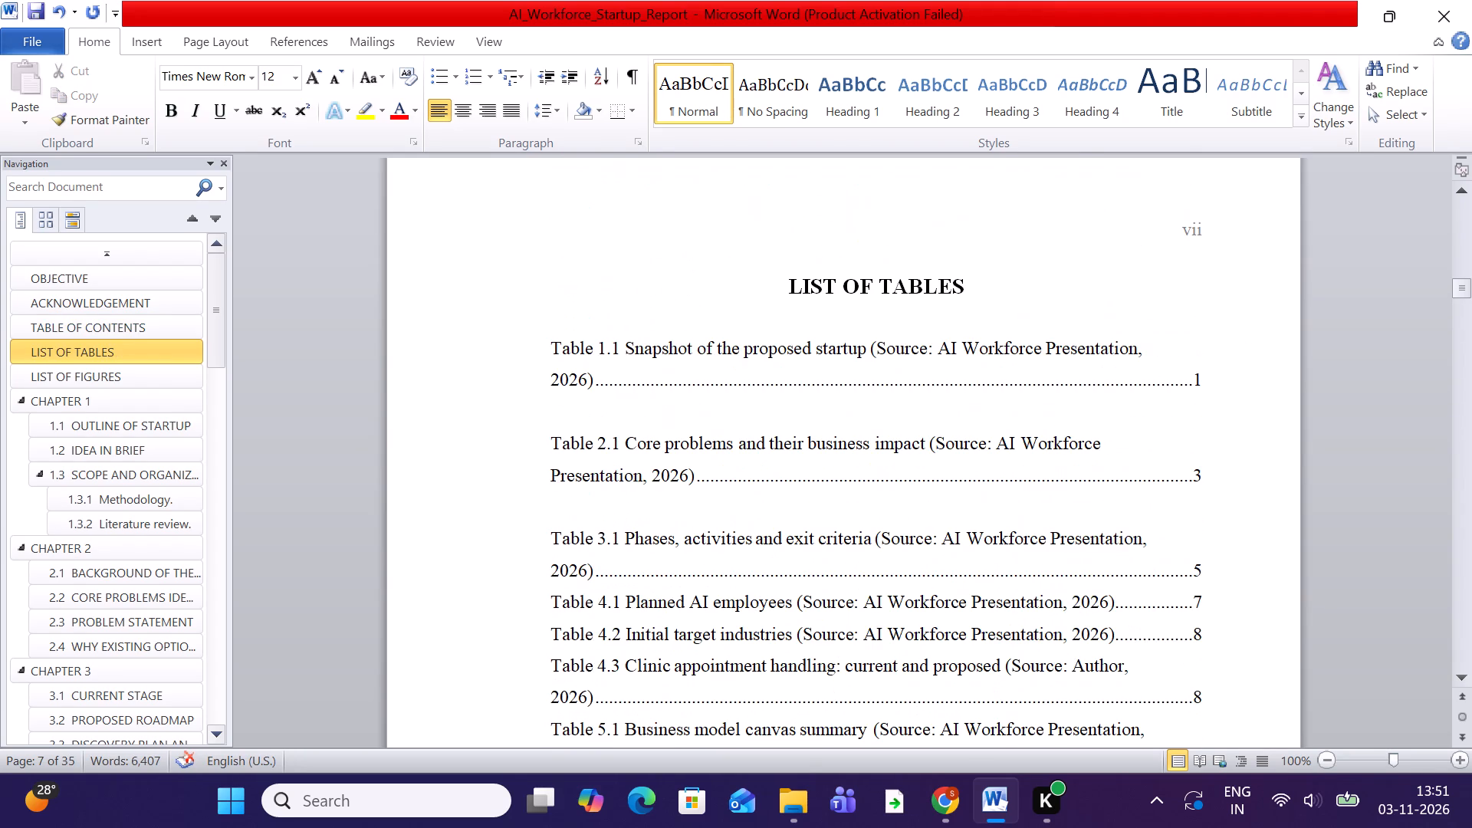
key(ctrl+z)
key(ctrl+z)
Make the labels Table 1.1, Table 2.1 and Table 3.1 bold in the List of Tables, leaving their captions regular.
scroll(1349, 439, down, 4)
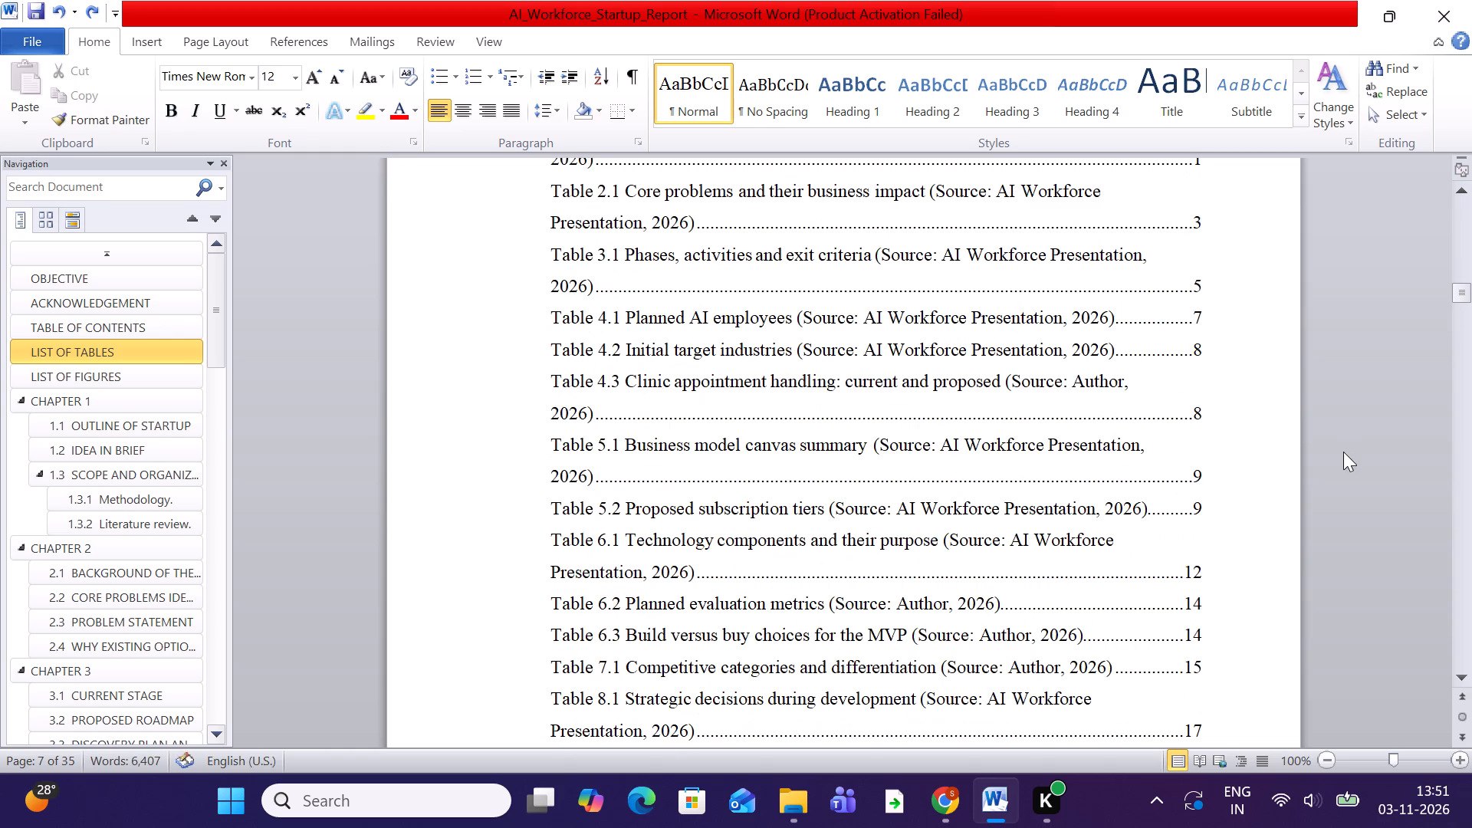
scroll(1343, 452, down, 2)
scroll(1215, 485, down, 5)
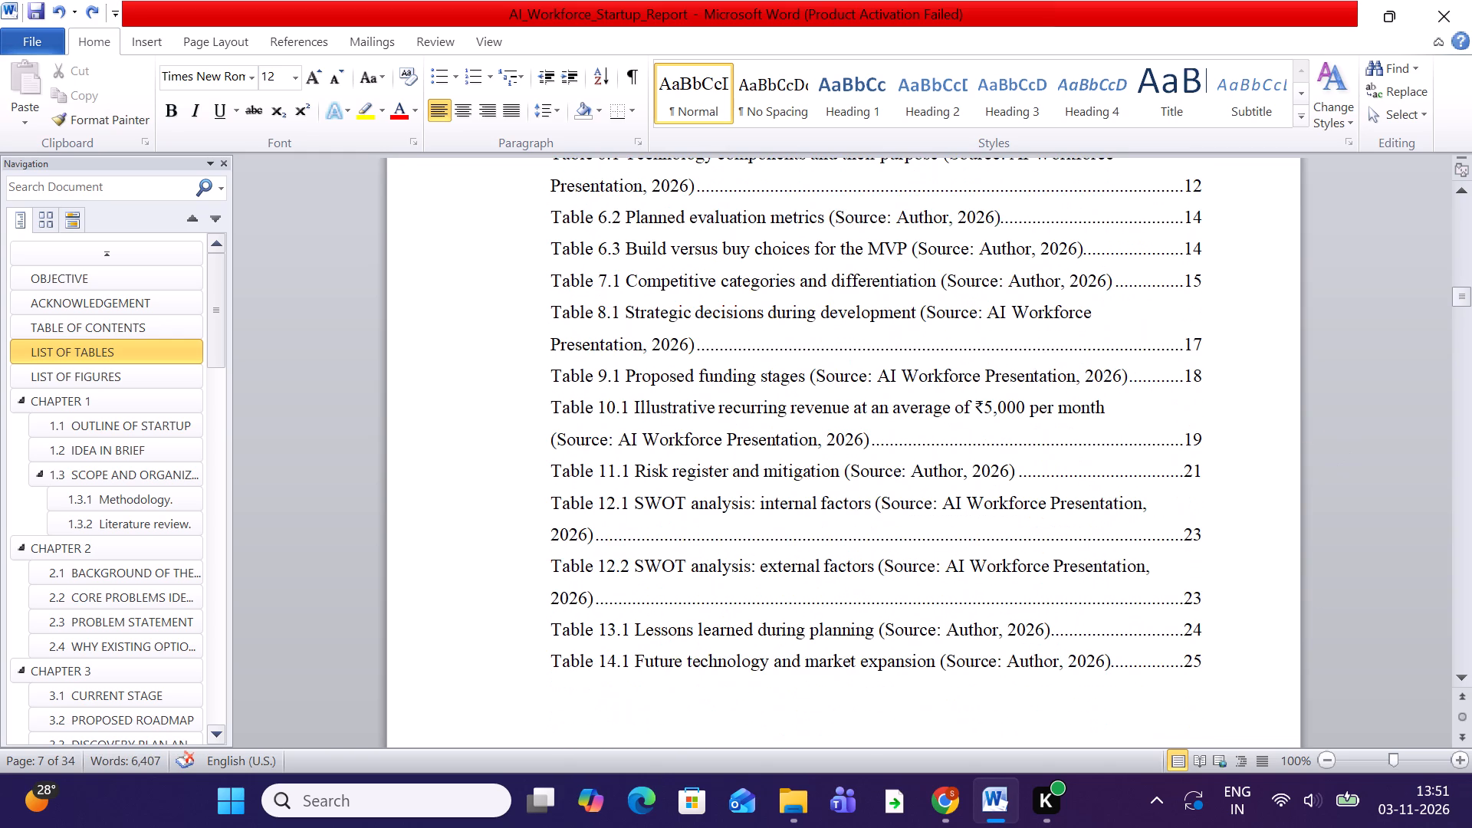
scroll(653, 437, up, 11)
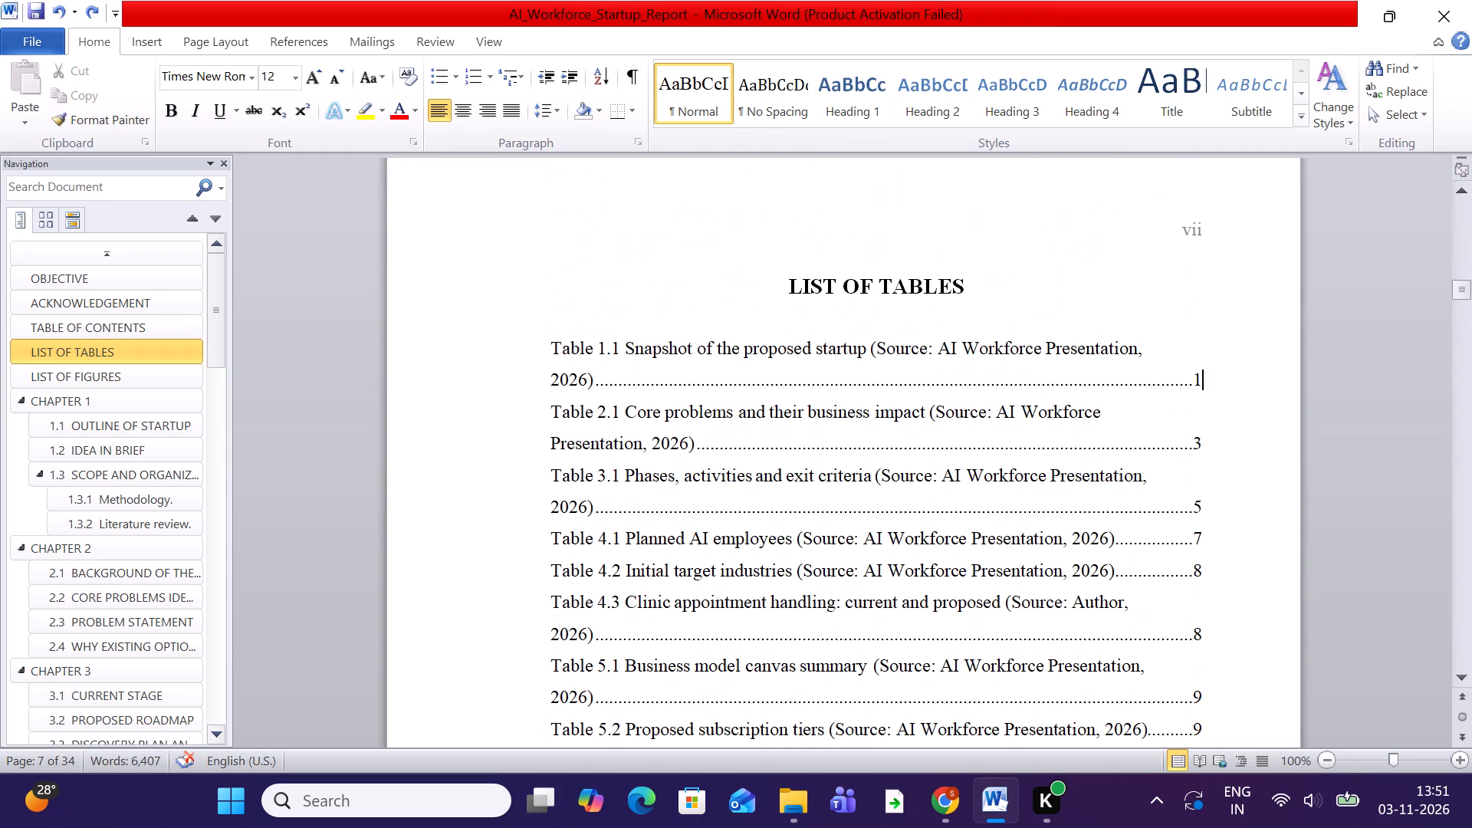
drag(618, 349, 573, 349)
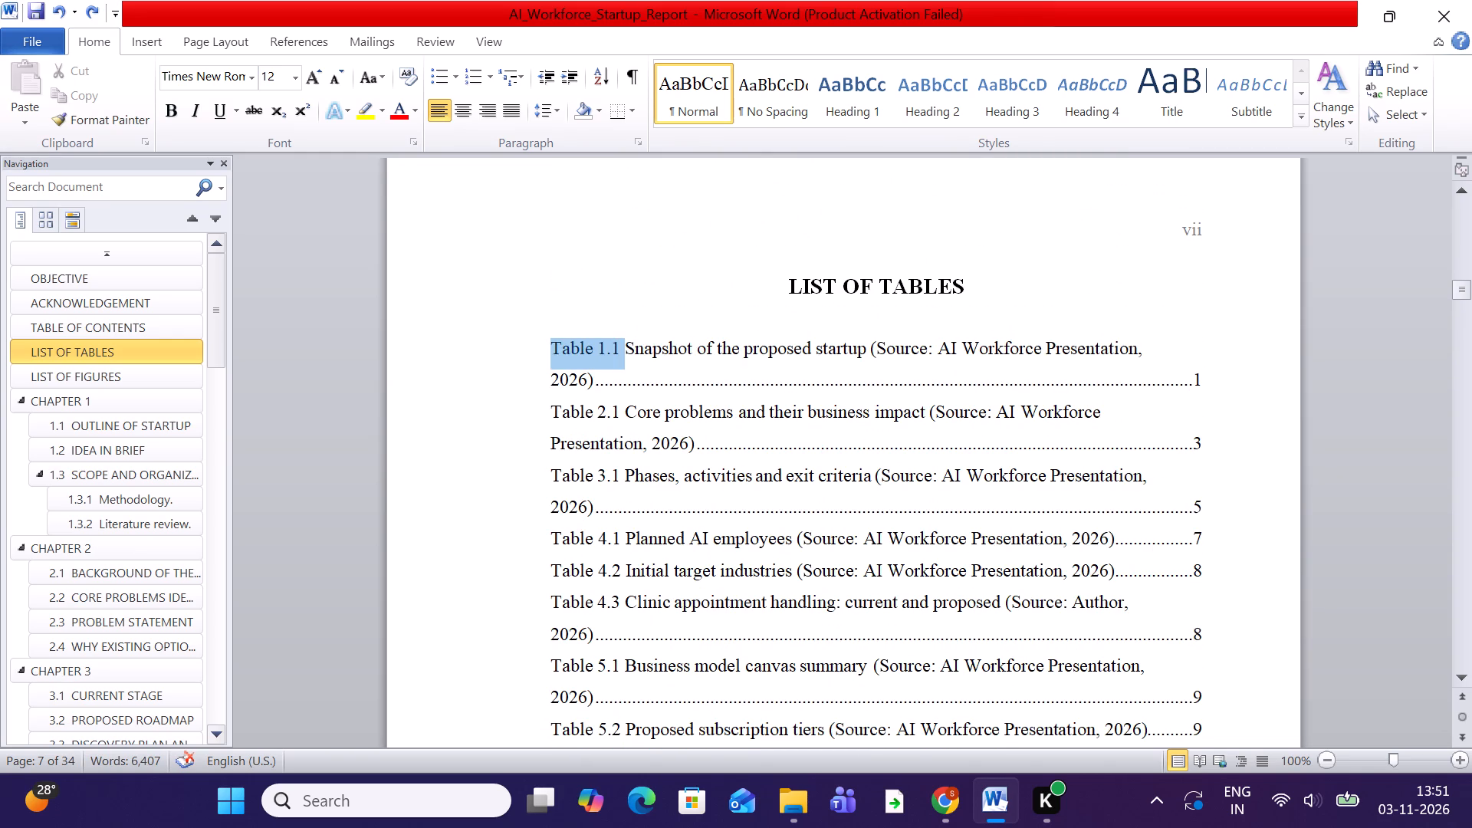
drag(573, 349, 563, 349)
click(563, 326)
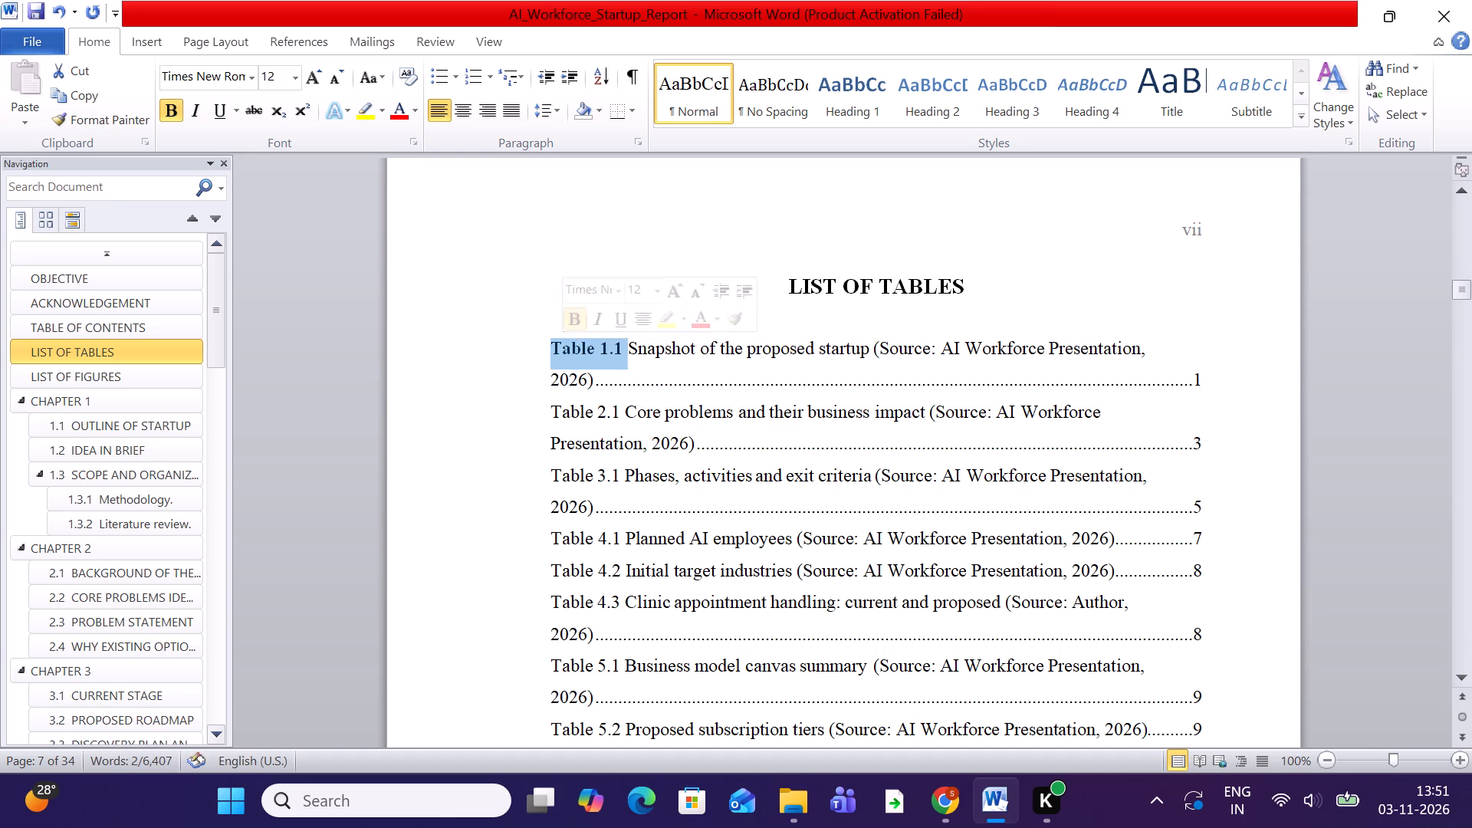
click(488, 405)
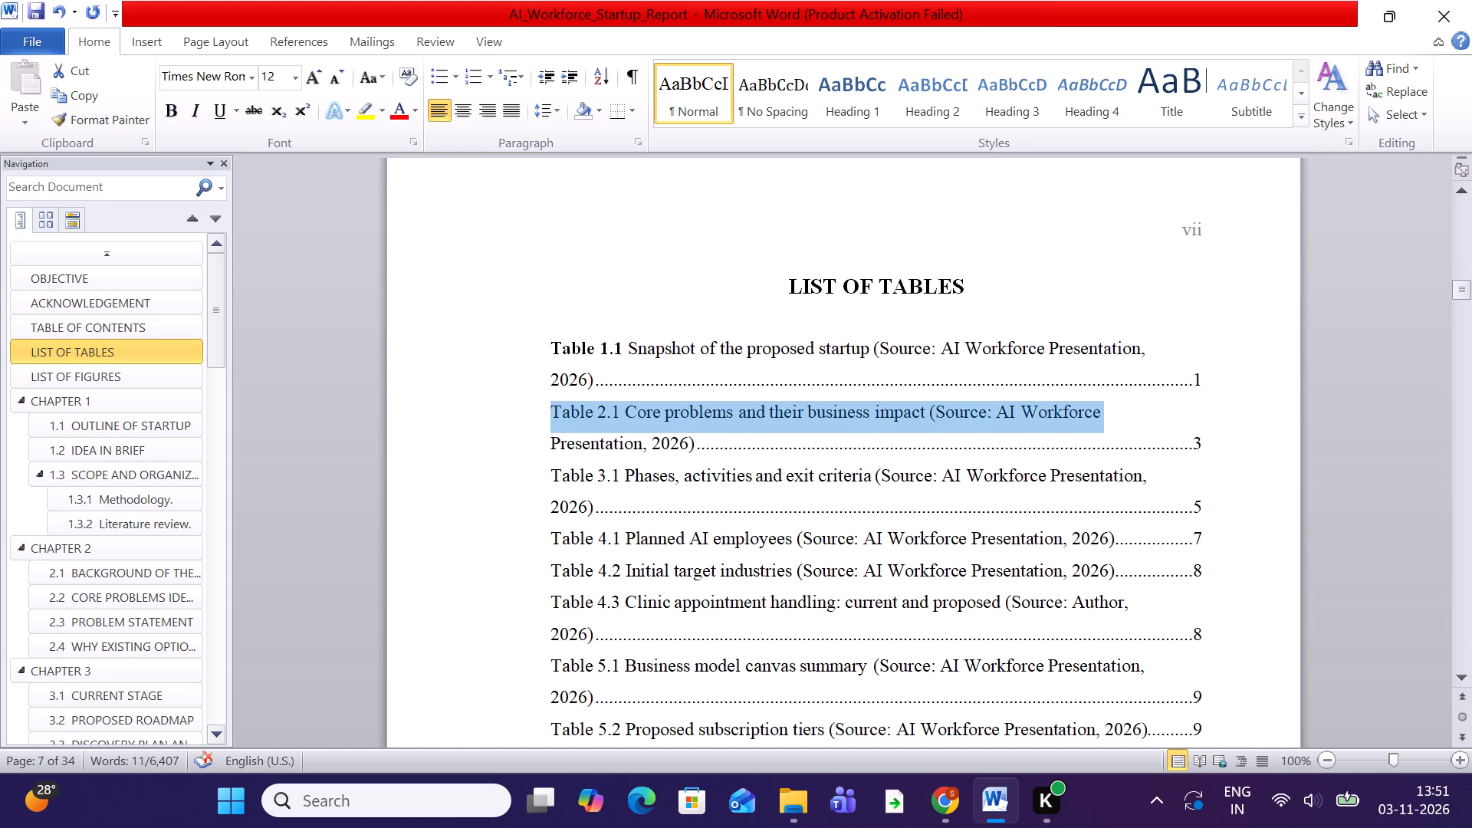
click(629, 475)
drag(623, 413, 567, 406)
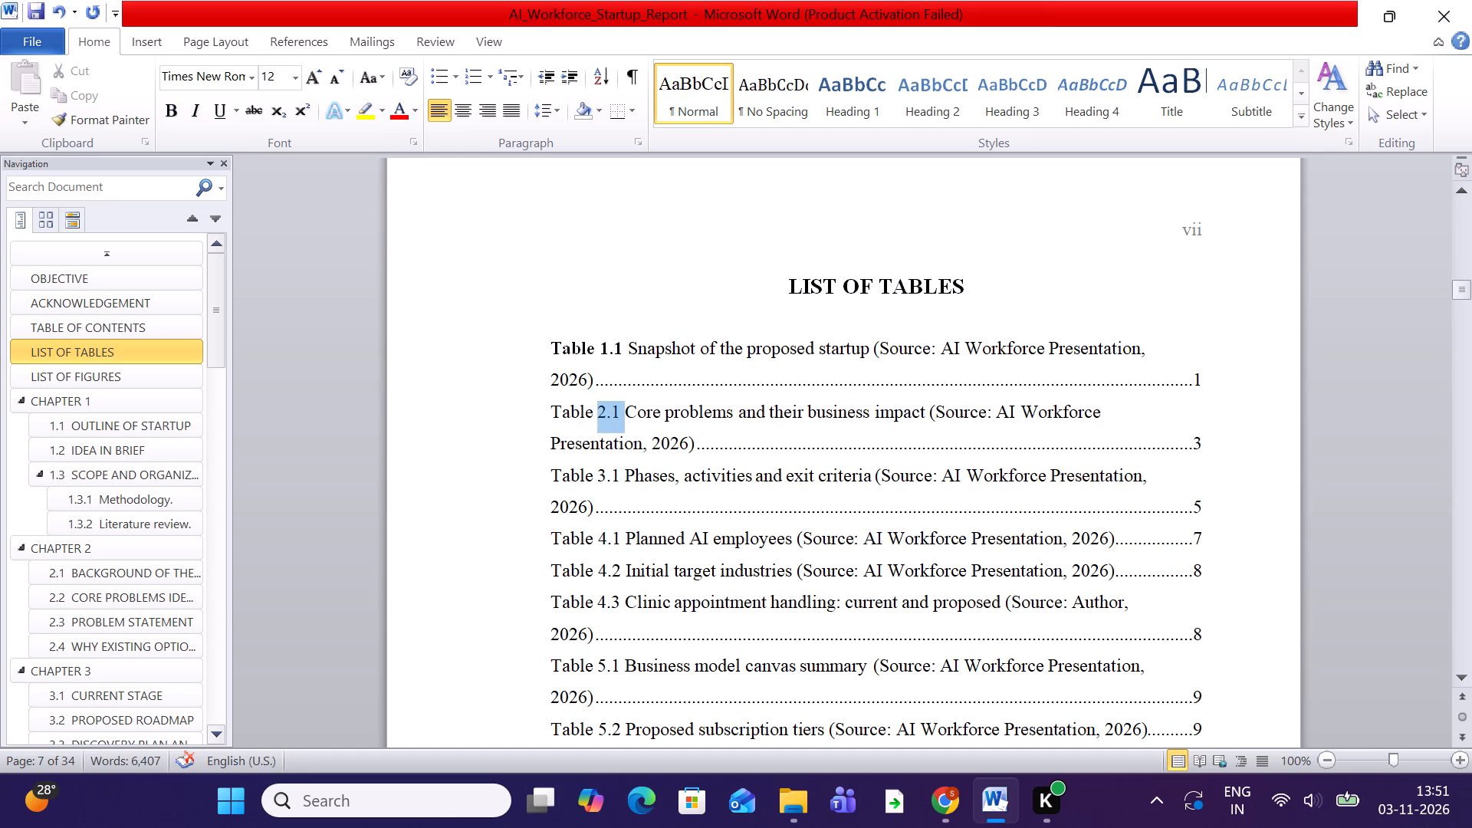
drag(567, 406, 546, 406)
click(557, 373)
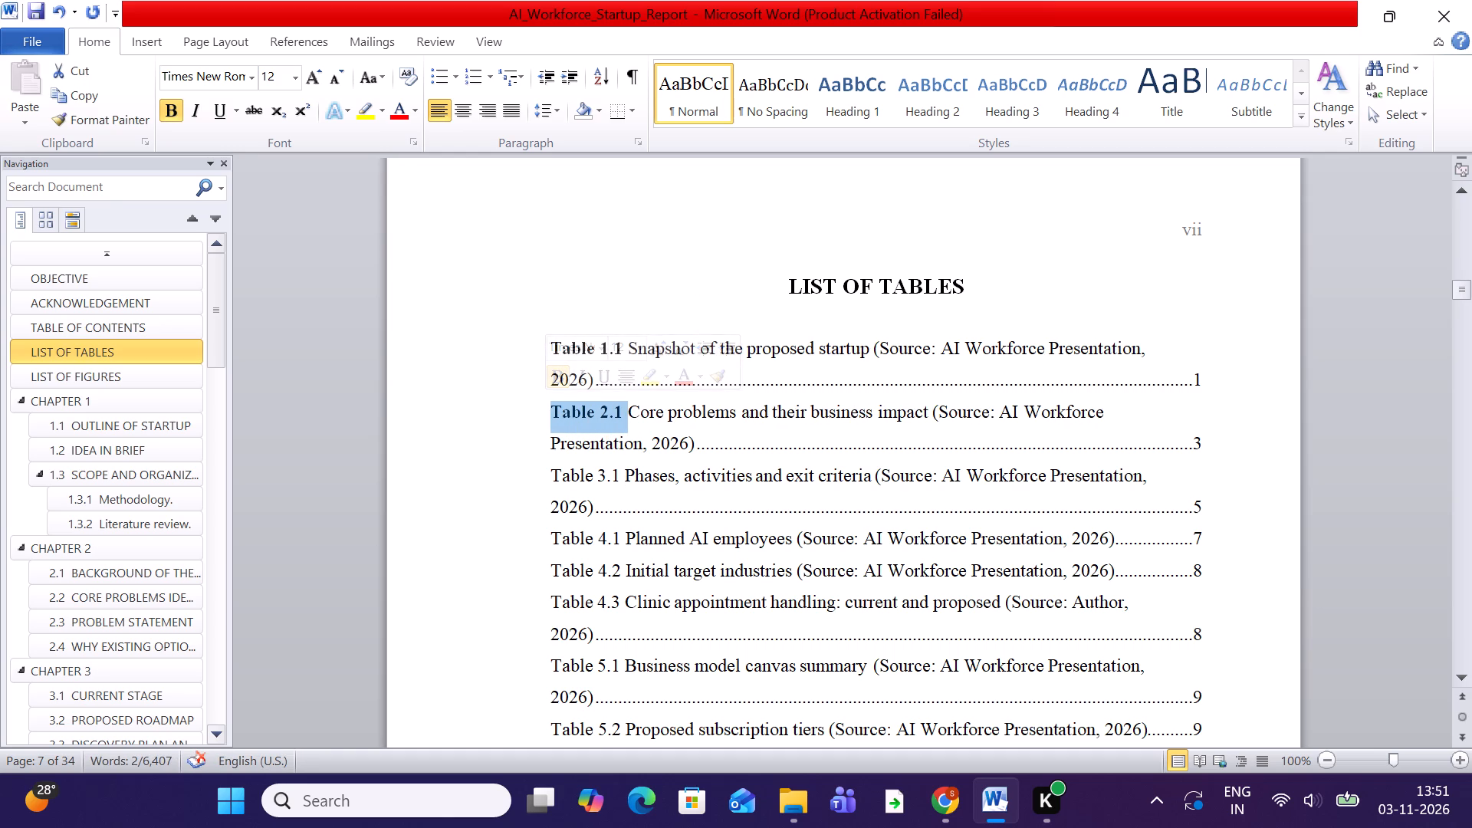
drag(619, 471, 538, 486)
click(549, 452)
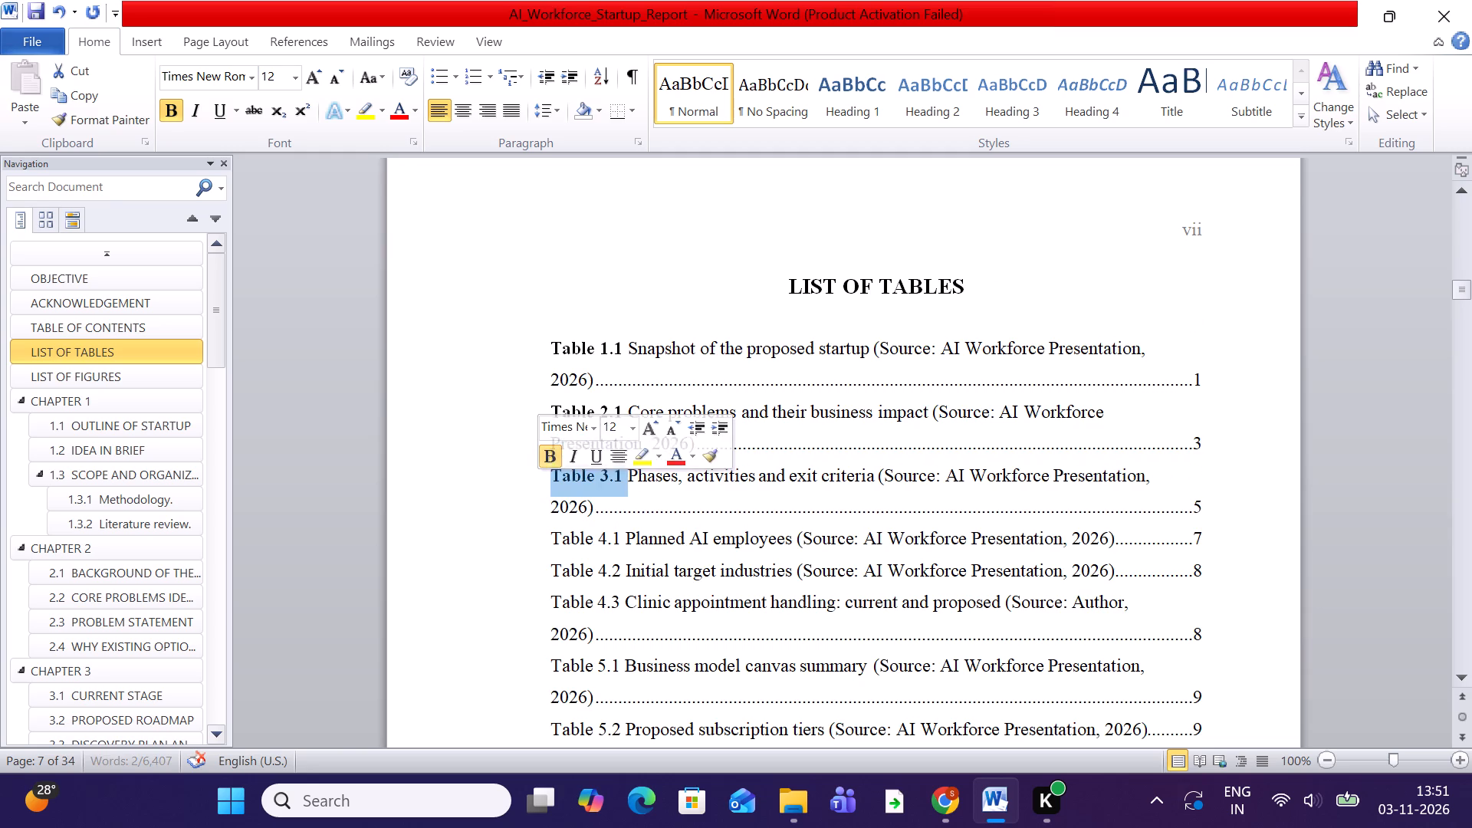
Make the labels Table 4.1, Table 4.2 and Table 4.3 bold in the List of Tables.
scroll(631, 498, down, 1)
drag(623, 482, 550, 491)
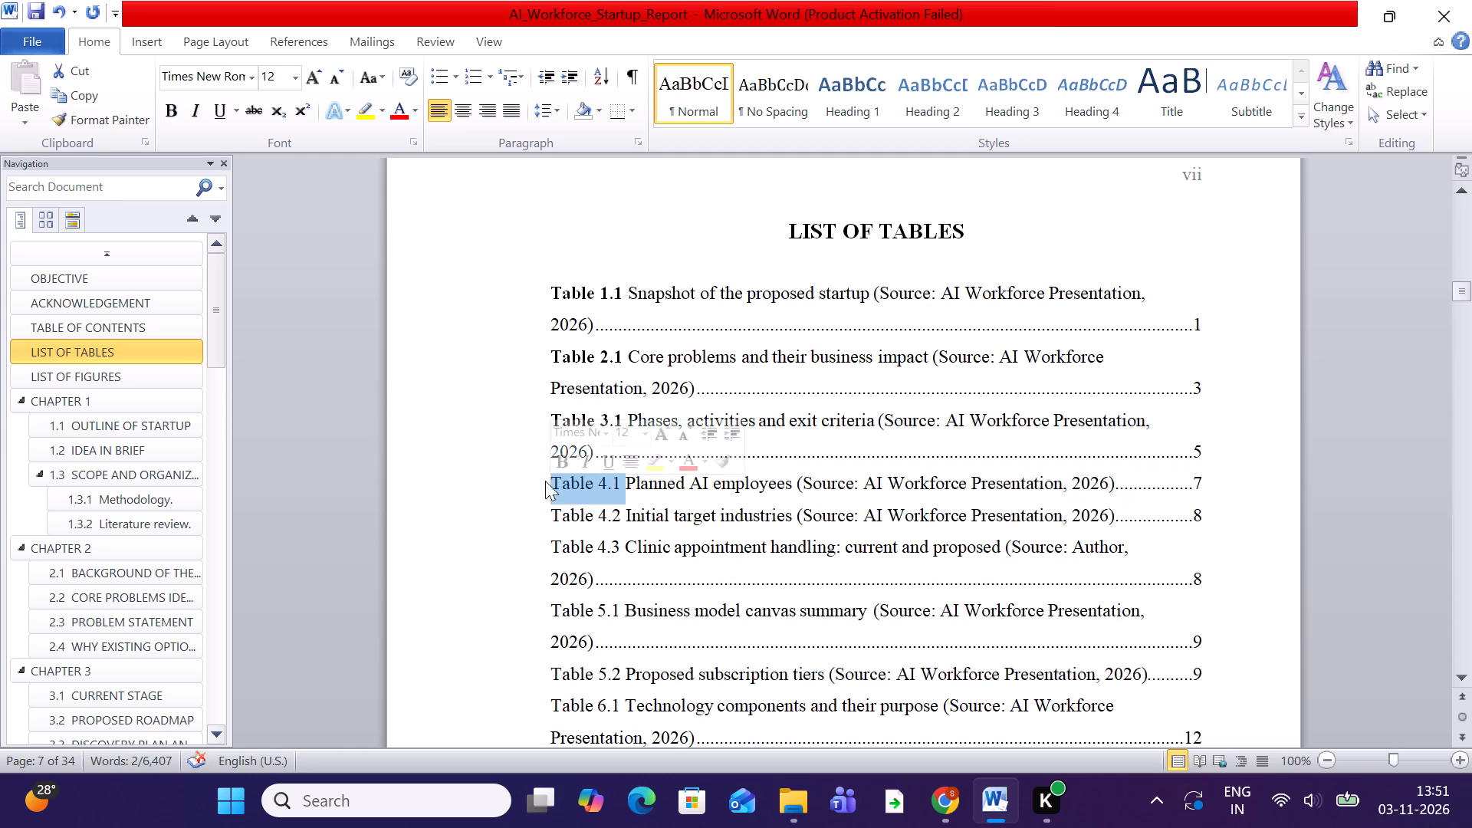
click(553, 461)
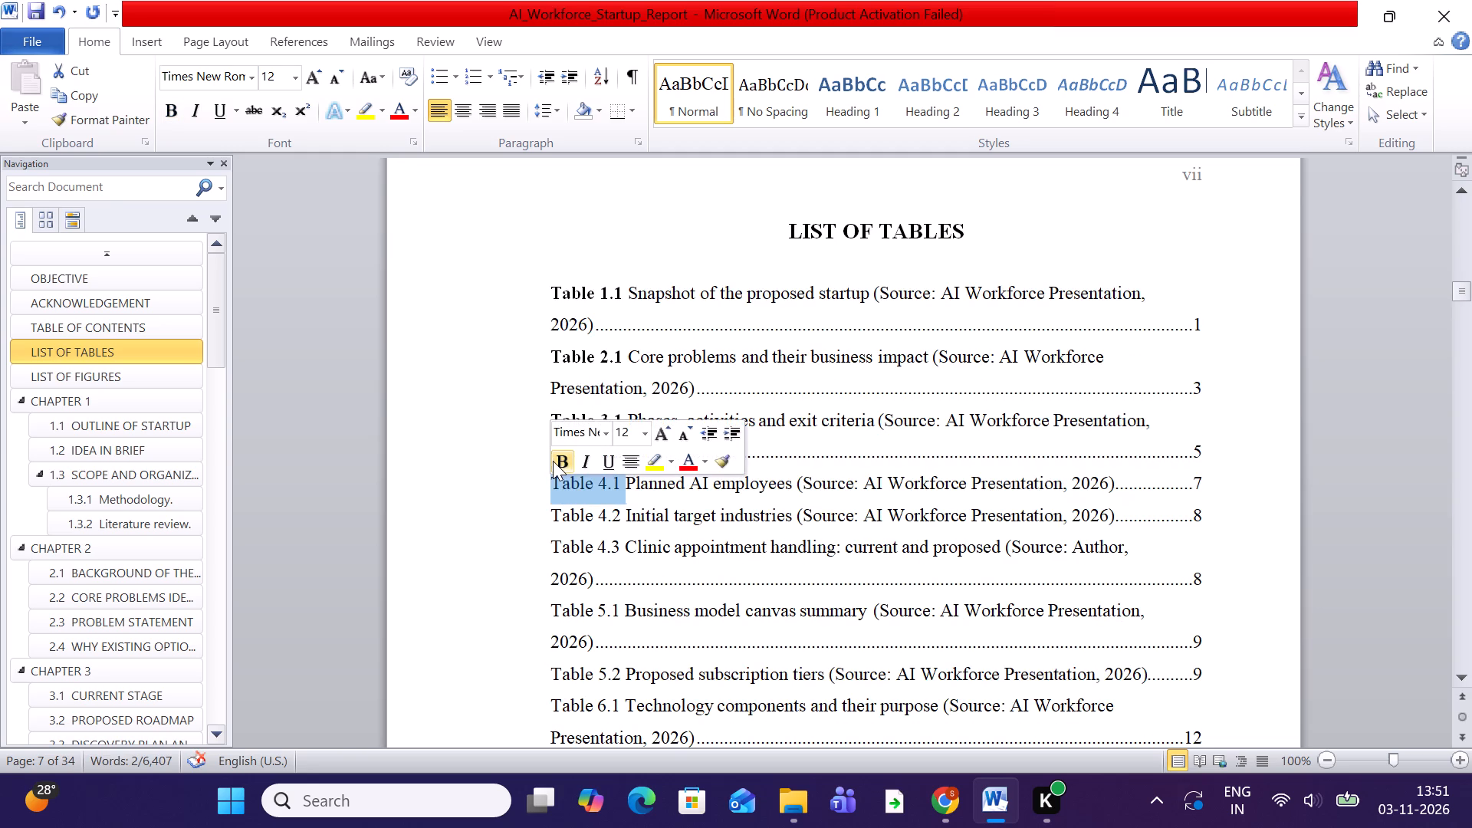
drag(622, 547, 544, 549)
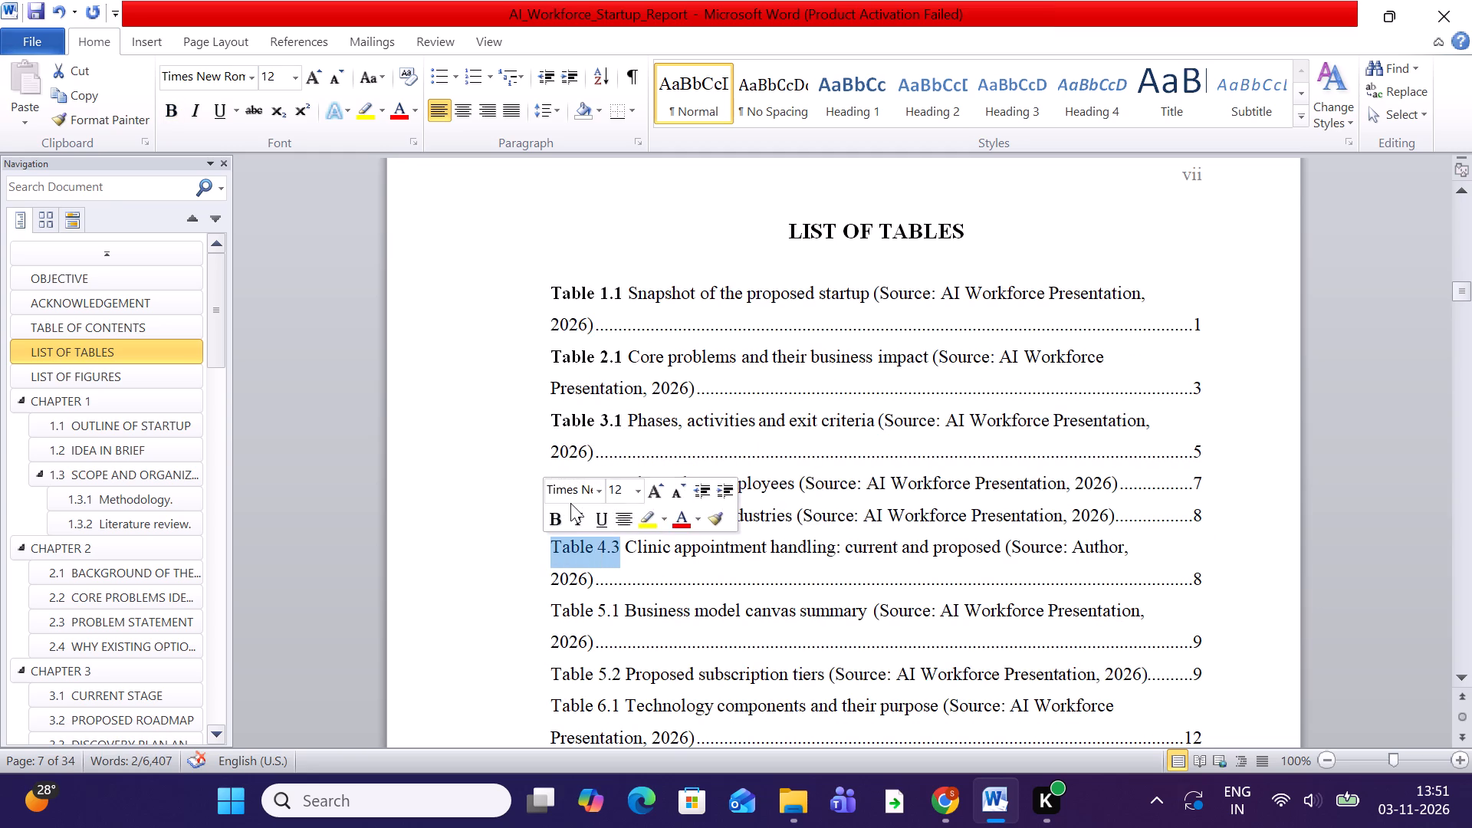
click(553, 525)
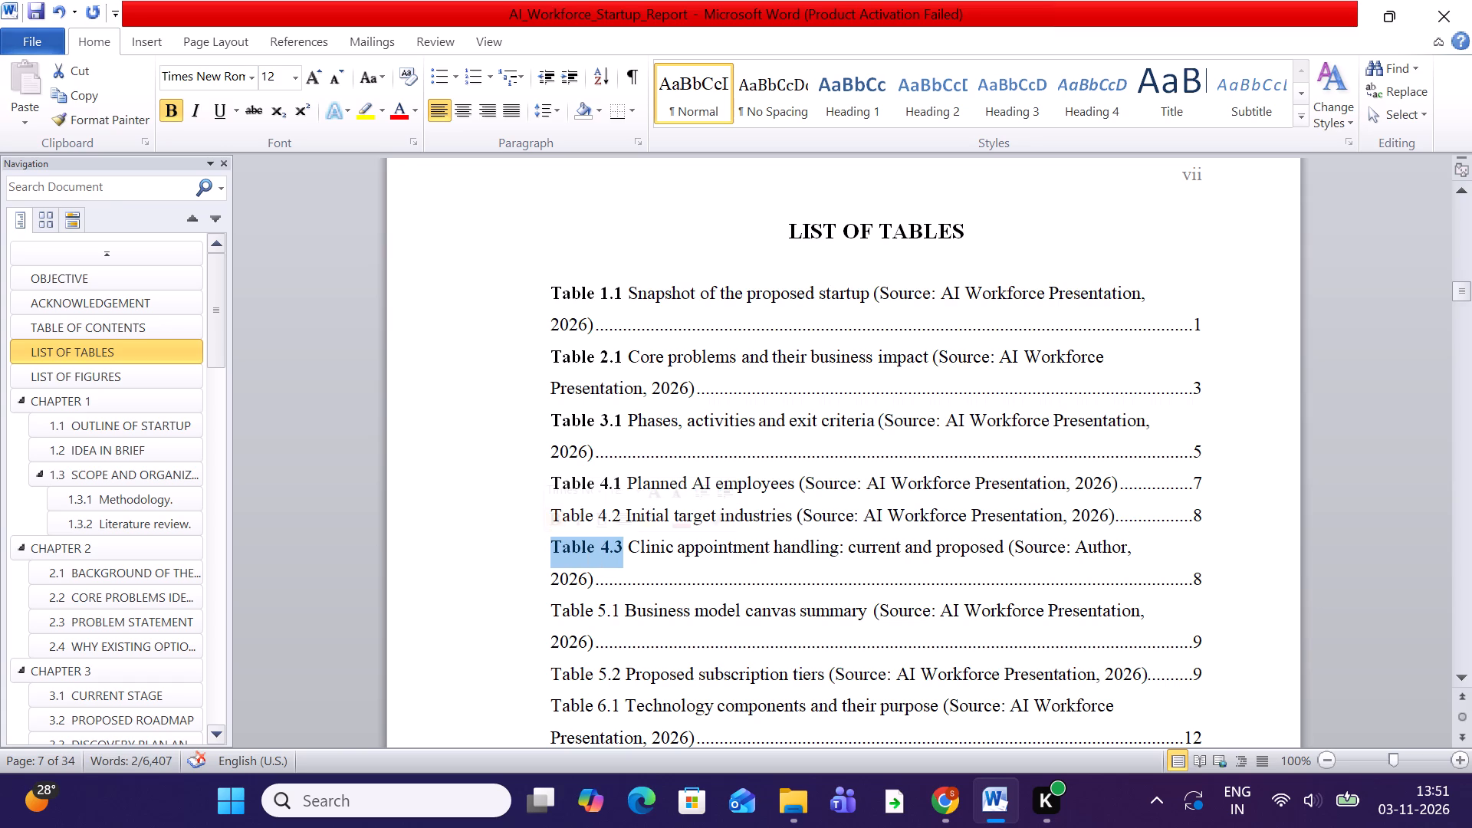
click(457, 549)
click(508, 398)
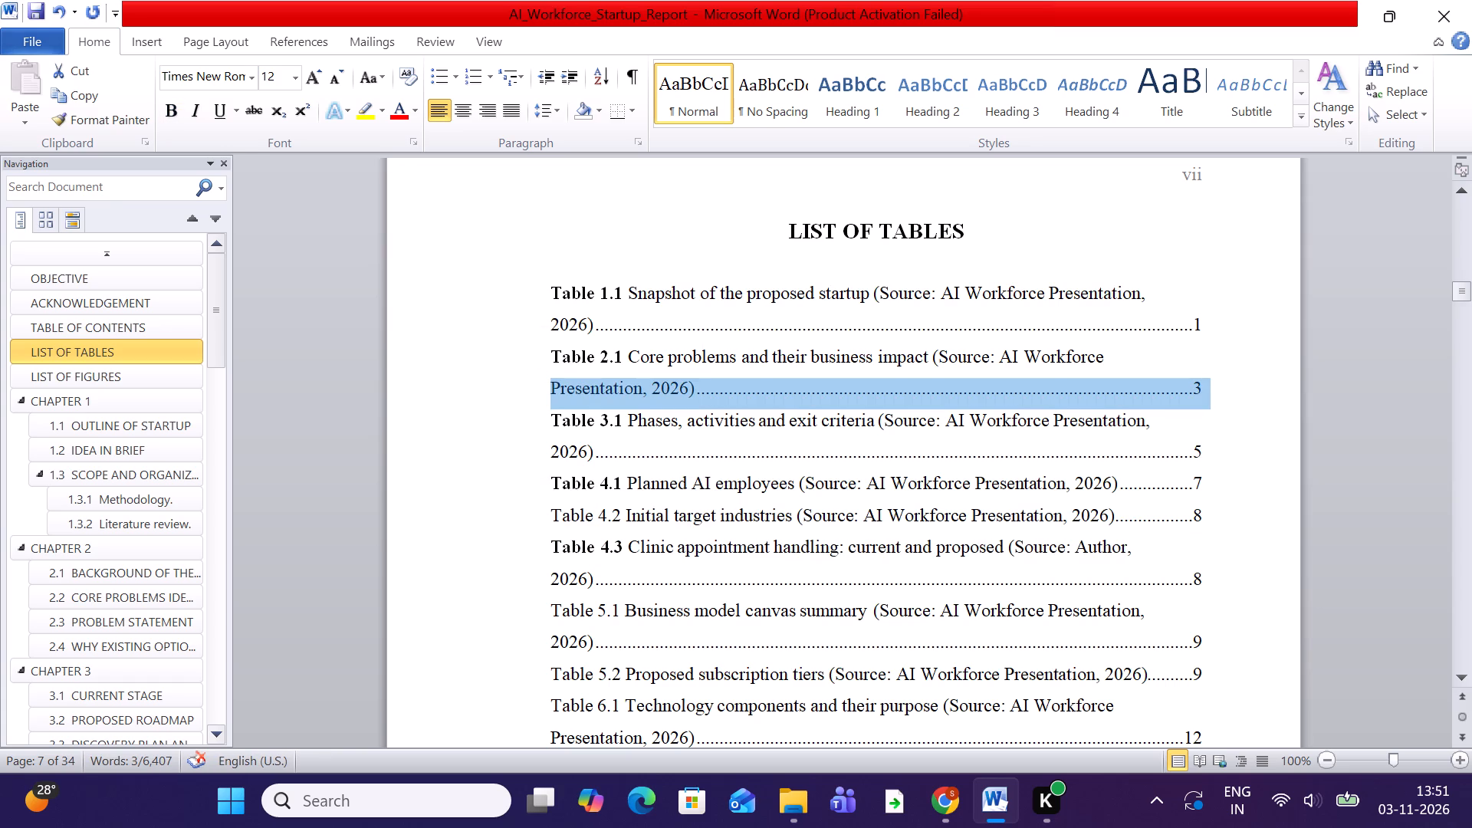
drag(623, 510, 567, 512)
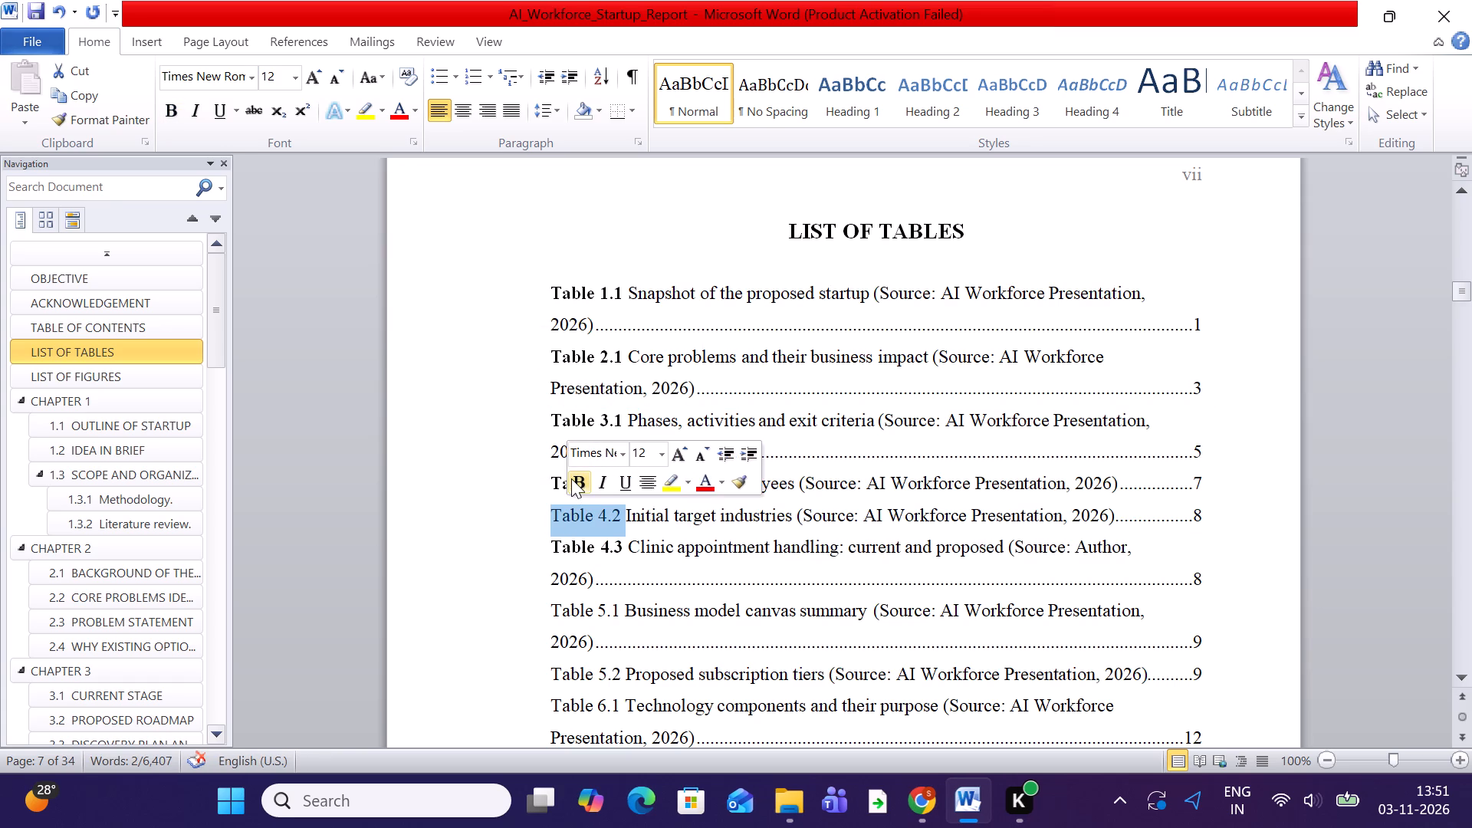
click(571, 478)
click(673, 642)
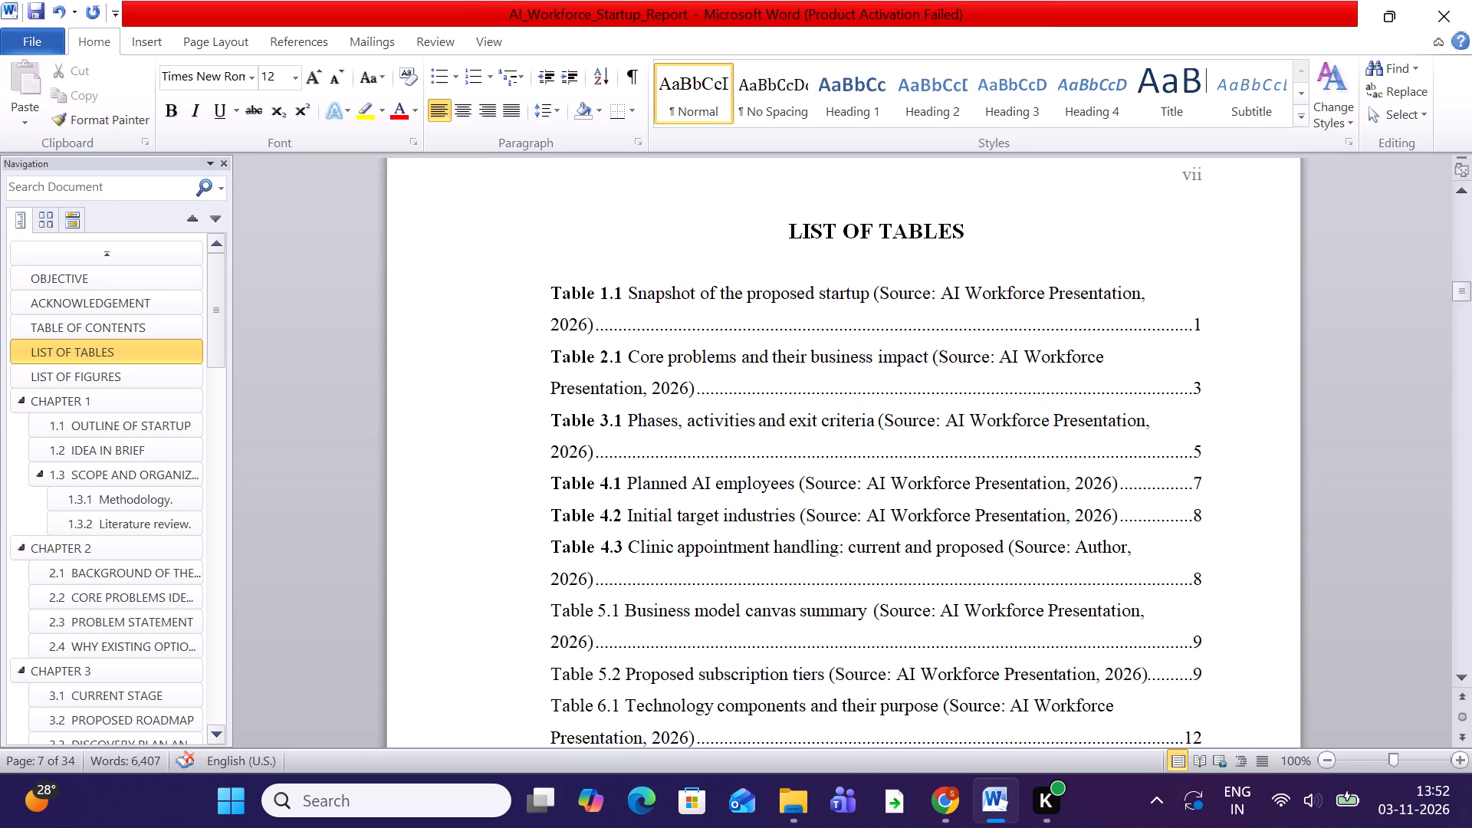
Make the labels Table 5.1, 5.2, 6.1, 6.2 and 6.3 bold in the List of Tables.
drag(619, 607, 551, 616)
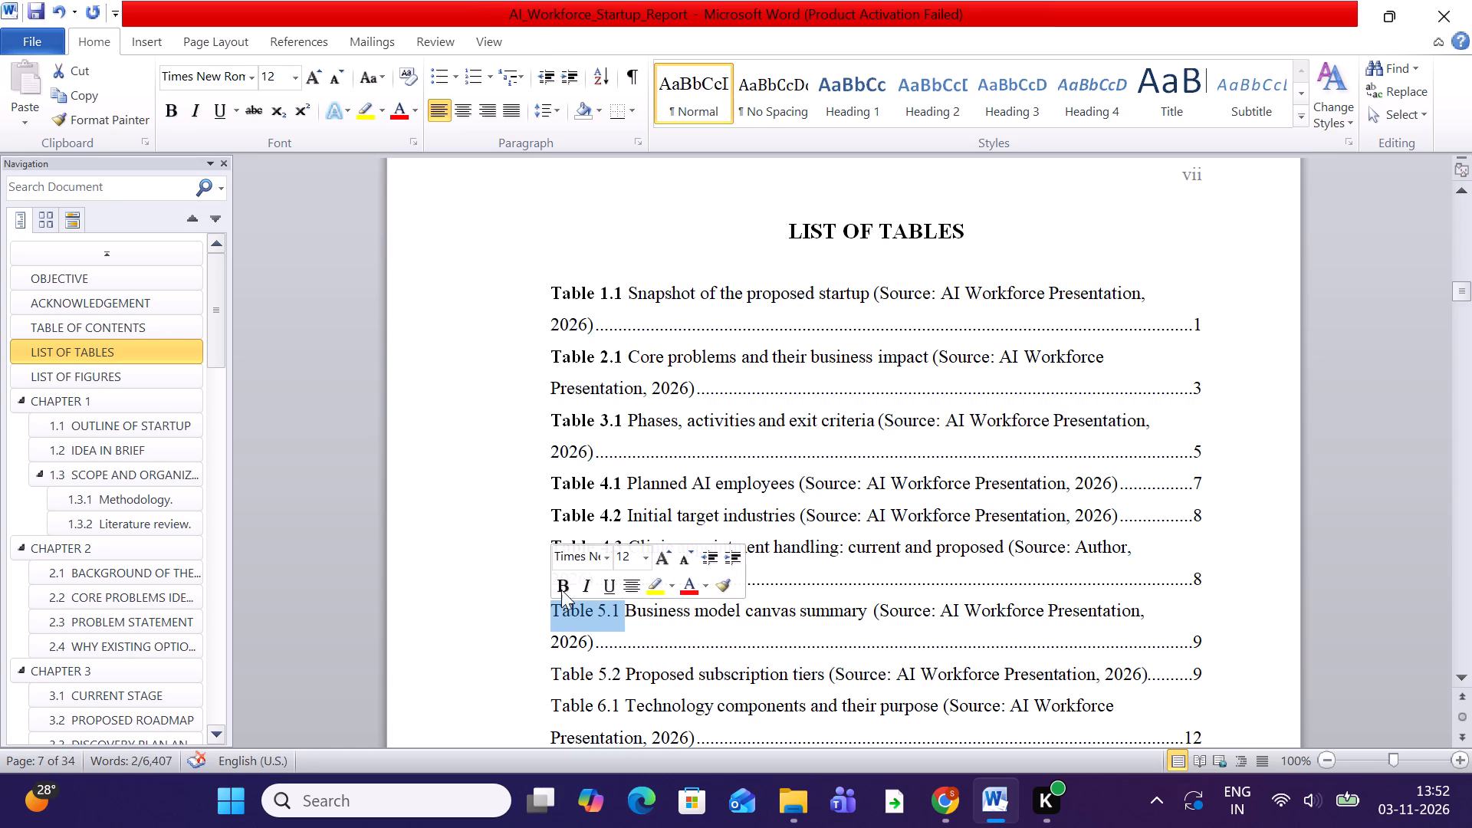
click(567, 589)
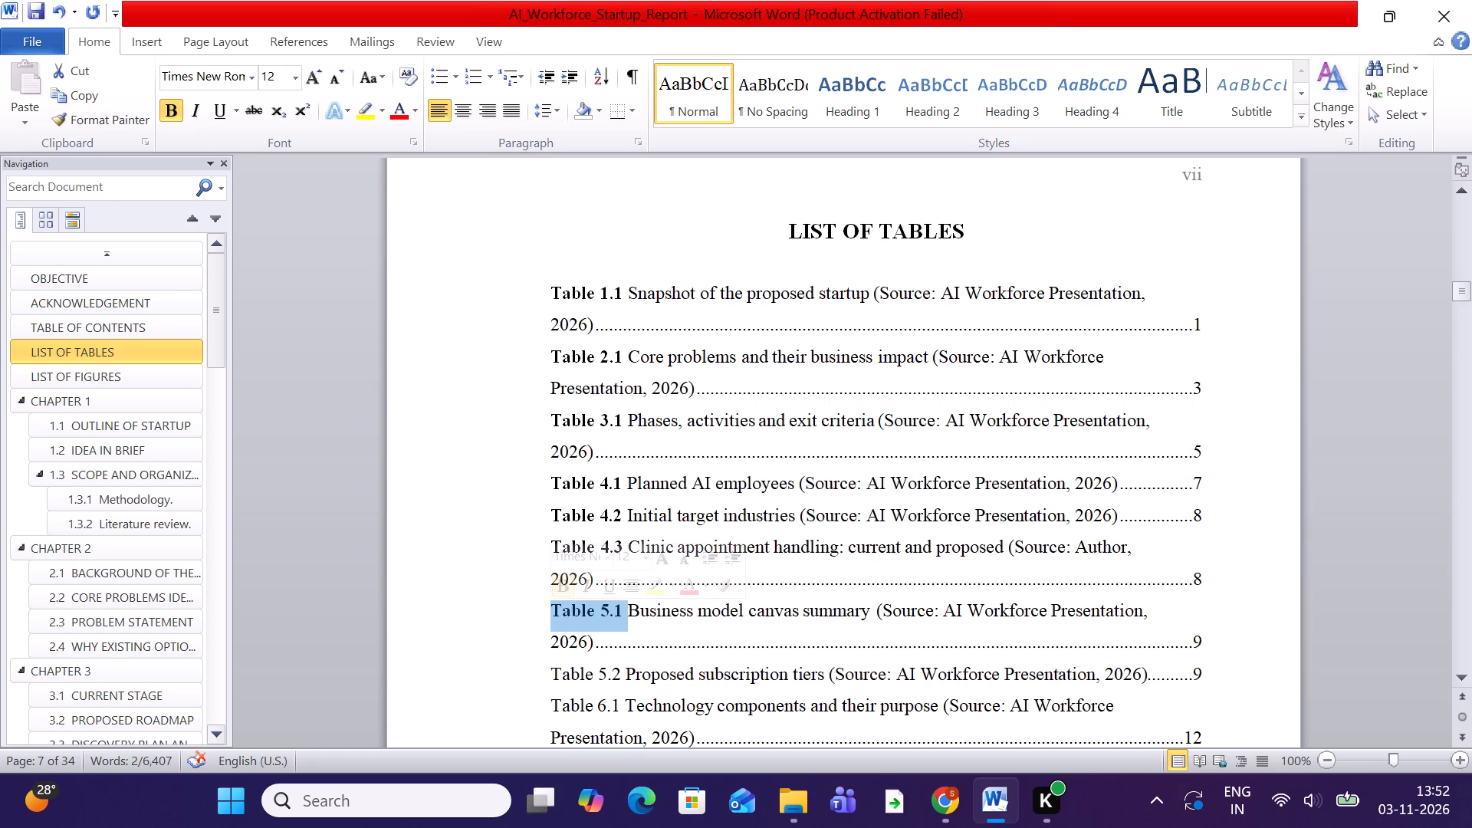
drag(624, 675, 563, 682)
click(573, 652)
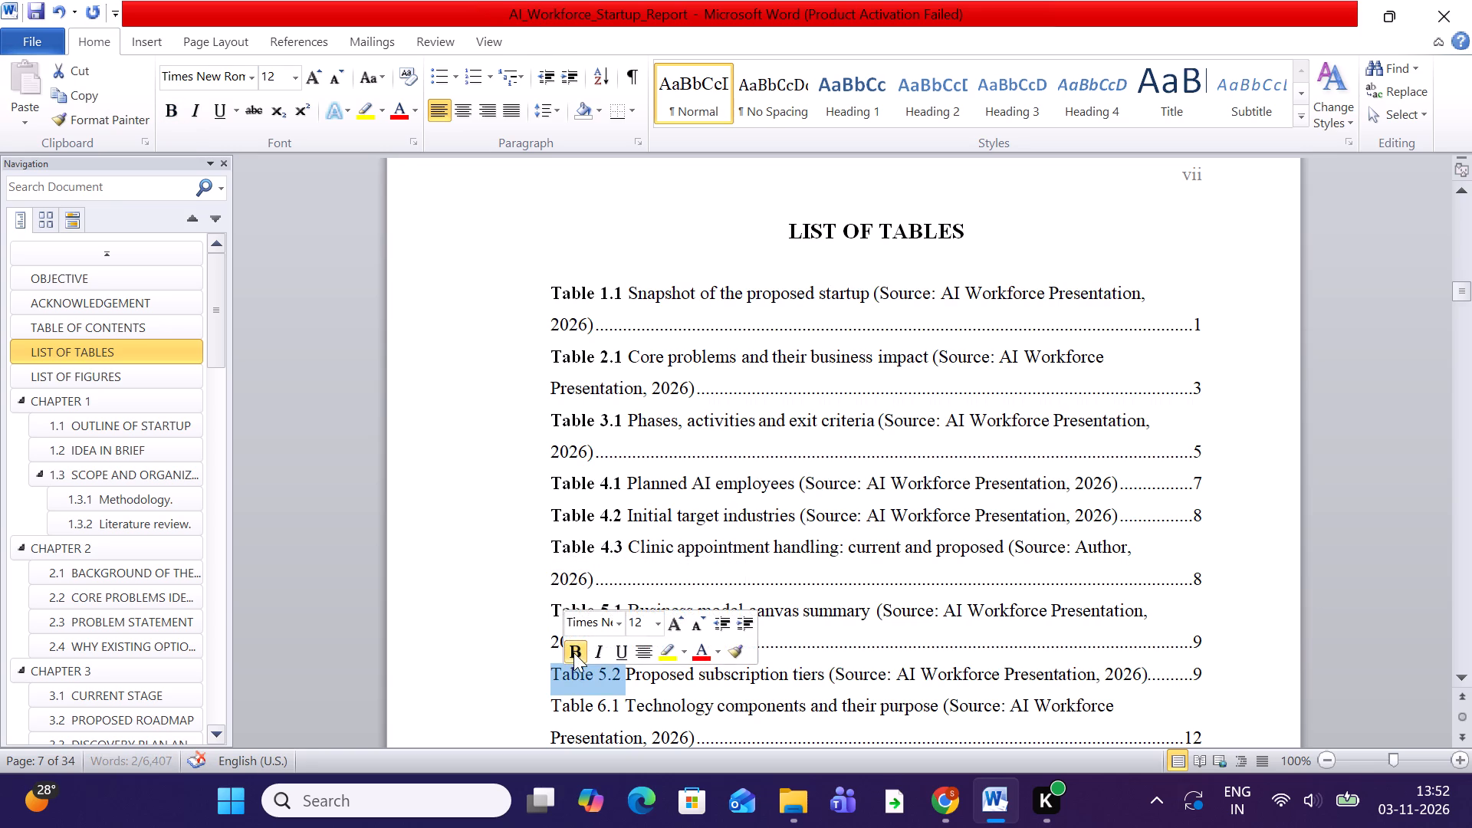
scroll(573, 652, down, 2)
drag(624, 602, 564, 599)
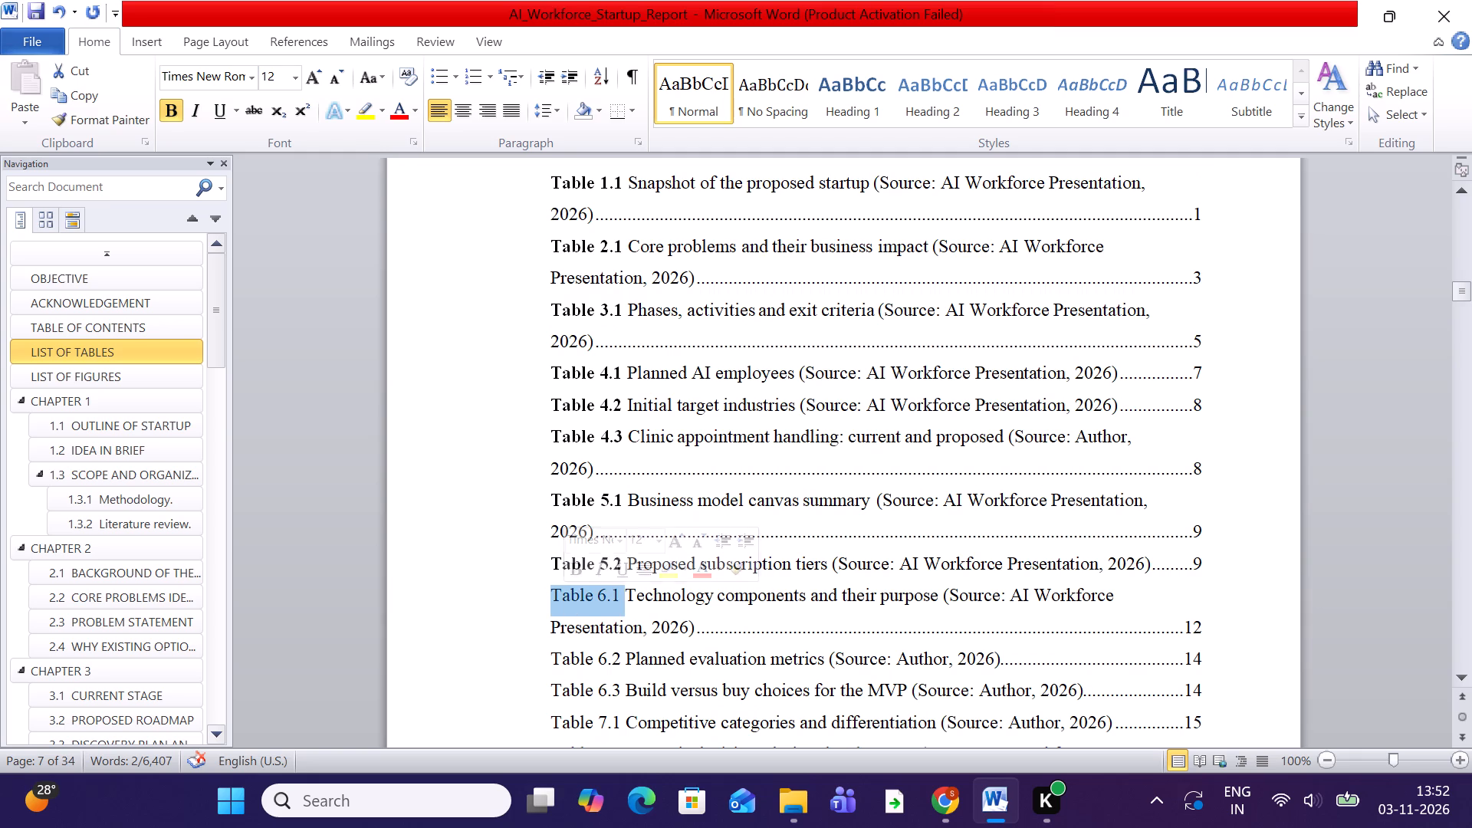
click(568, 570)
scroll(587, 578, down, 1)
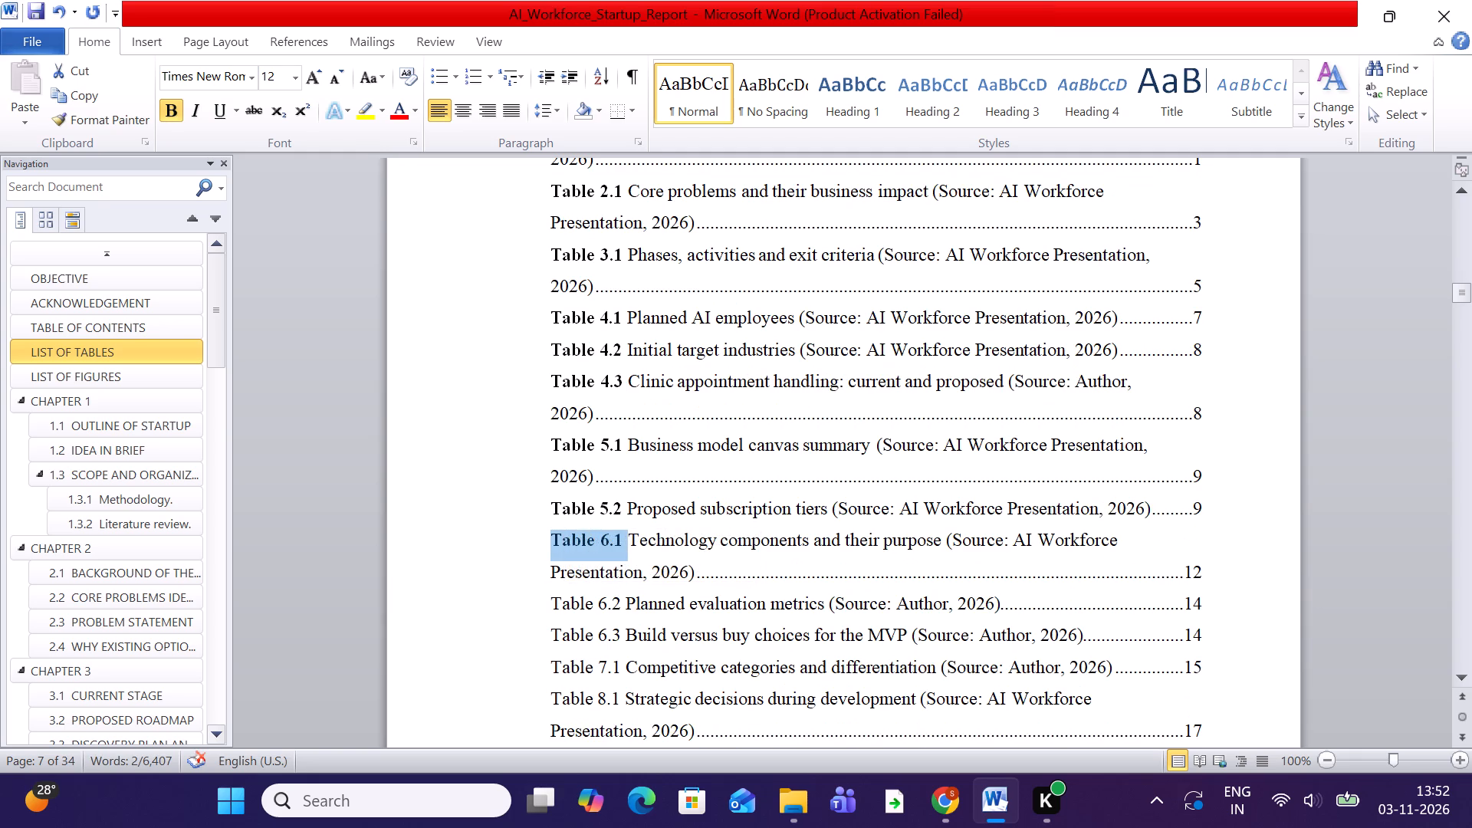
drag(623, 611, 550, 604)
click(568, 574)
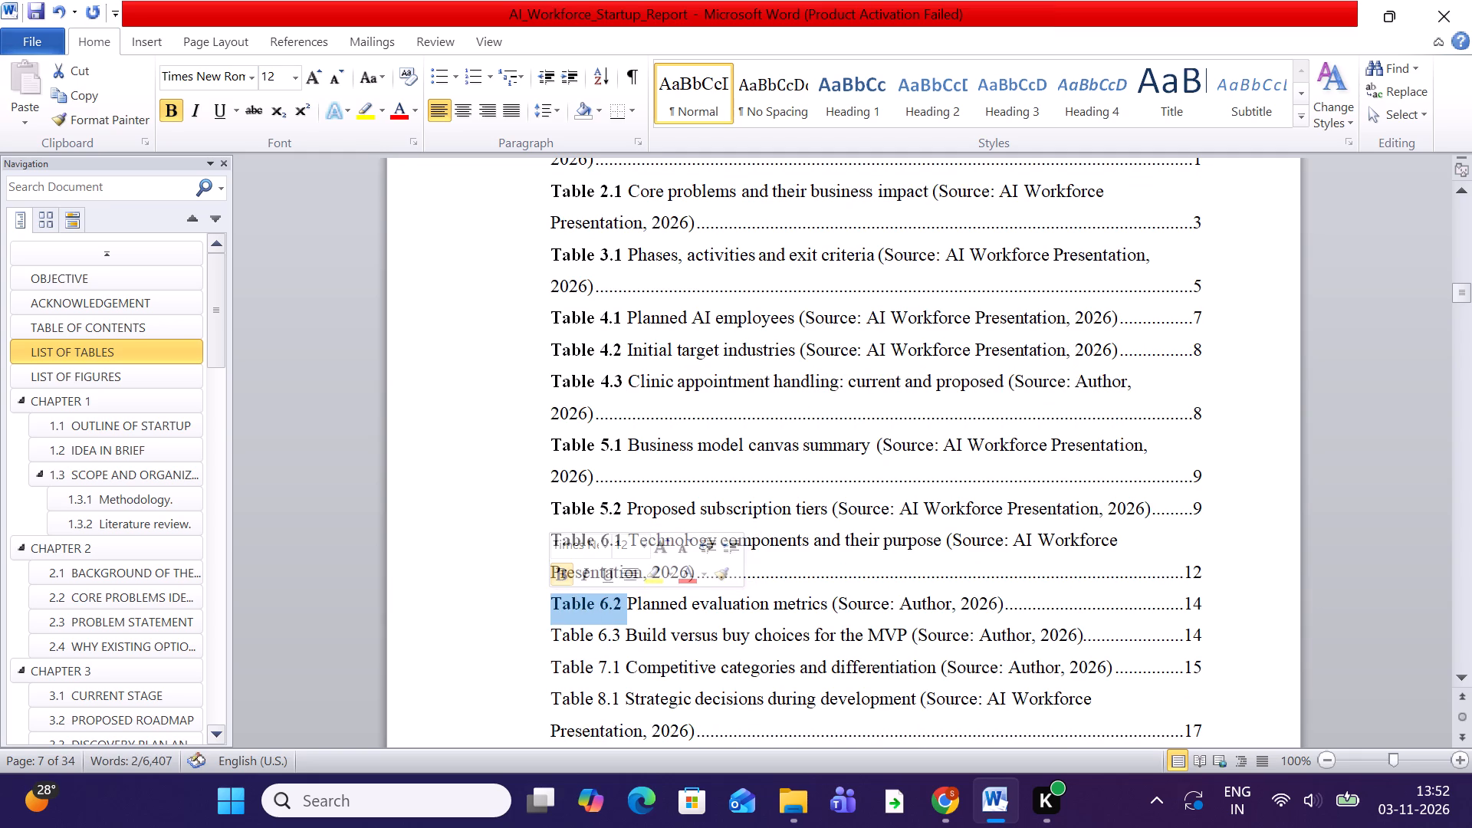
drag(611, 636, 565, 635)
click(613, 649)
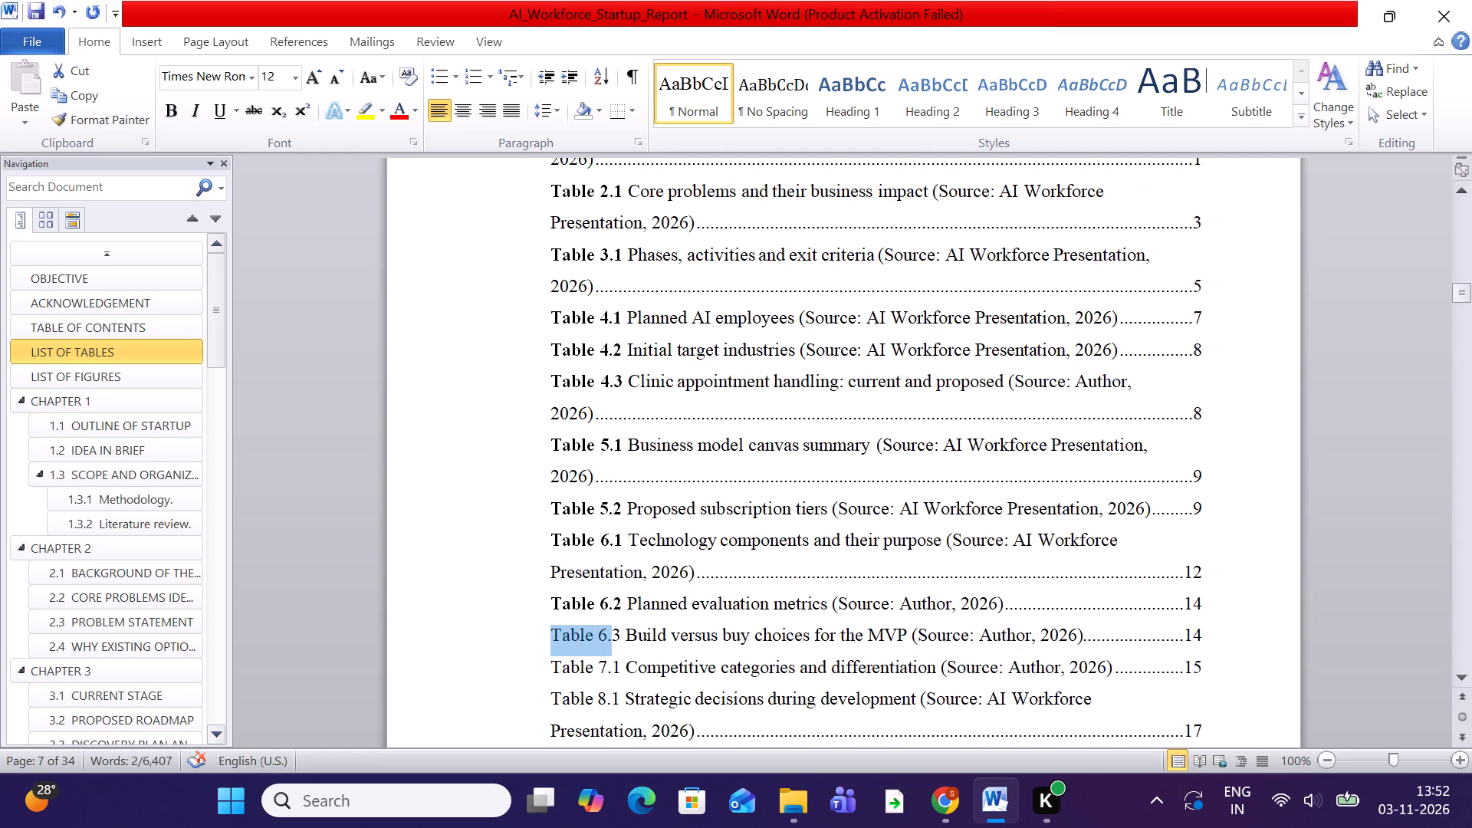
drag(620, 634, 546, 633)
click(550, 609)
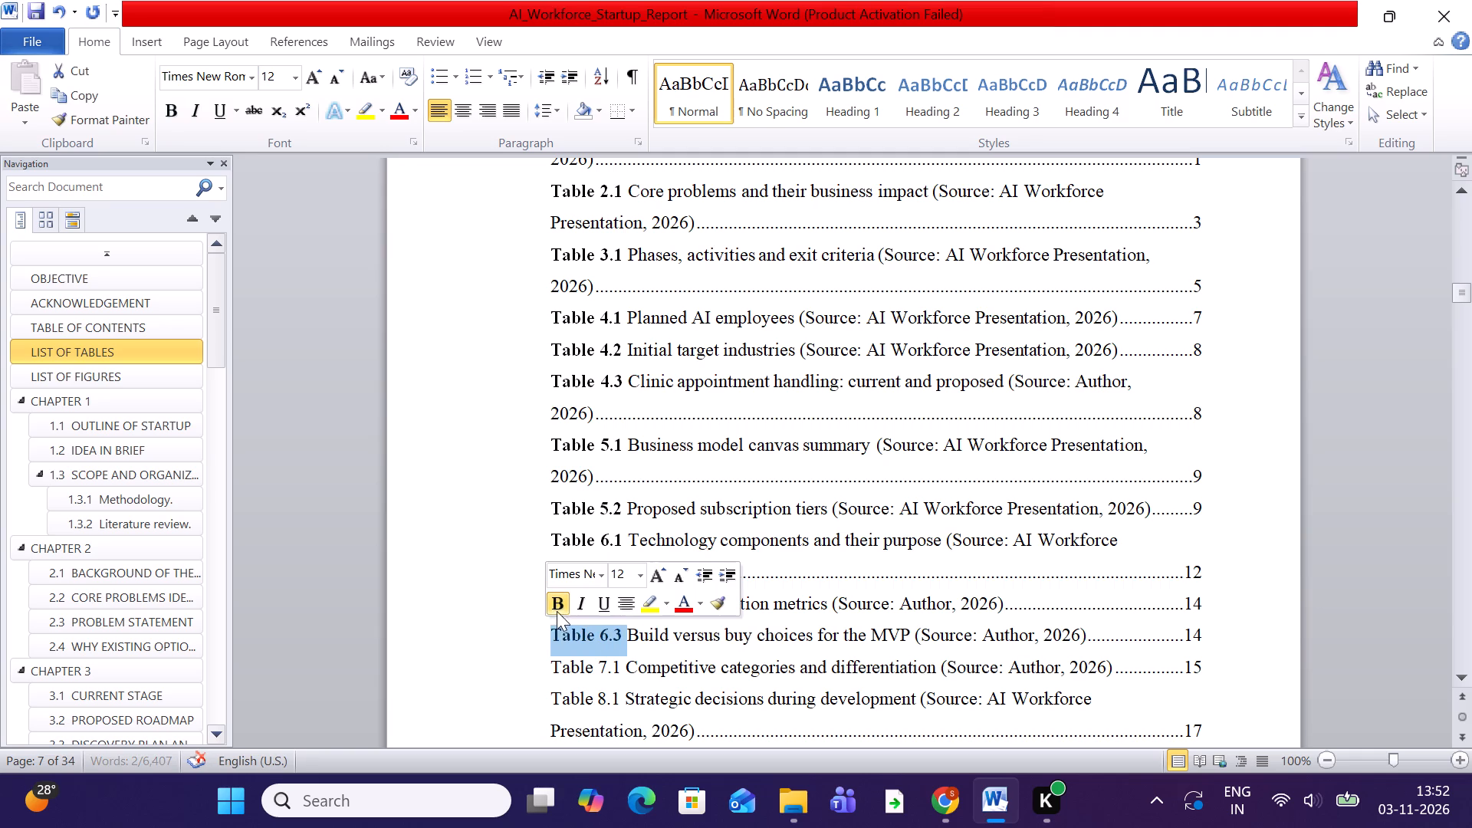
Make the labels Table 7.1, Table 8.1 and Table 9.1 bold in the List of Tables.
scroll(564, 614, down, 1)
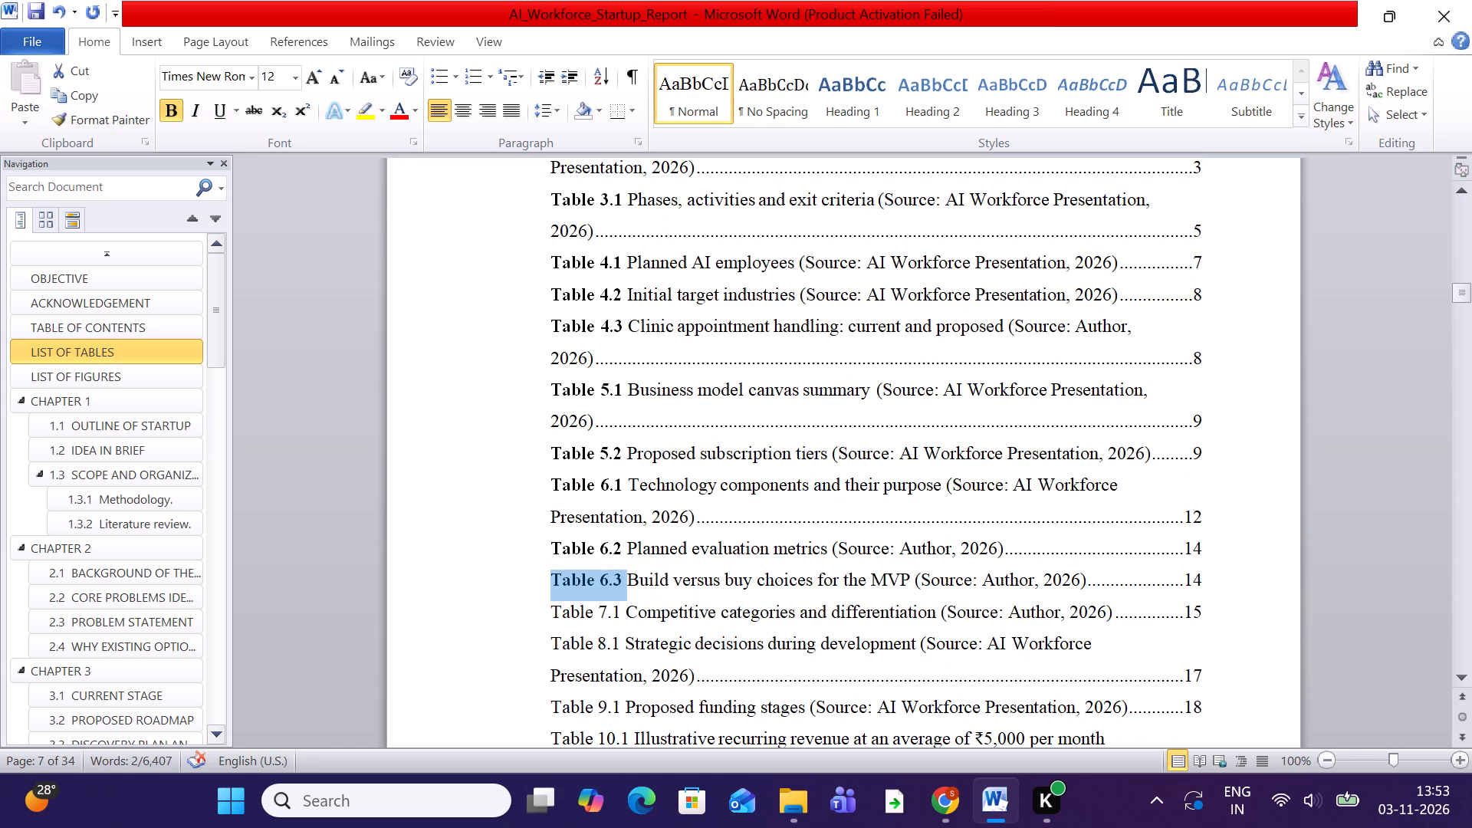
drag(623, 613, 568, 632)
click(573, 609)
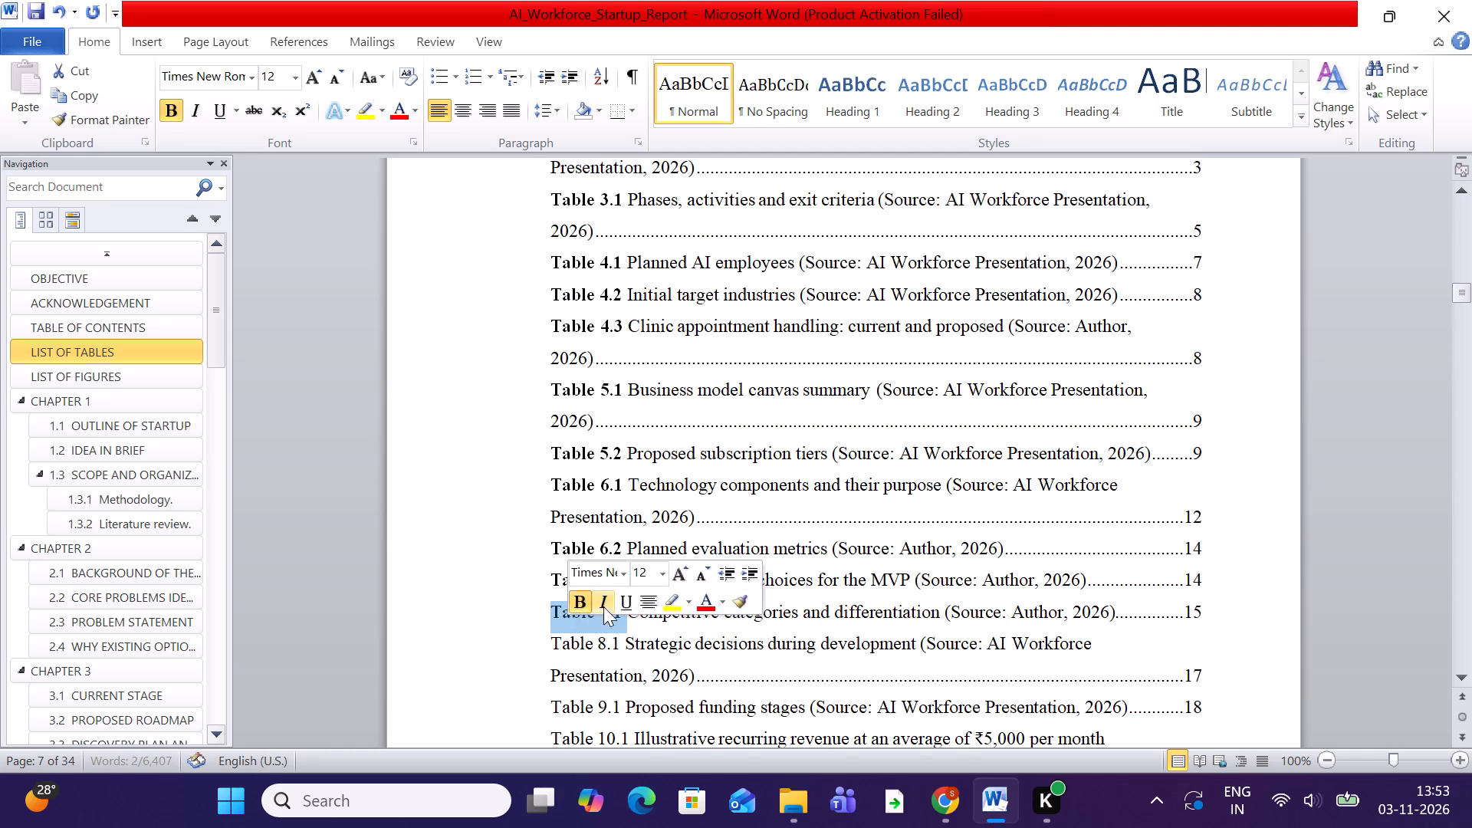
scroll(605, 606, down, 1)
drag(617, 596, 546, 599)
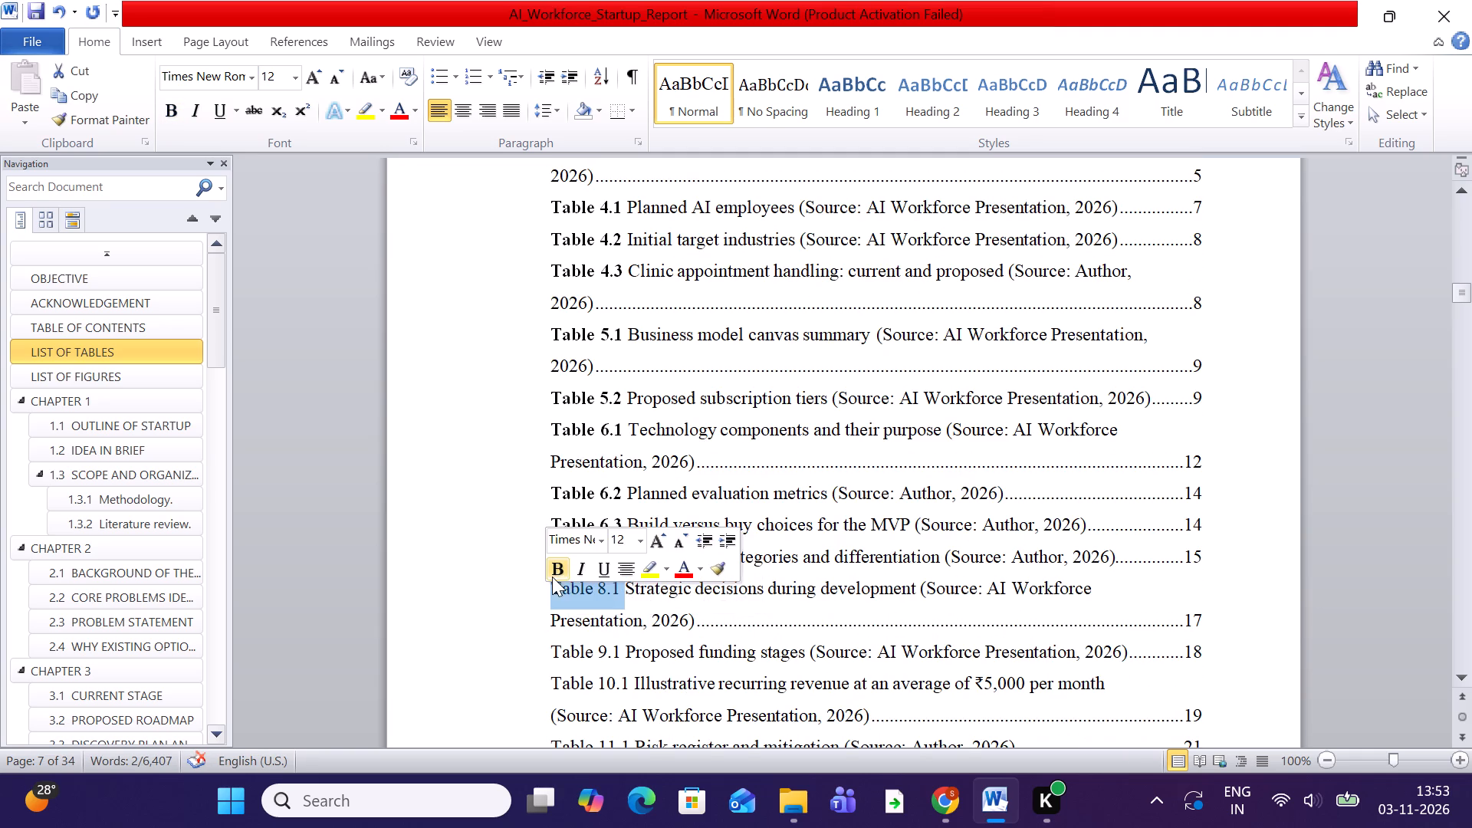
click(555, 576)
drag(617, 655, 550, 655)
click(560, 623)
Make the labels Table 10.1, Table 11.1 and Table 12.1 bold in the List of Tables.
scroll(590, 619, down, 2)
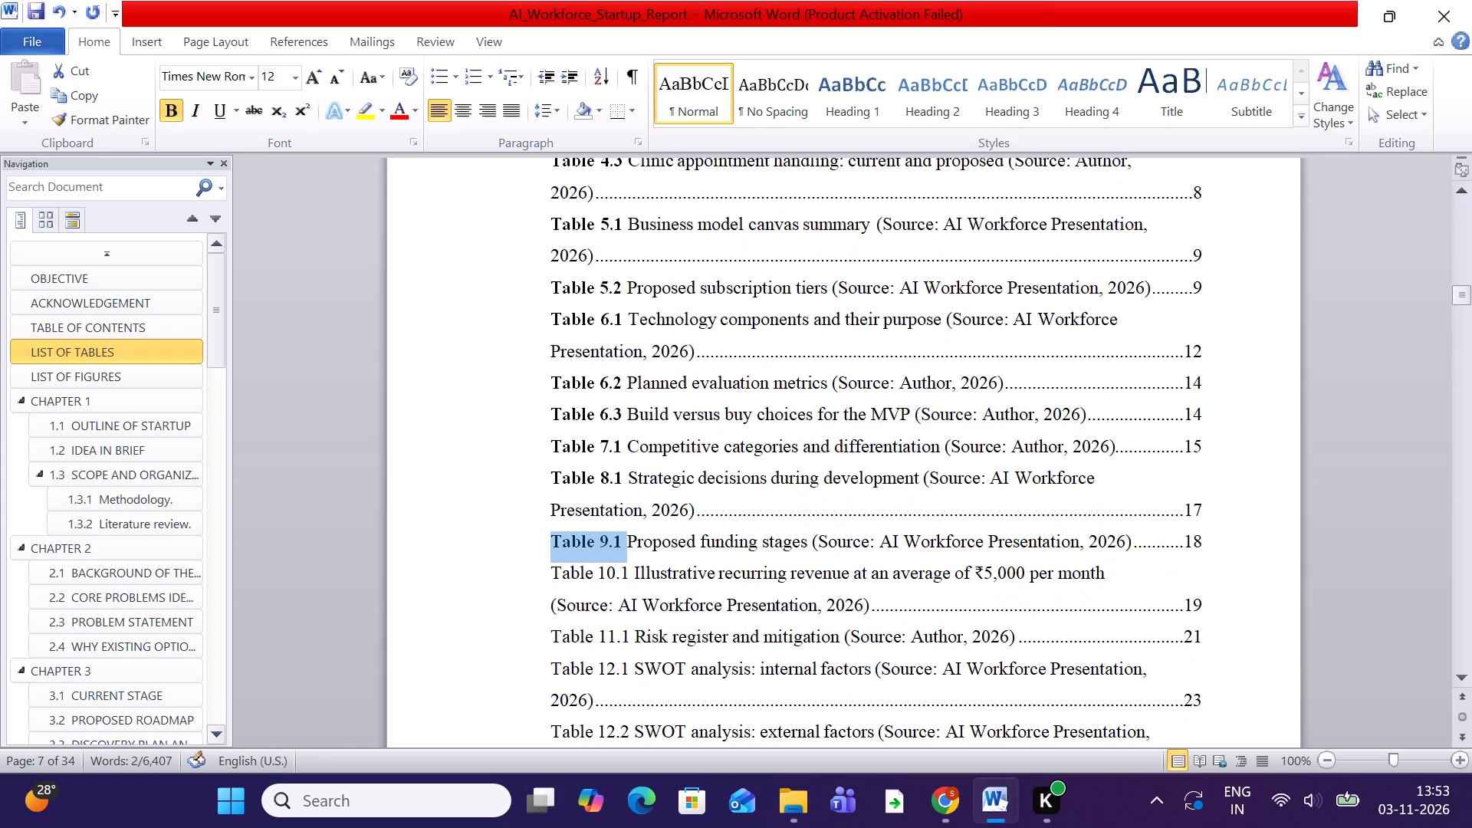
drag(629, 574, 518, 582)
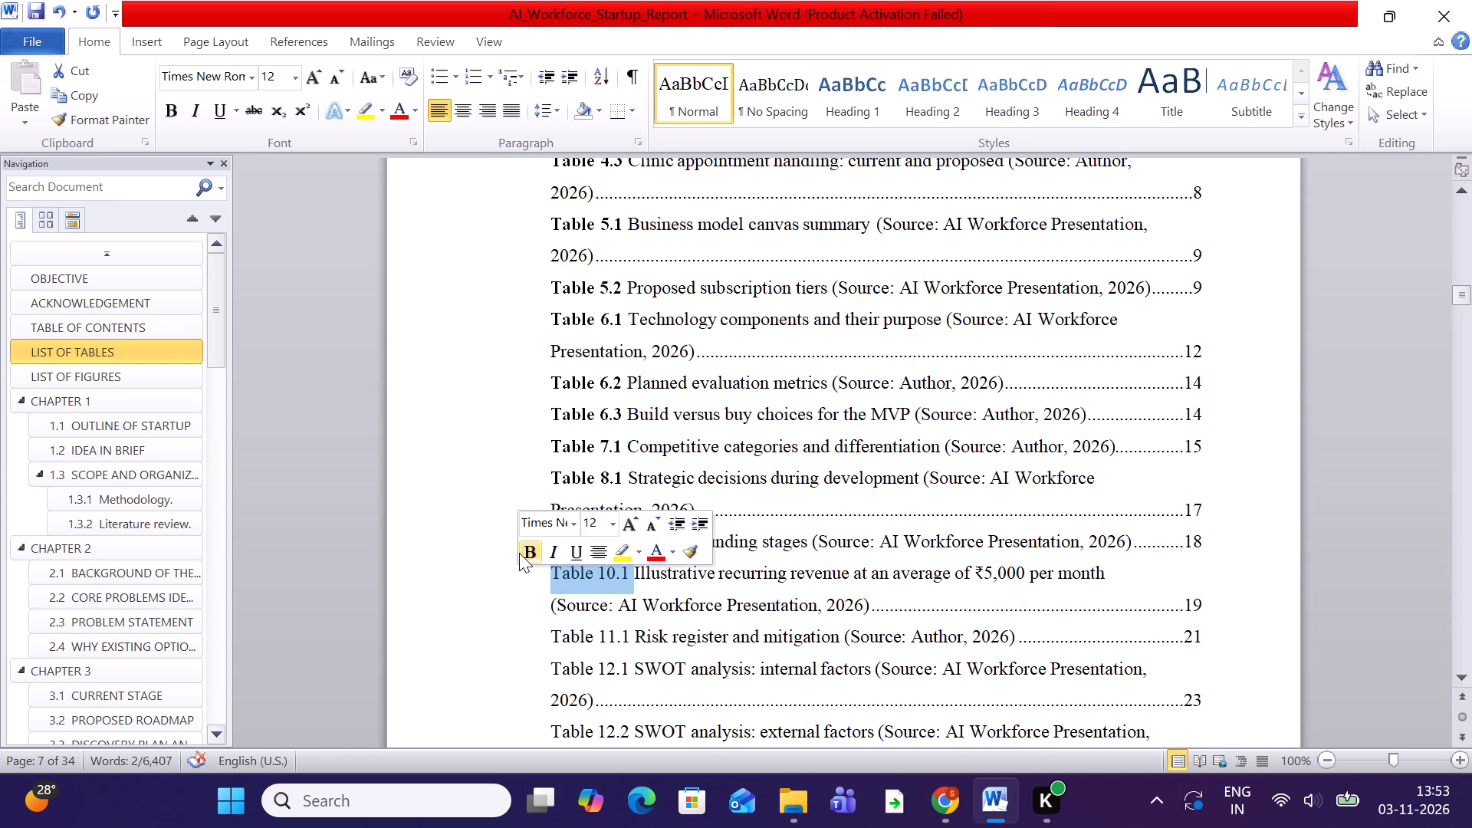
click(519, 553)
drag(626, 639, 586, 636)
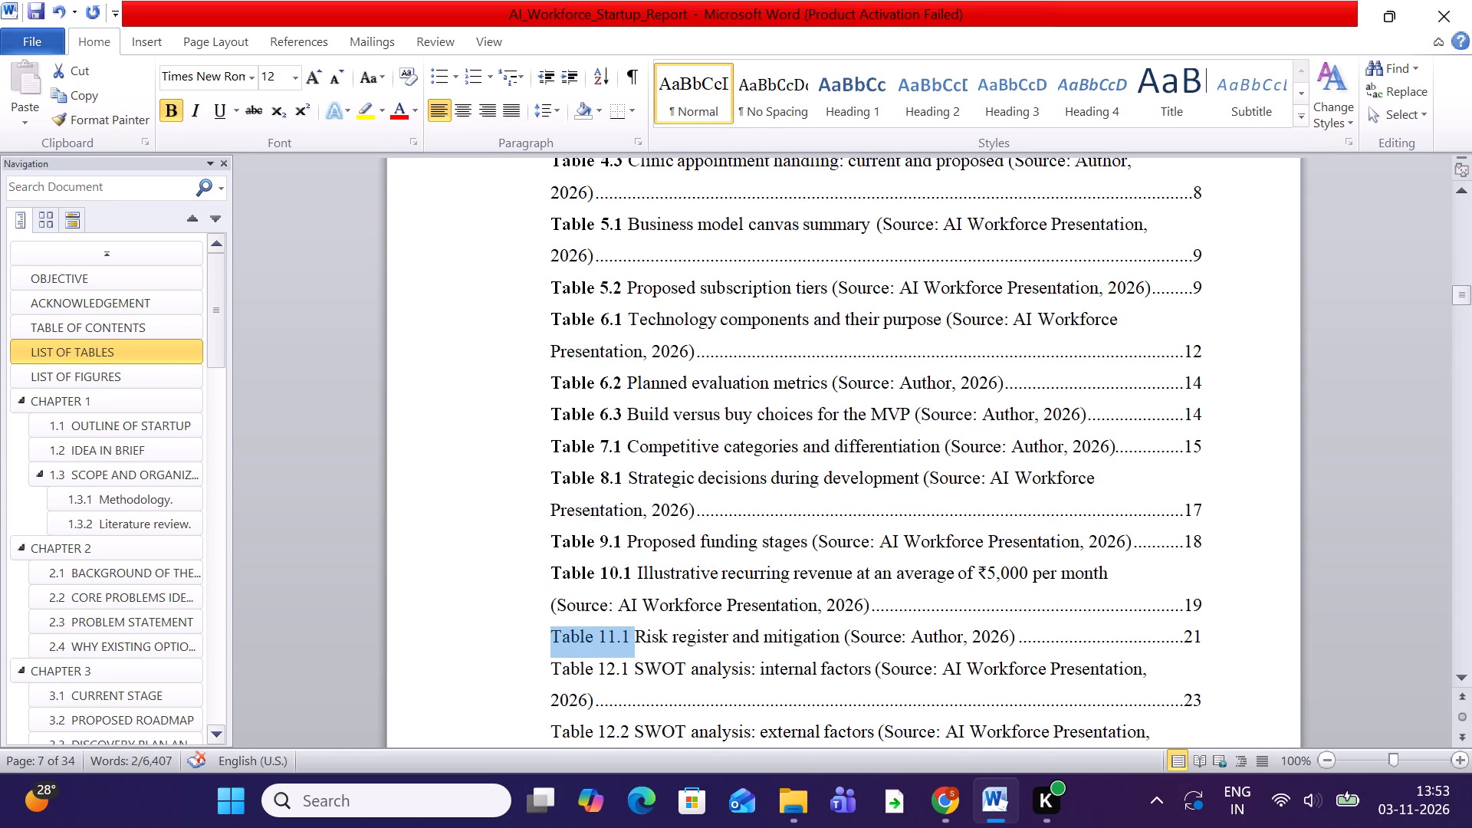
drag(586, 636, 554, 628)
click(567, 602)
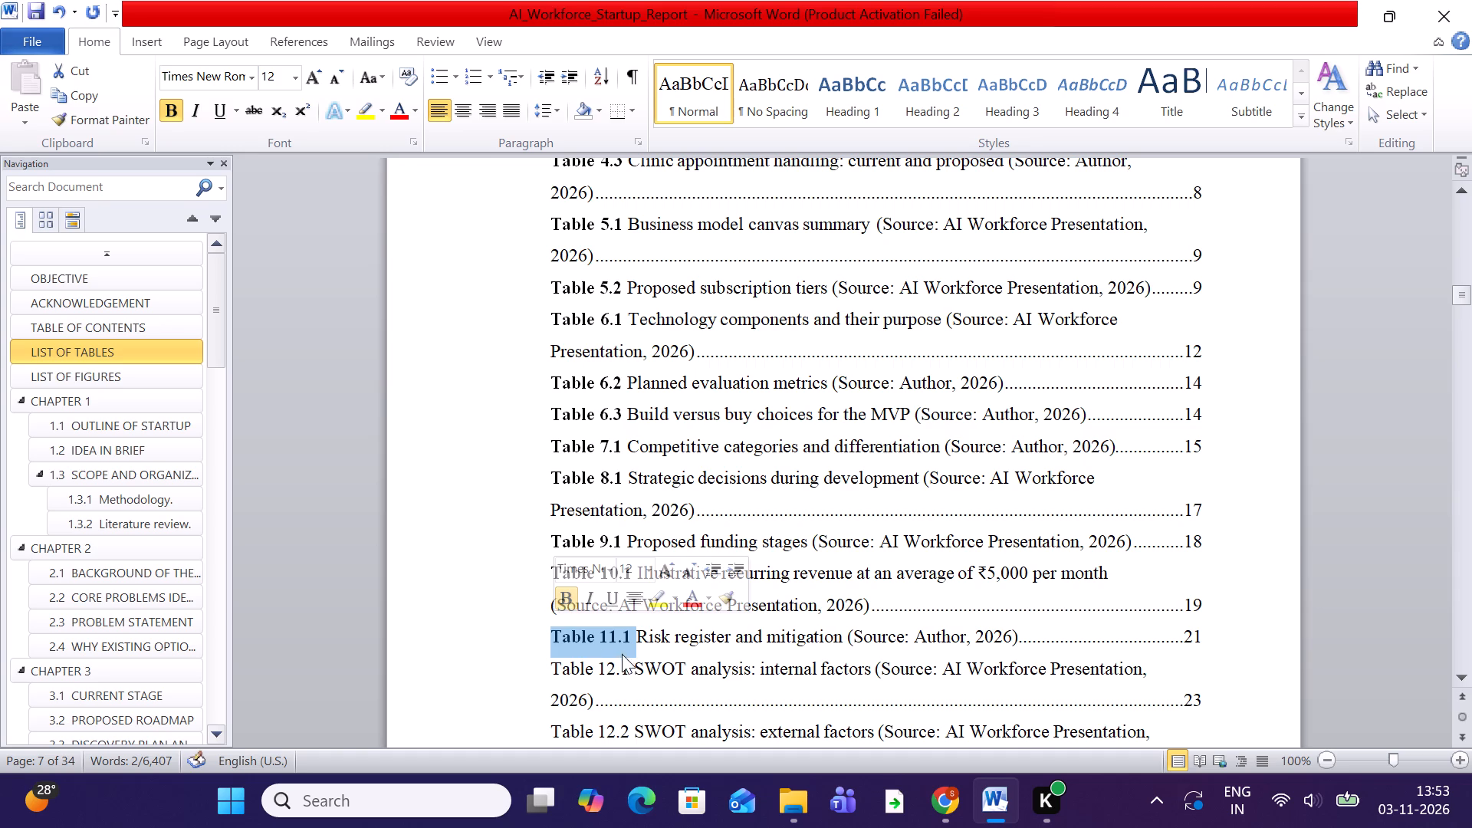
drag(626, 669, 519, 682)
click(537, 653)
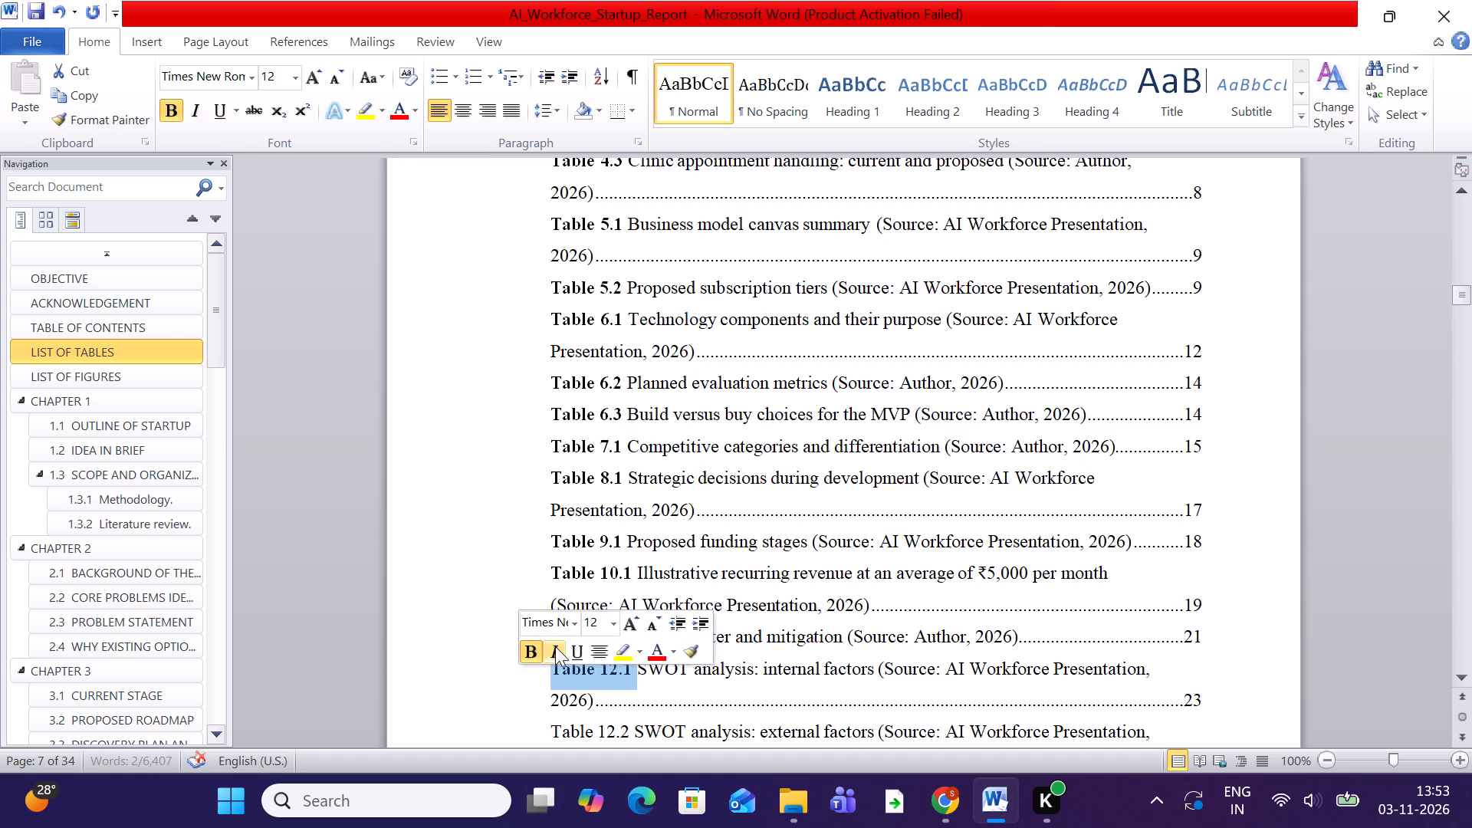
Make the labels Table 12.2, Table 13.1 and Table 14.1 bold in the List of Tables.
scroll(557, 646, down, 2)
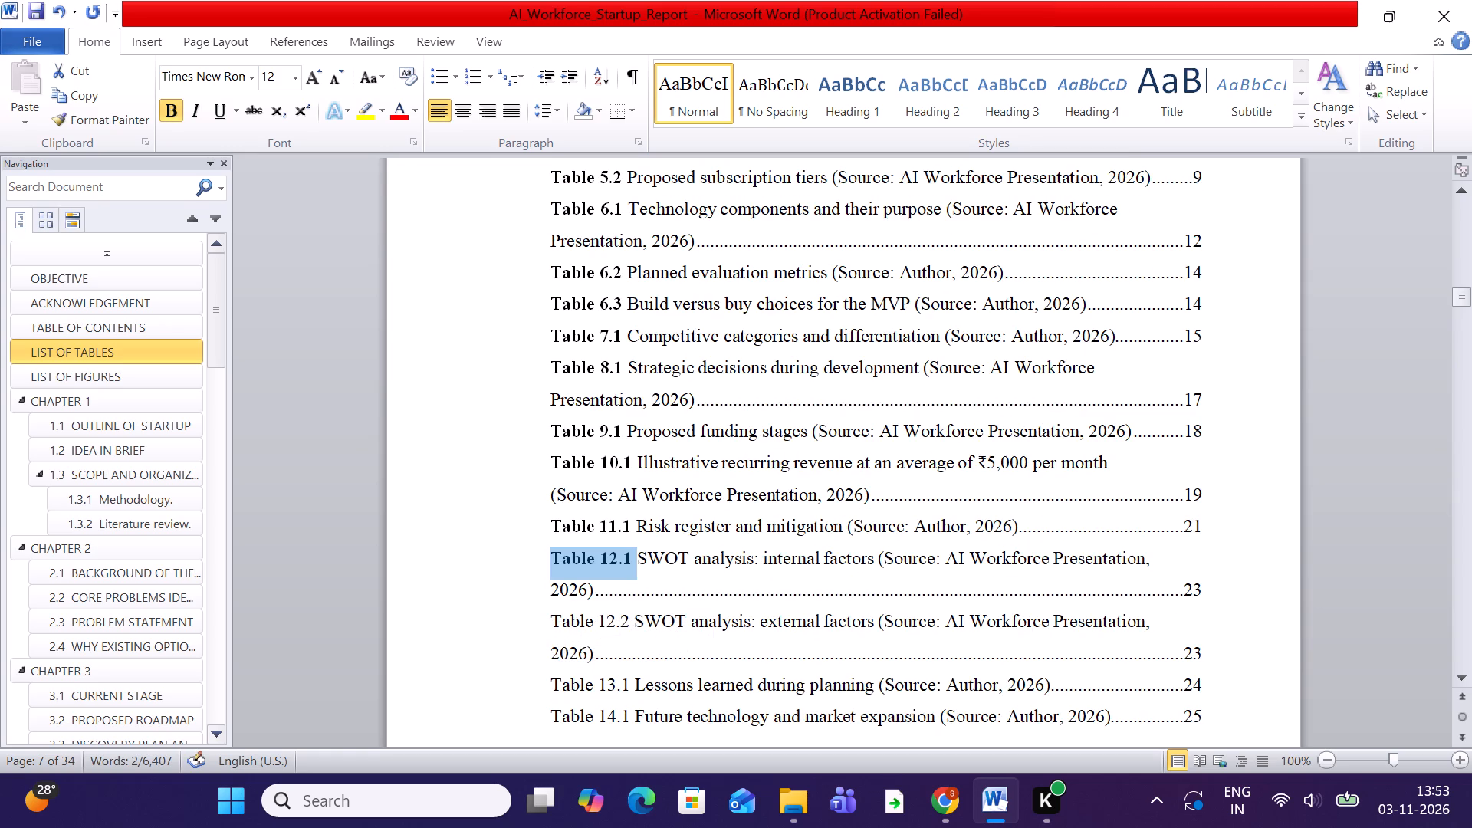
drag(633, 618, 550, 632)
click(572, 609)
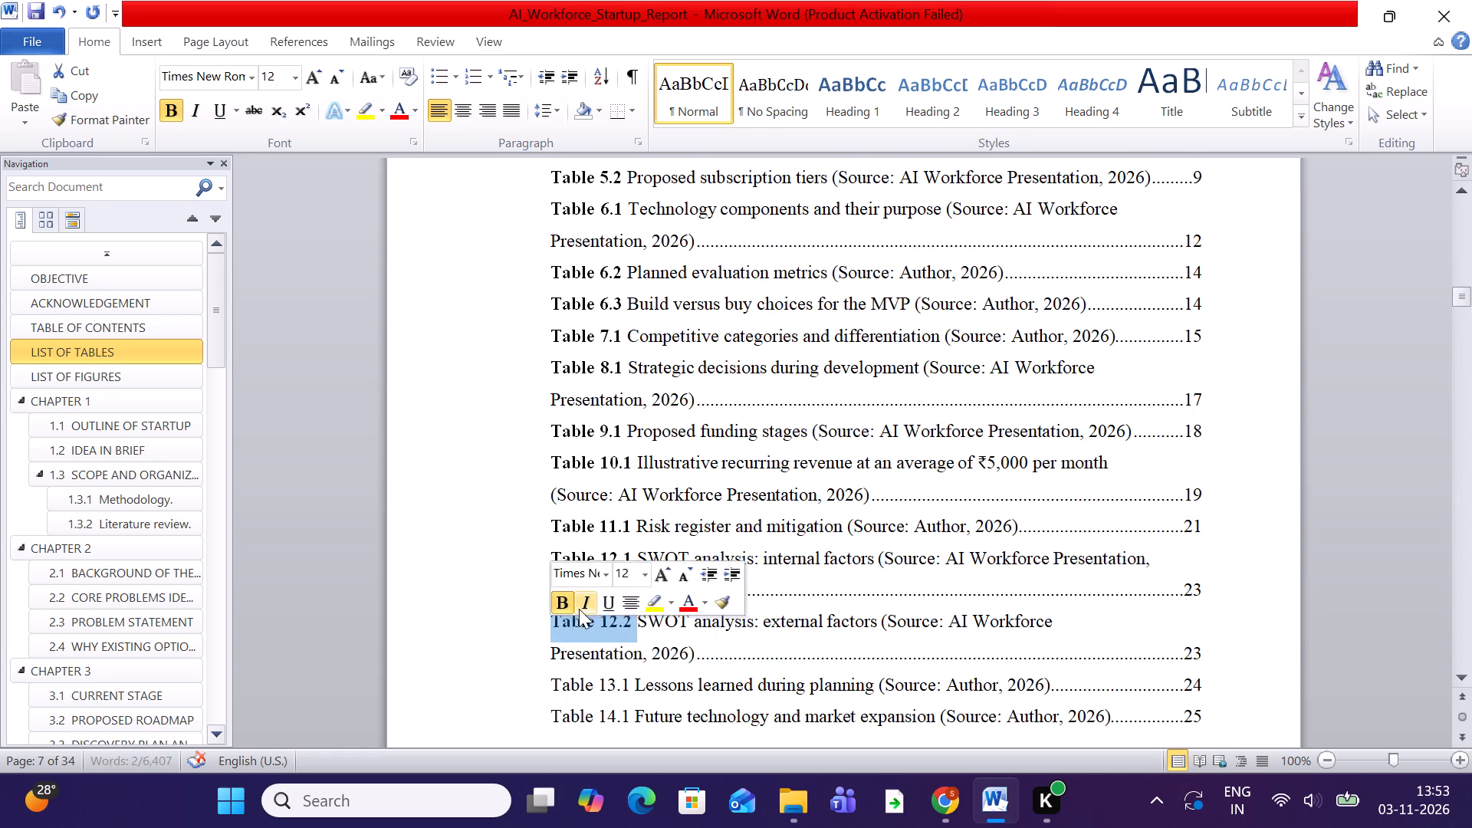
scroll(579, 611, down, 2)
drag(631, 579, 593, 578)
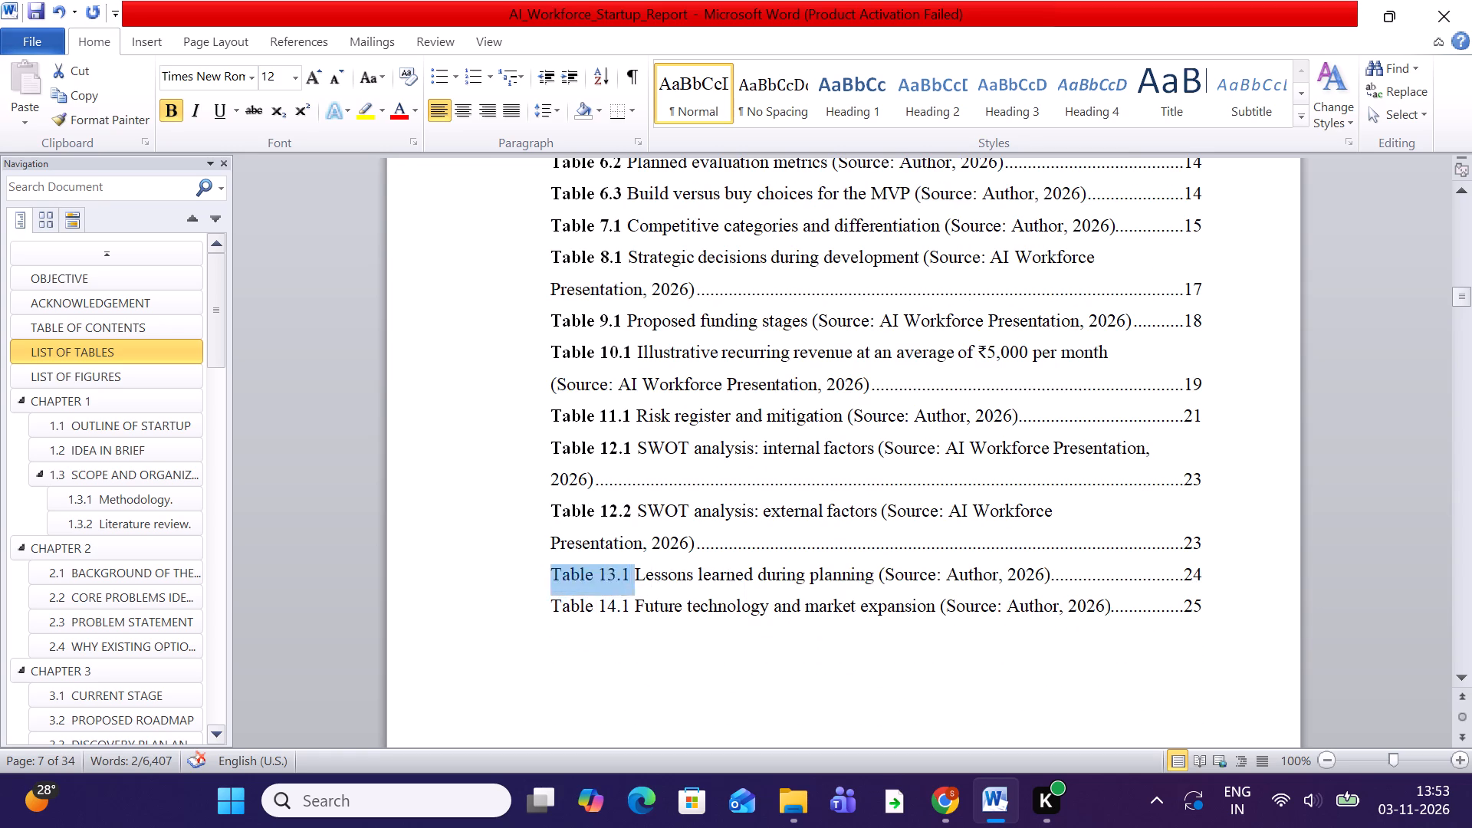
drag(593, 578, 562, 576)
click(580, 540)
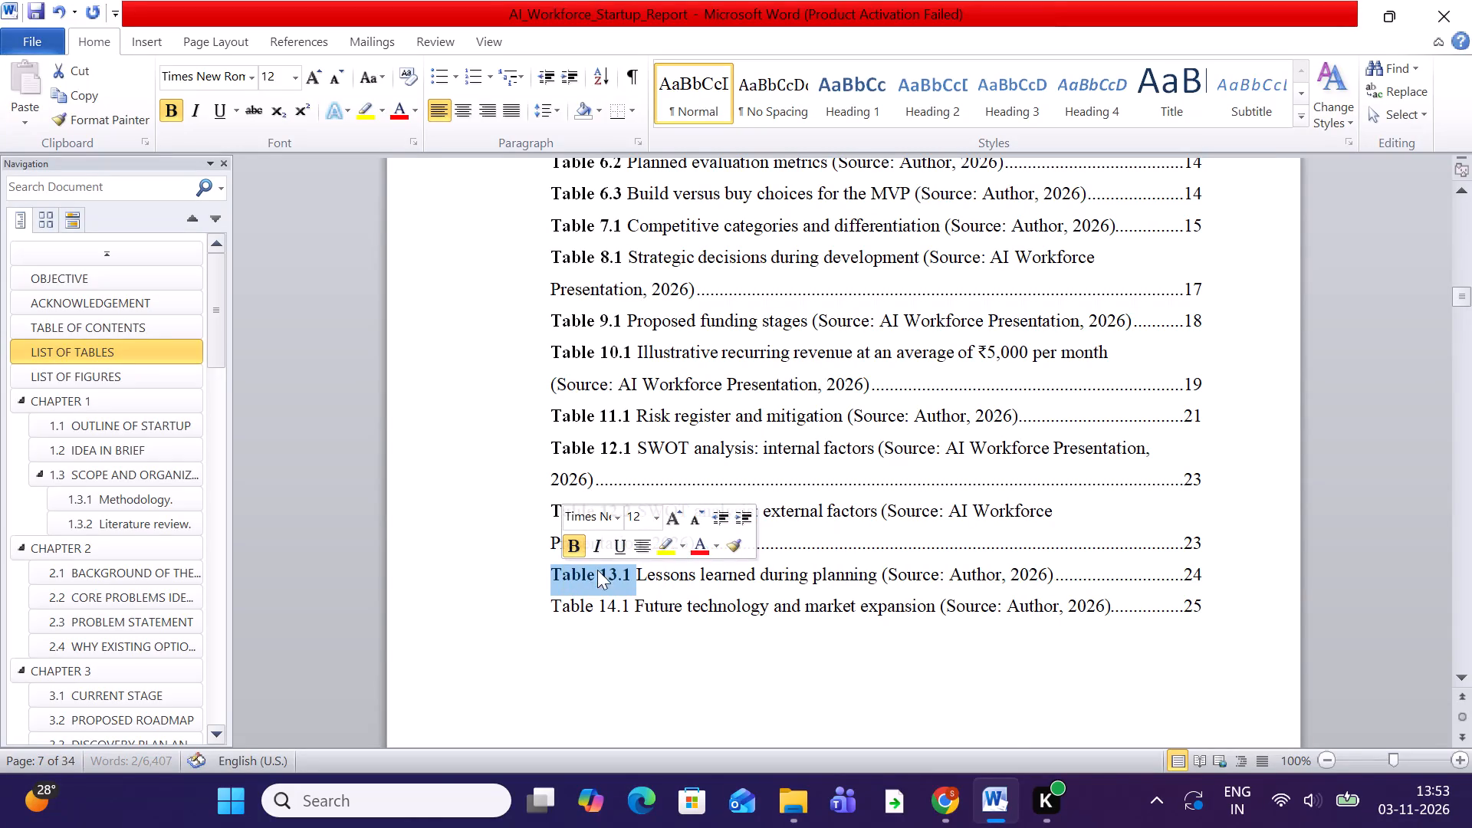
drag(627, 596, 557, 609)
click(565, 583)
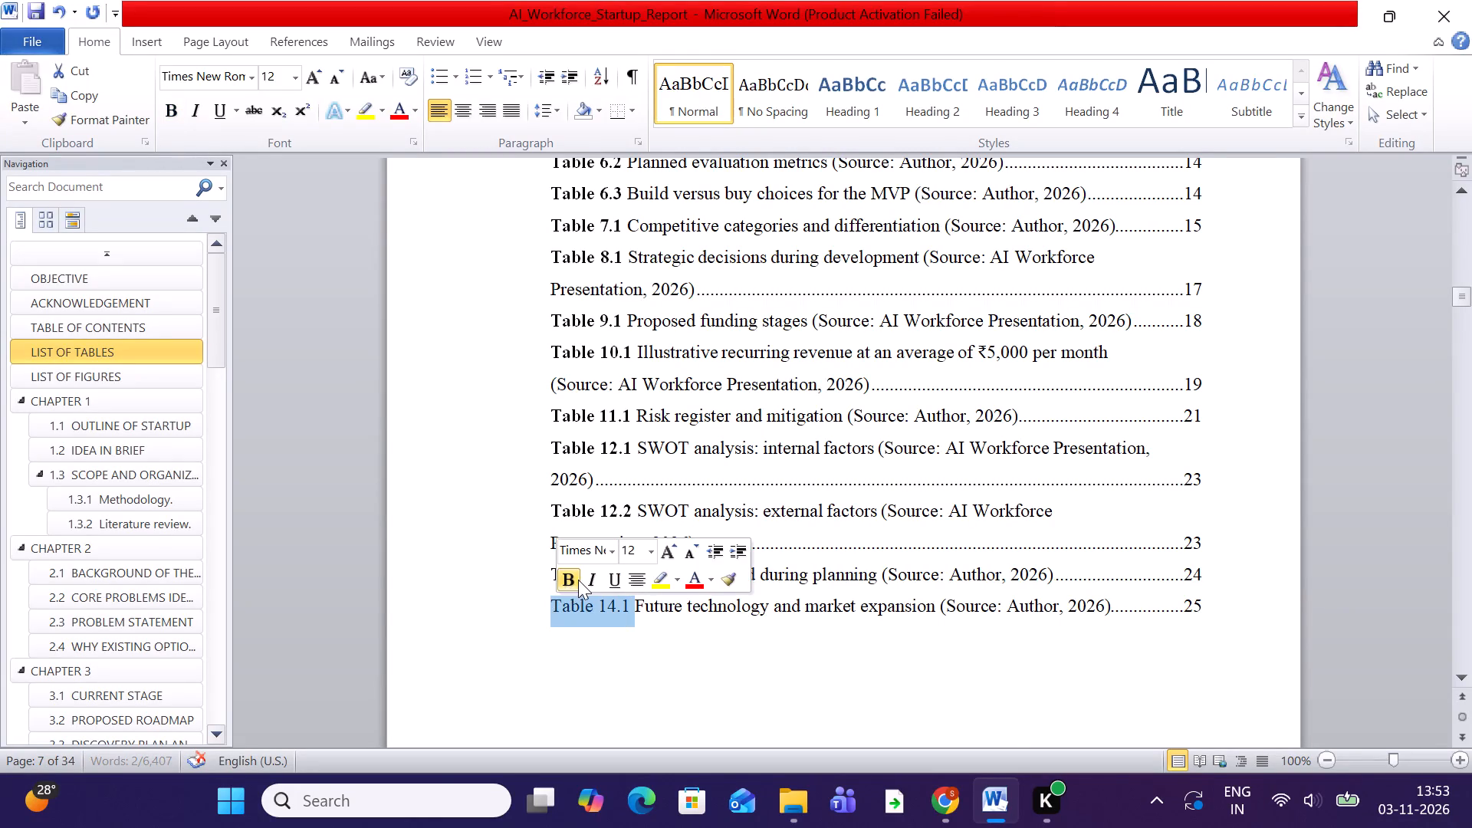
Examine the entries in the List of Figures.
scroll(578, 580, down, 10)
scroll(771, 531, down, 5)
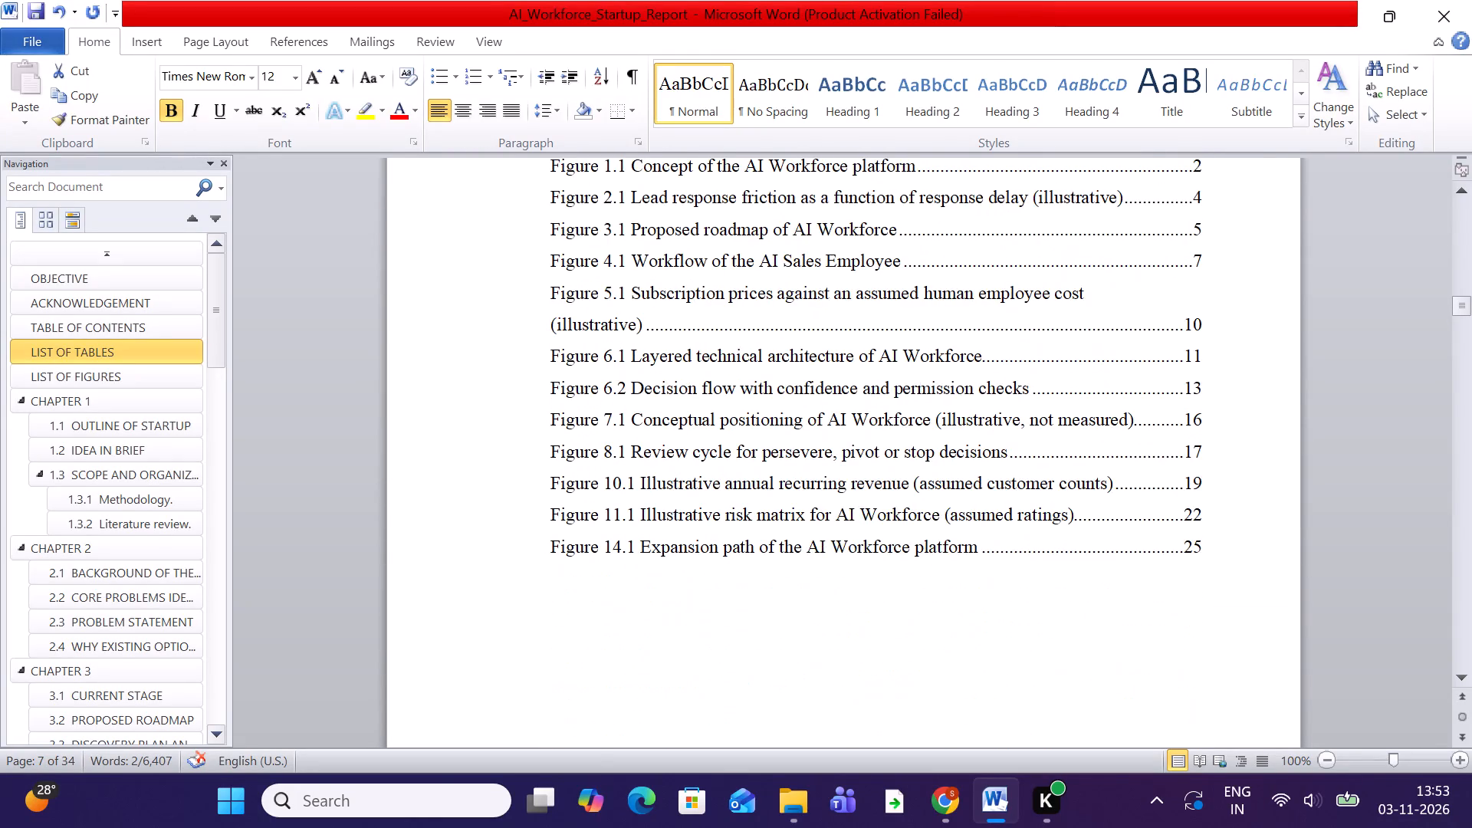
scroll(774, 528, up, 6)
scroll(774, 528, down, 3)
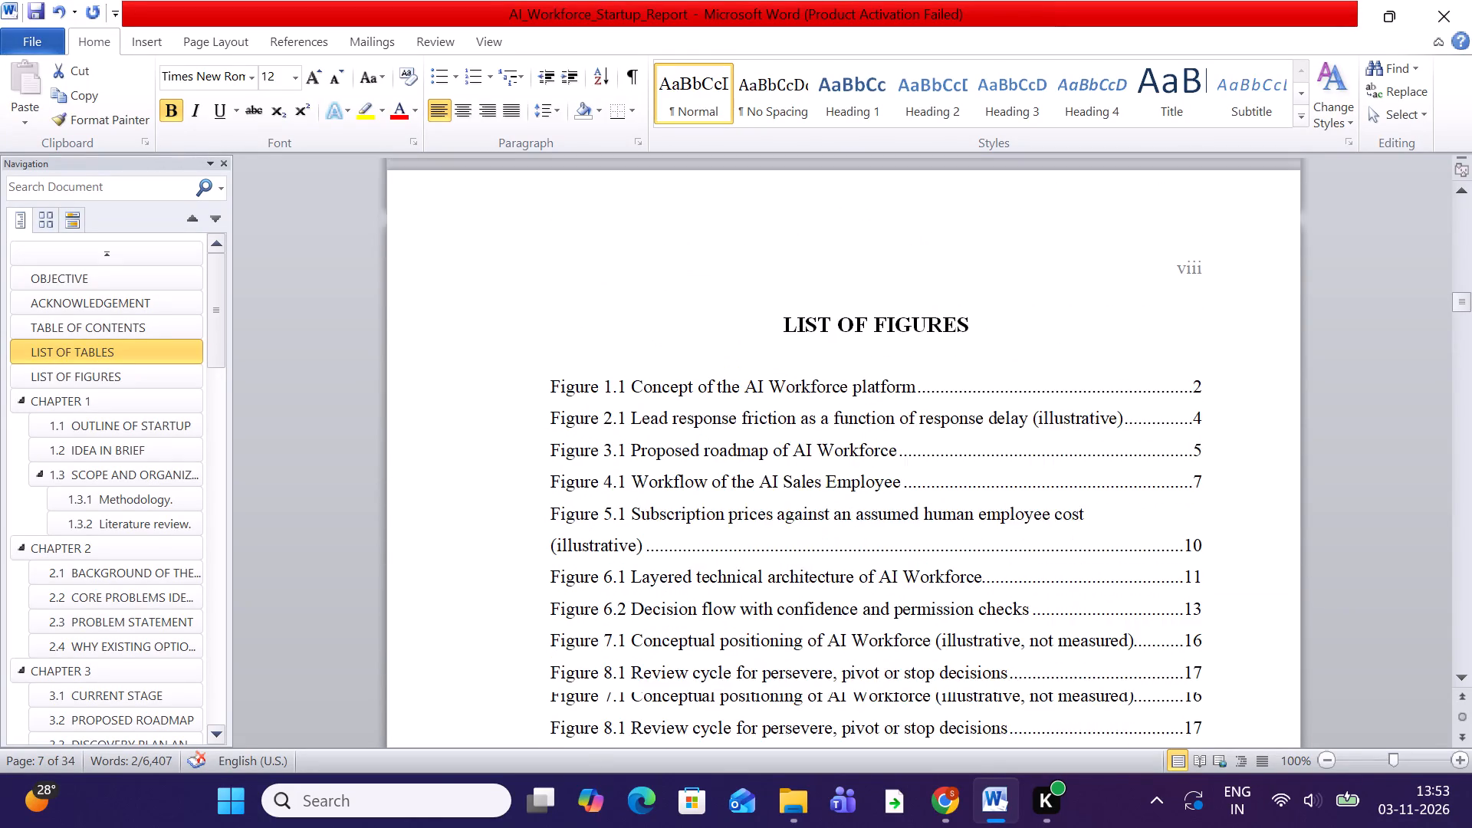
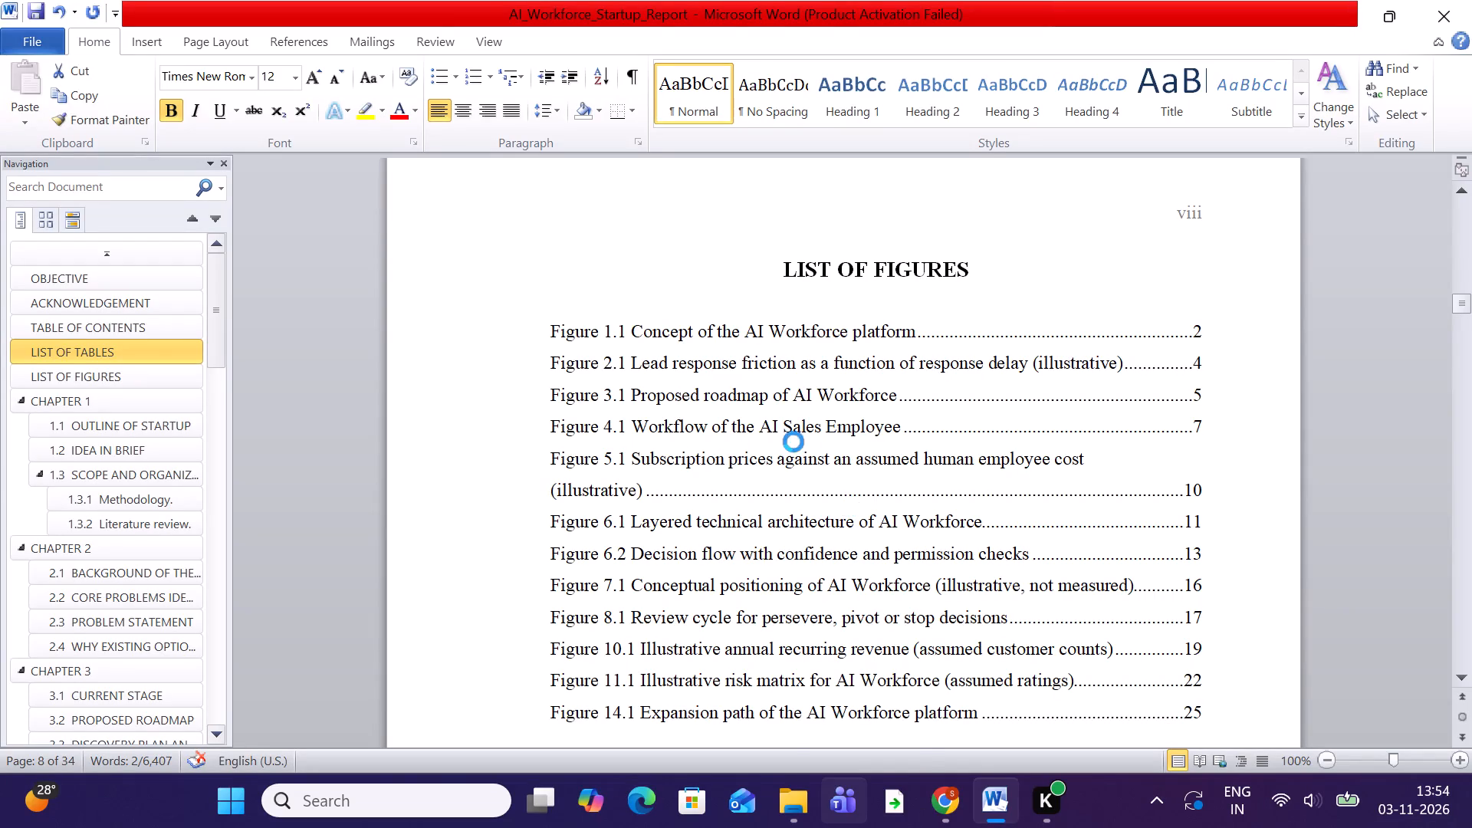
Save the report.
click(701, 655)
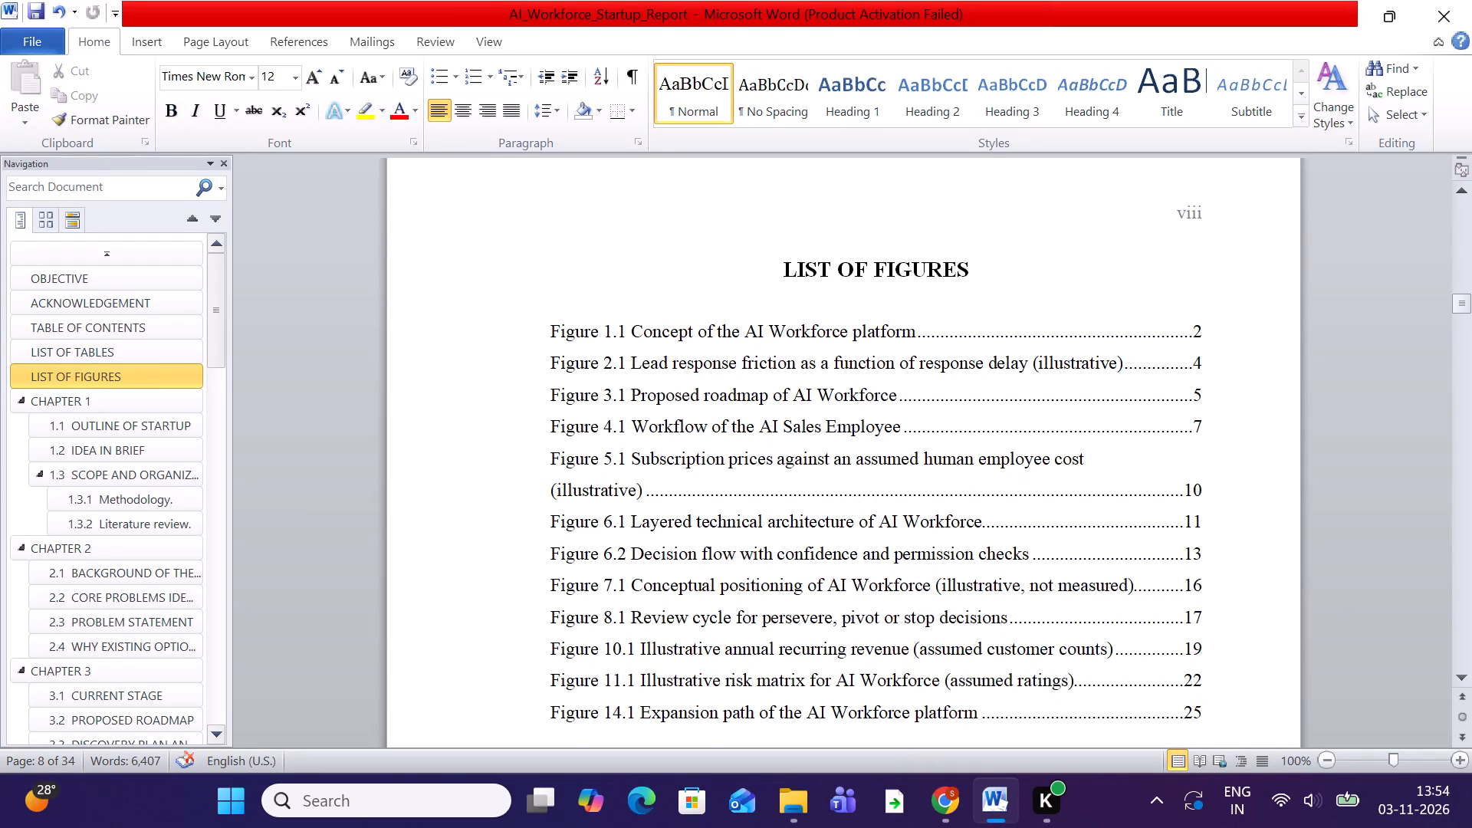
scroll(599, 386, up, 8)
scroll(1238, 356, up, 2)
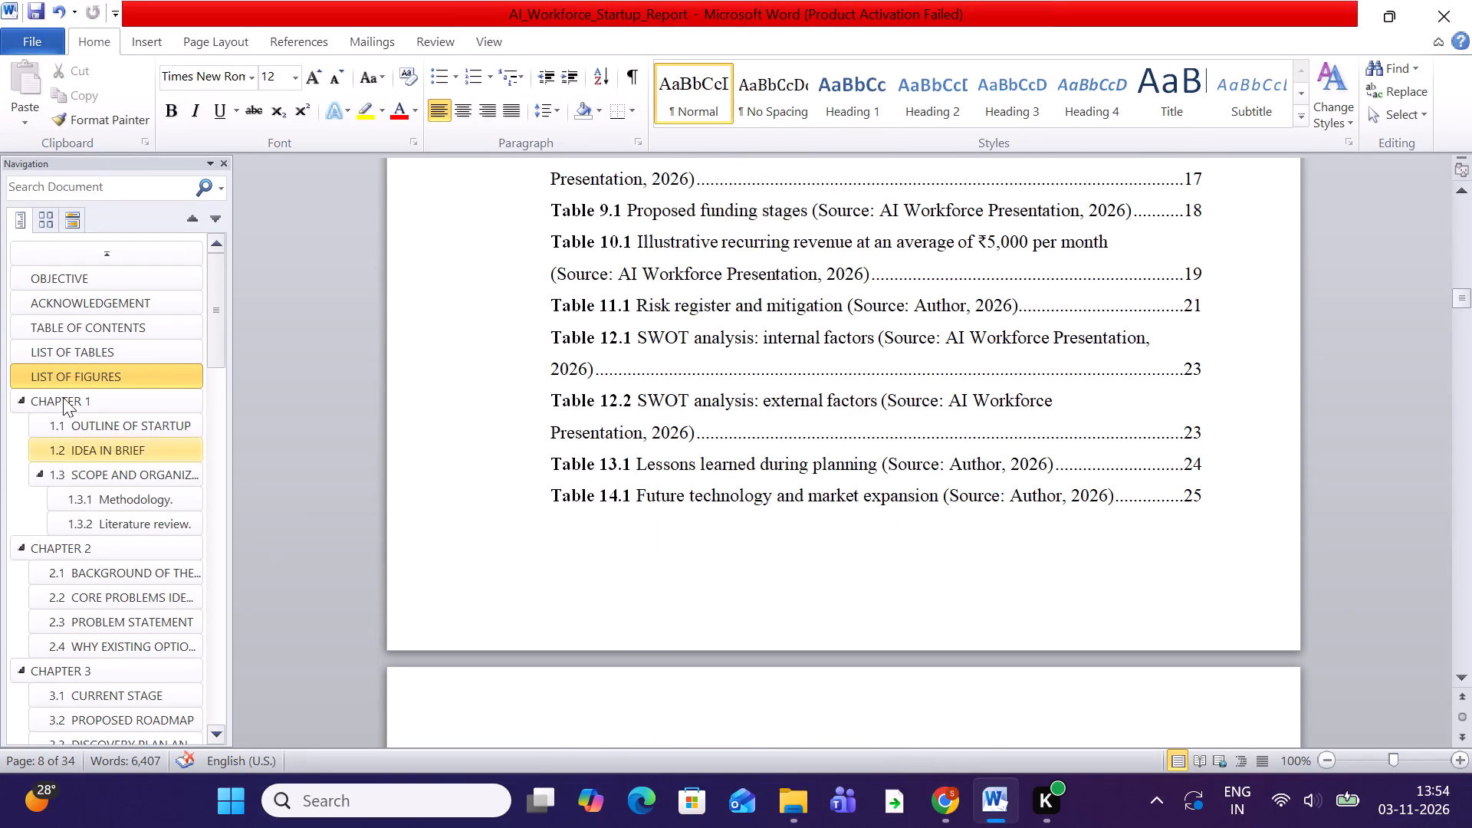
click(34, 0)
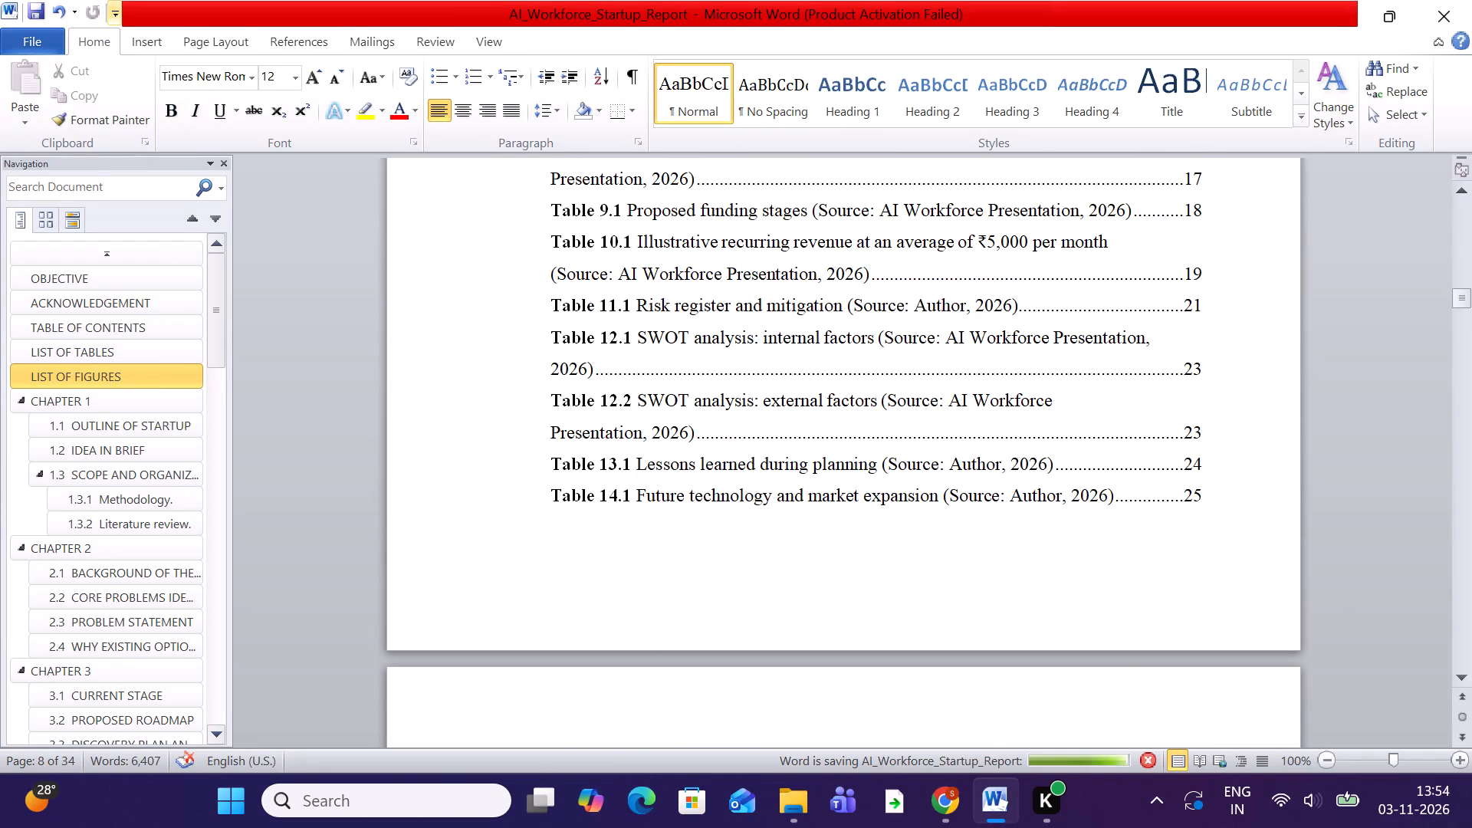
triple_click(39, 13)
click(39, 13)
Make the labels Figure 1.1, Figure 2.1 and Figure 3.1 bold in the List of Figures.
scroll(508, 338, up, 8)
scroll(508, 343, down, 7)
scroll(508, 347, up, 17)
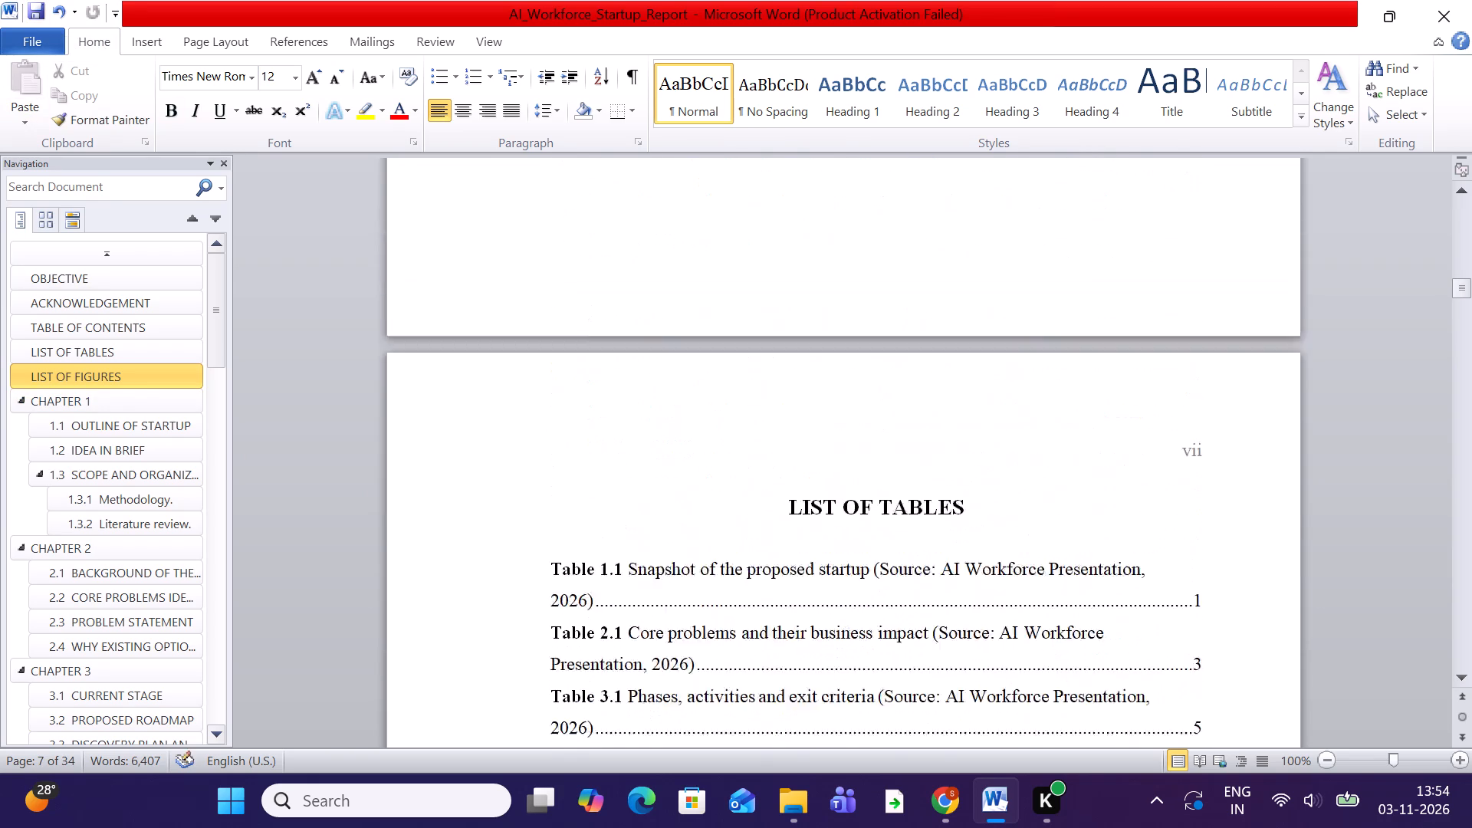
scroll(507, 346, up, 12)
scroll(506, 346, down, 17)
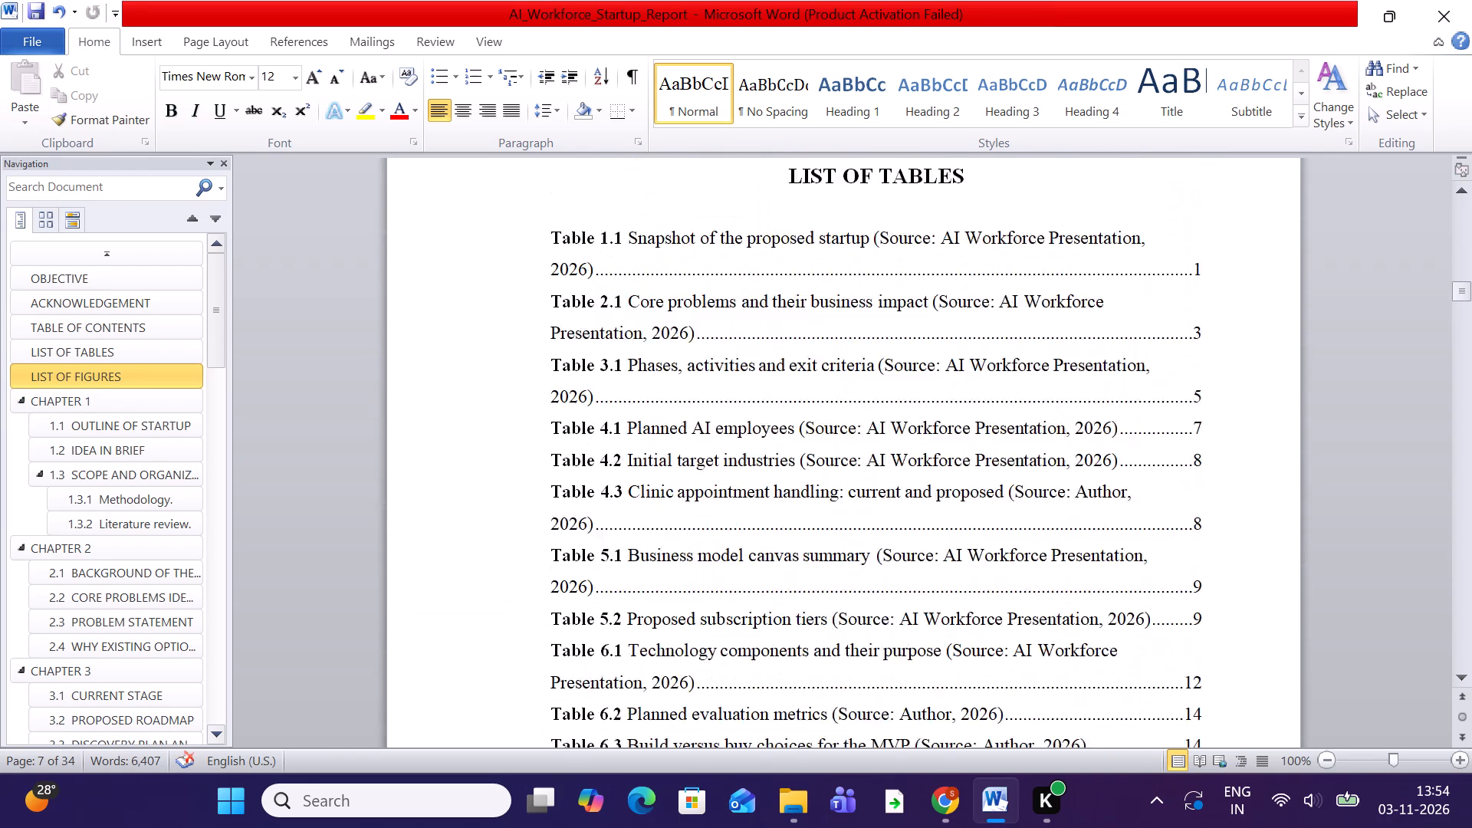
scroll(506, 346, down, 20)
scroll(506, 346, down, 3)
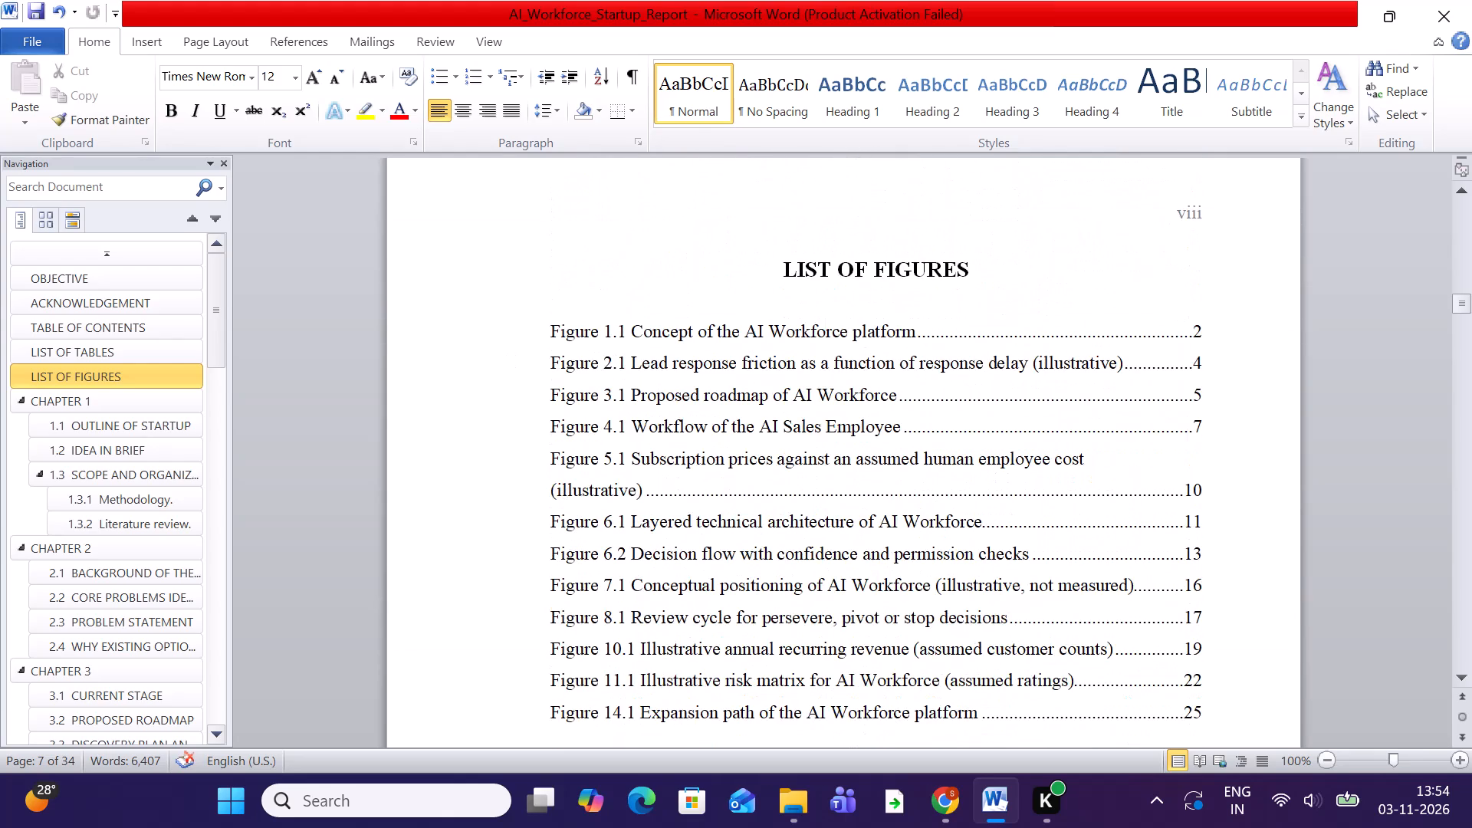
drag(623, 333, 543, 340)
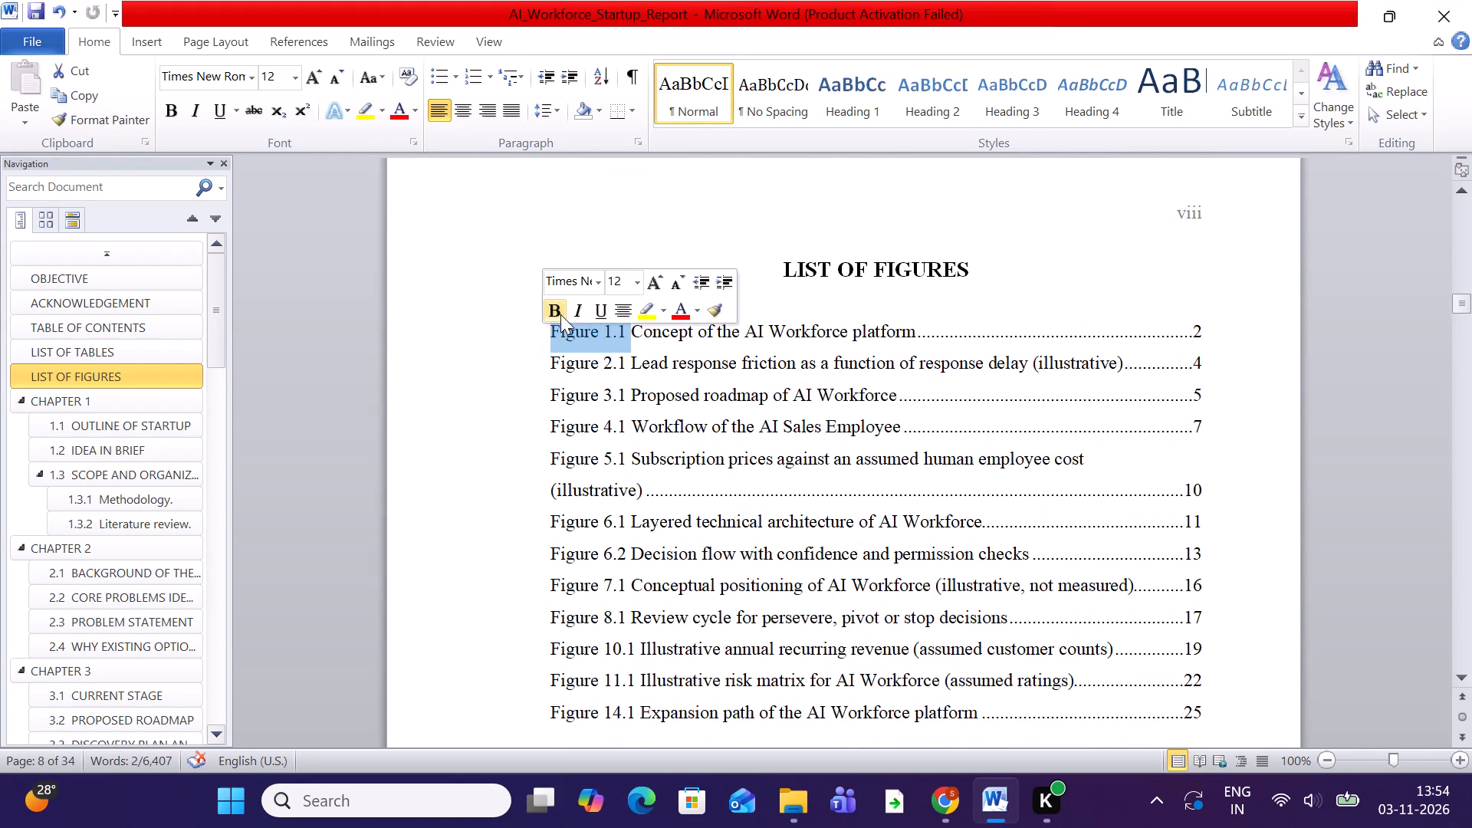
click(558, 313)
drag(628, 370, 548, 370)
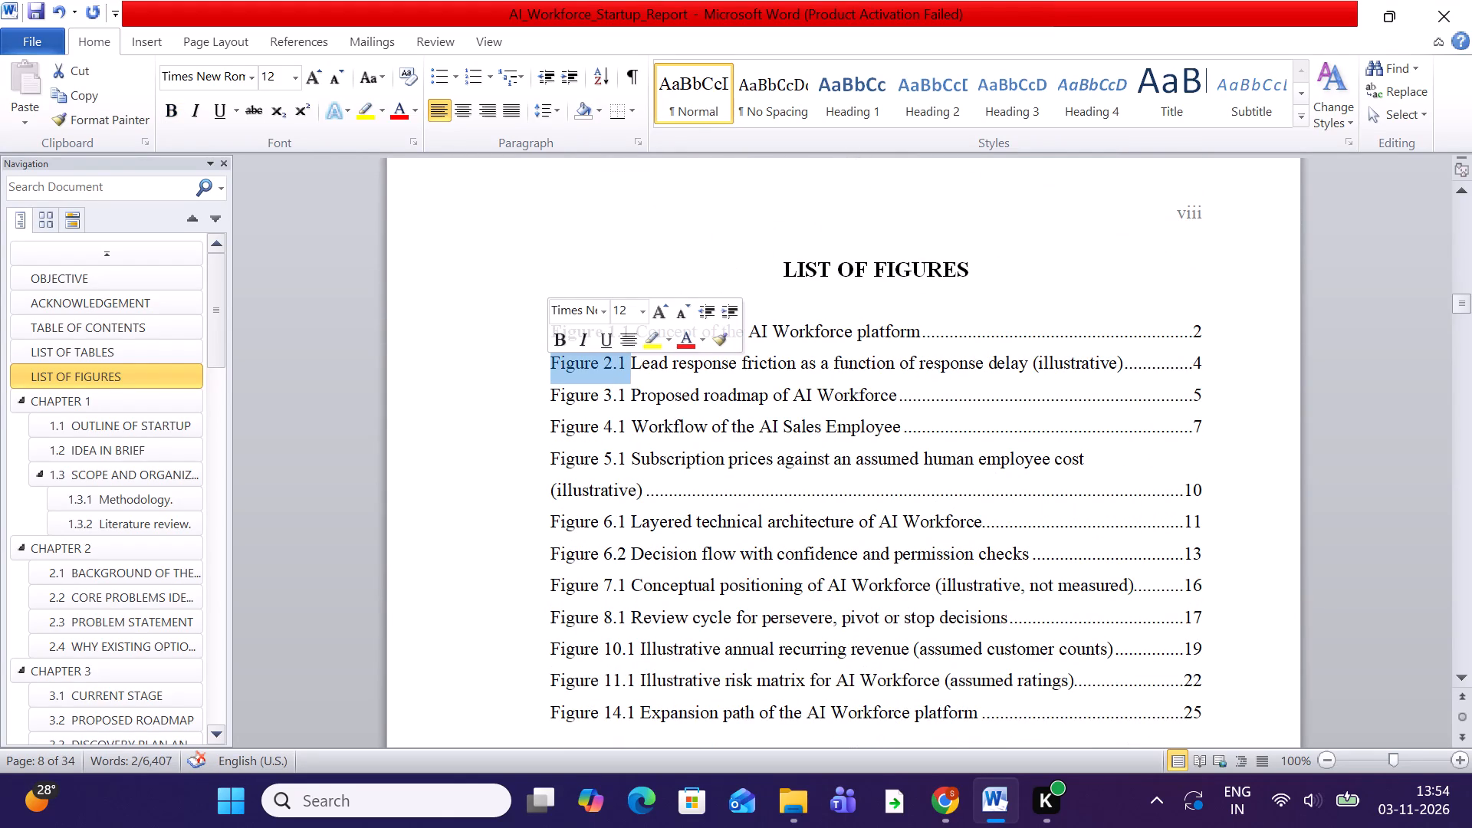
click(562, 340)
drag(626, 398, 522, 396)
click(535, 355)
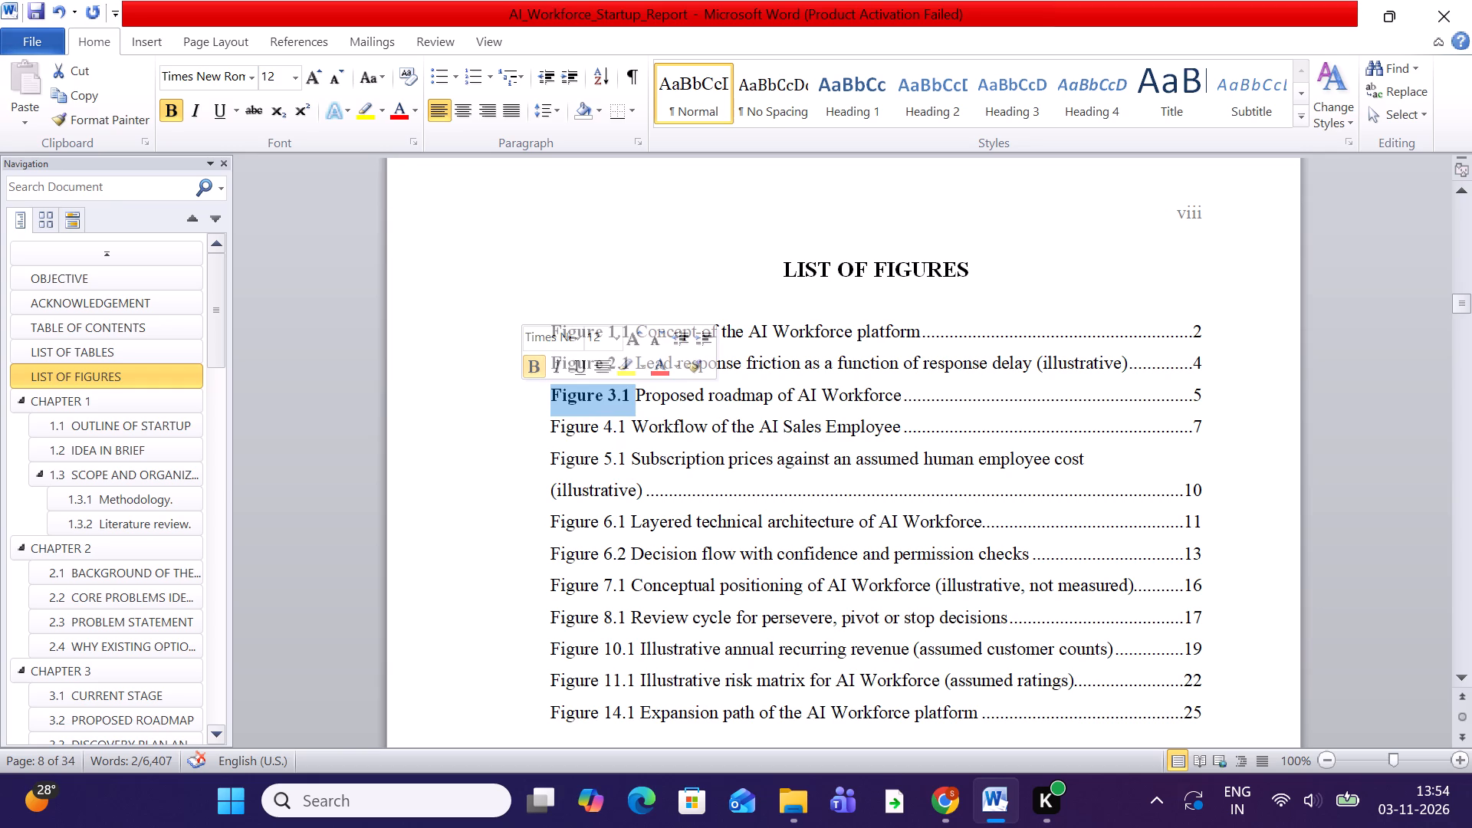
Make the labels Figure 4.1, Figure 5.1 and Figure 6.1 bold in the List of Figures.
drag(626, 426, 531, 430)
click(551, 413)
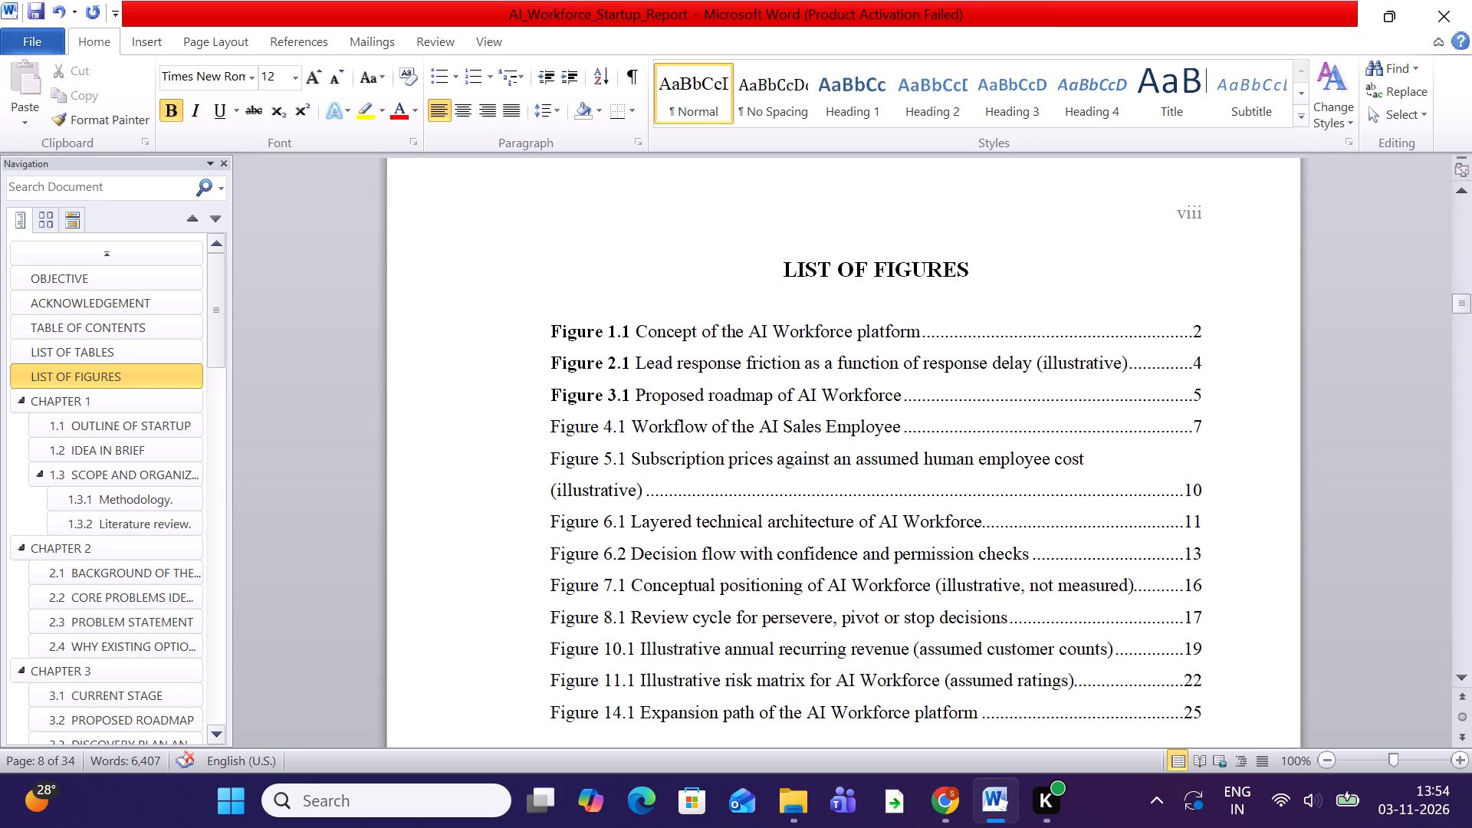
drag(629, 426, 540, 435)
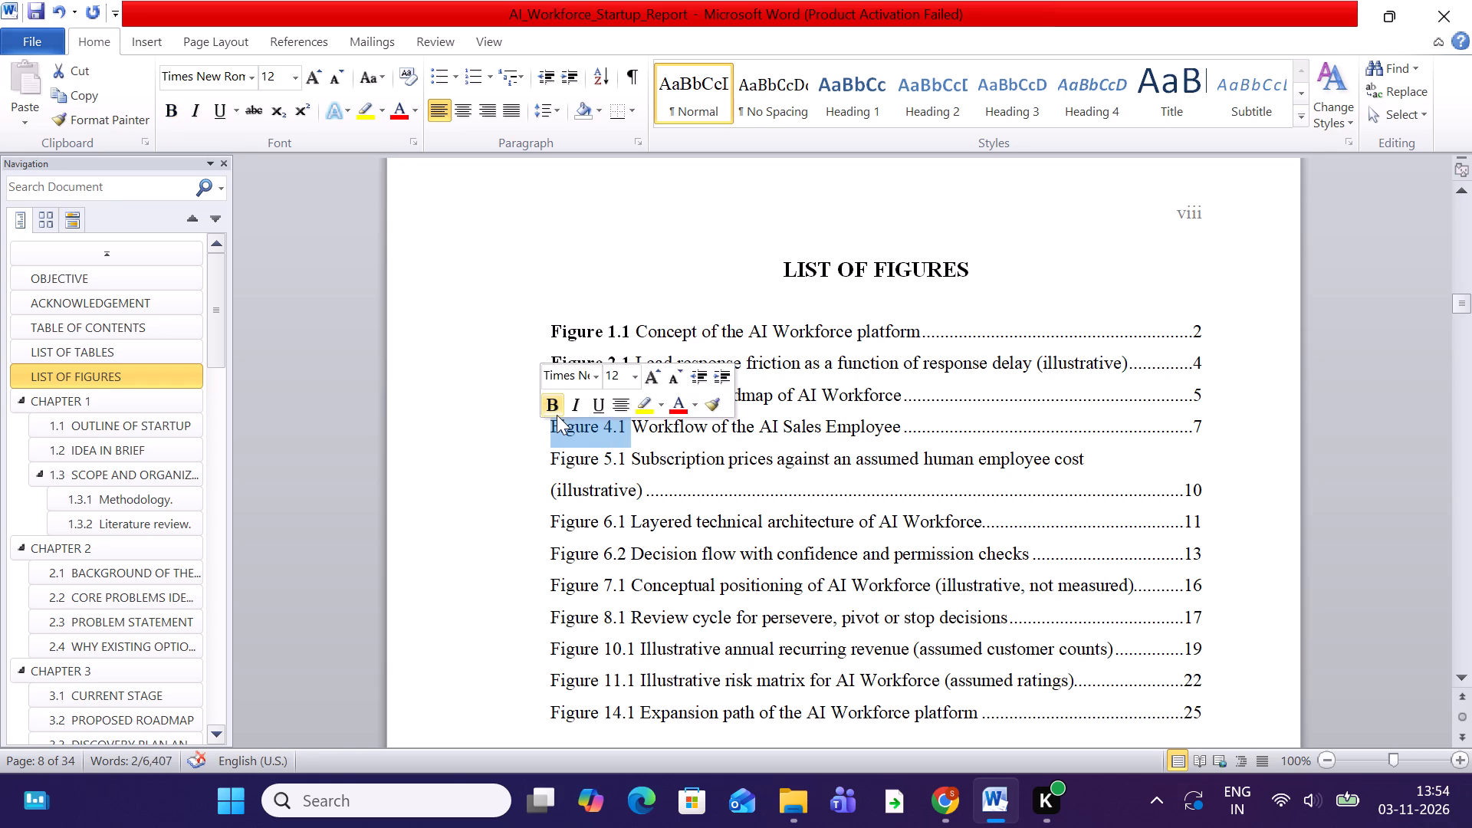
click(557, 415)
drag(628, 463, 547, 462)
click(560, 440)
drag(624, 520, 624, 522)
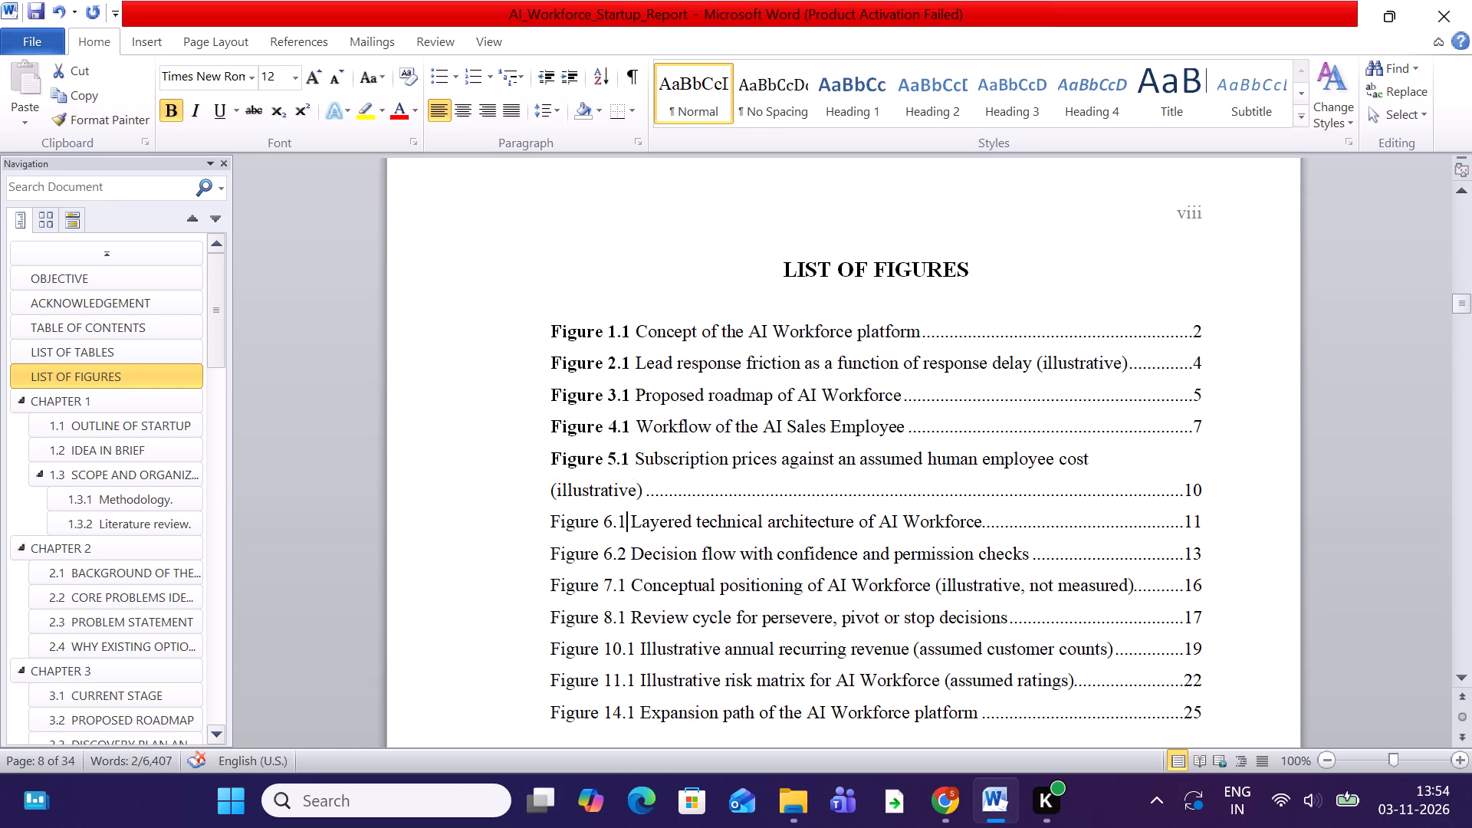
drag(624, 522, 546, 514)
click(565, 488)
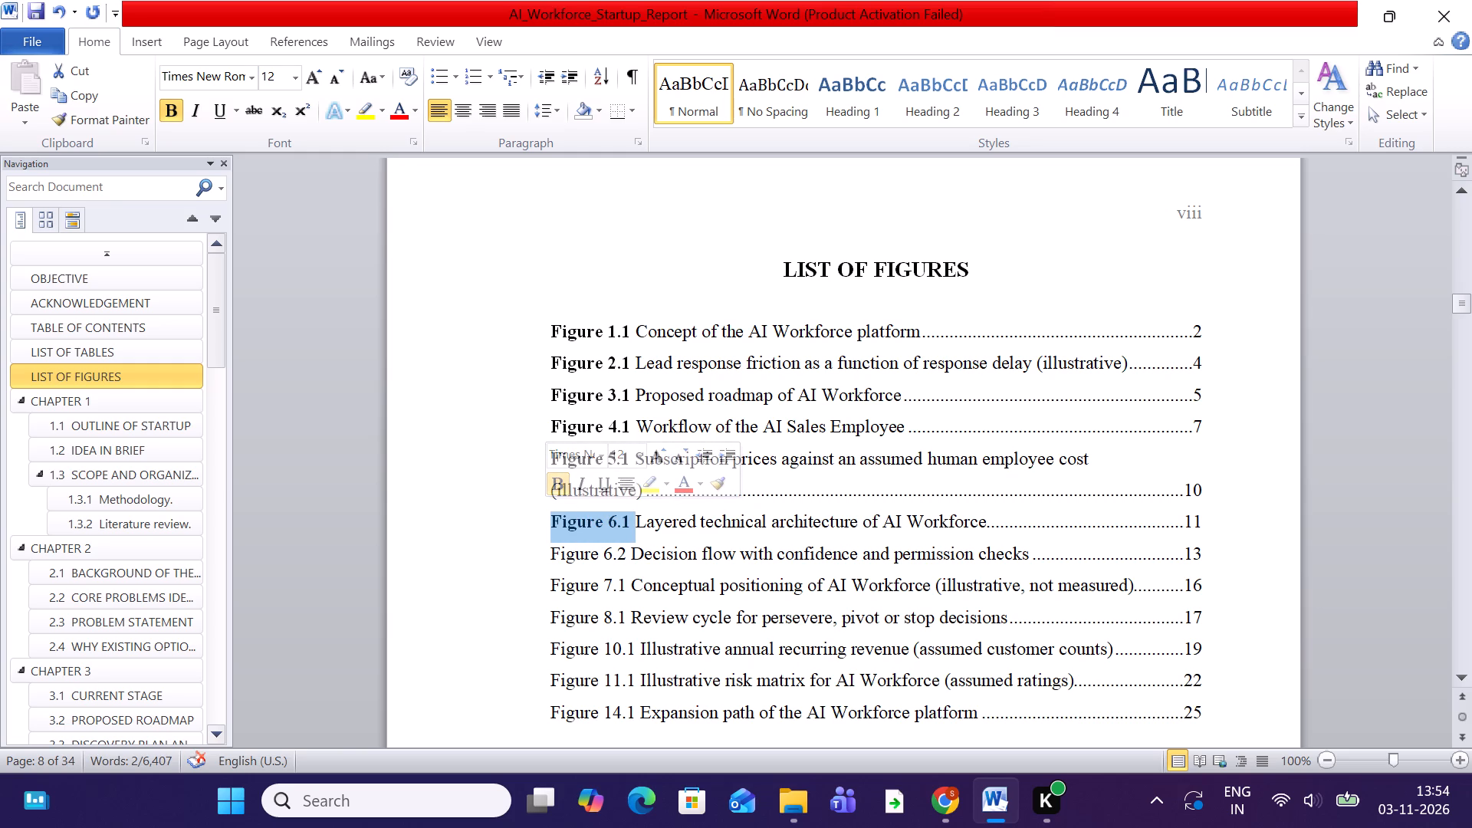
Make the labels Figure 6.2, Figure 7.1 and Figure 8.1 bold in the List of Figures.
drag(627, 556, 554, 554)
click(557, 524)
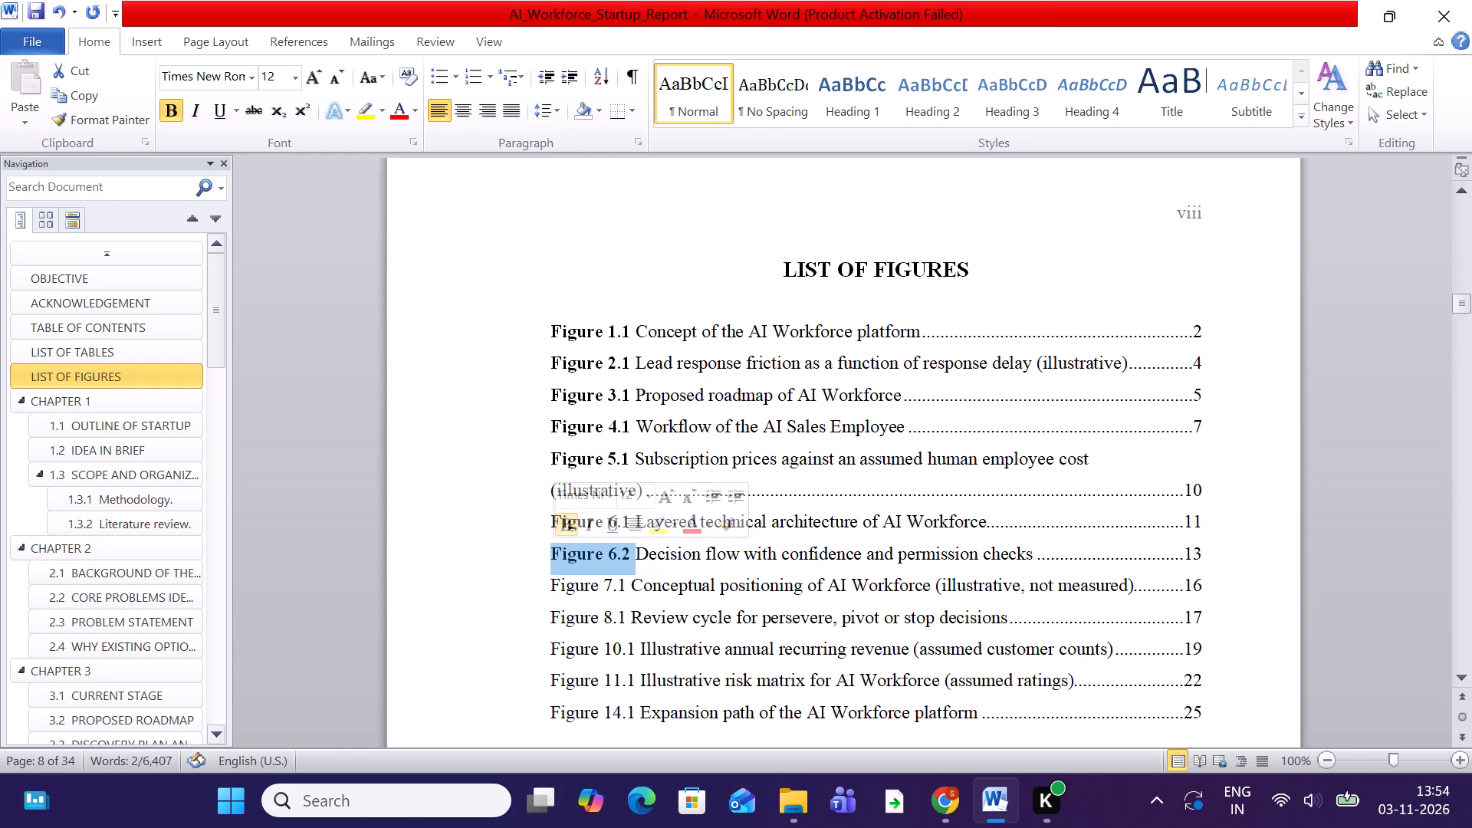
drag(626, 577, 550, 577)
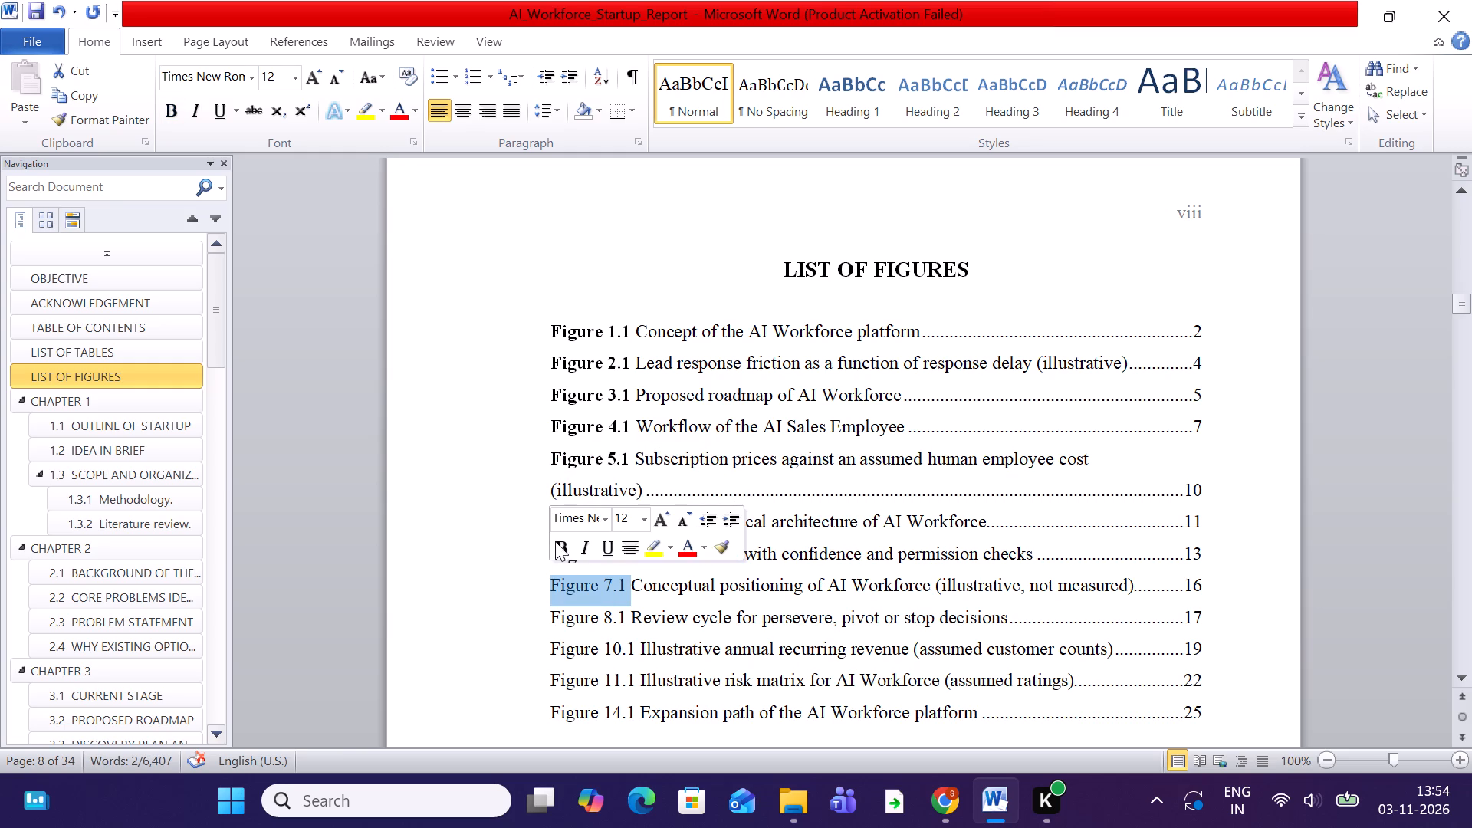
click(556, 537)
scroll(606, 554, down, 2)
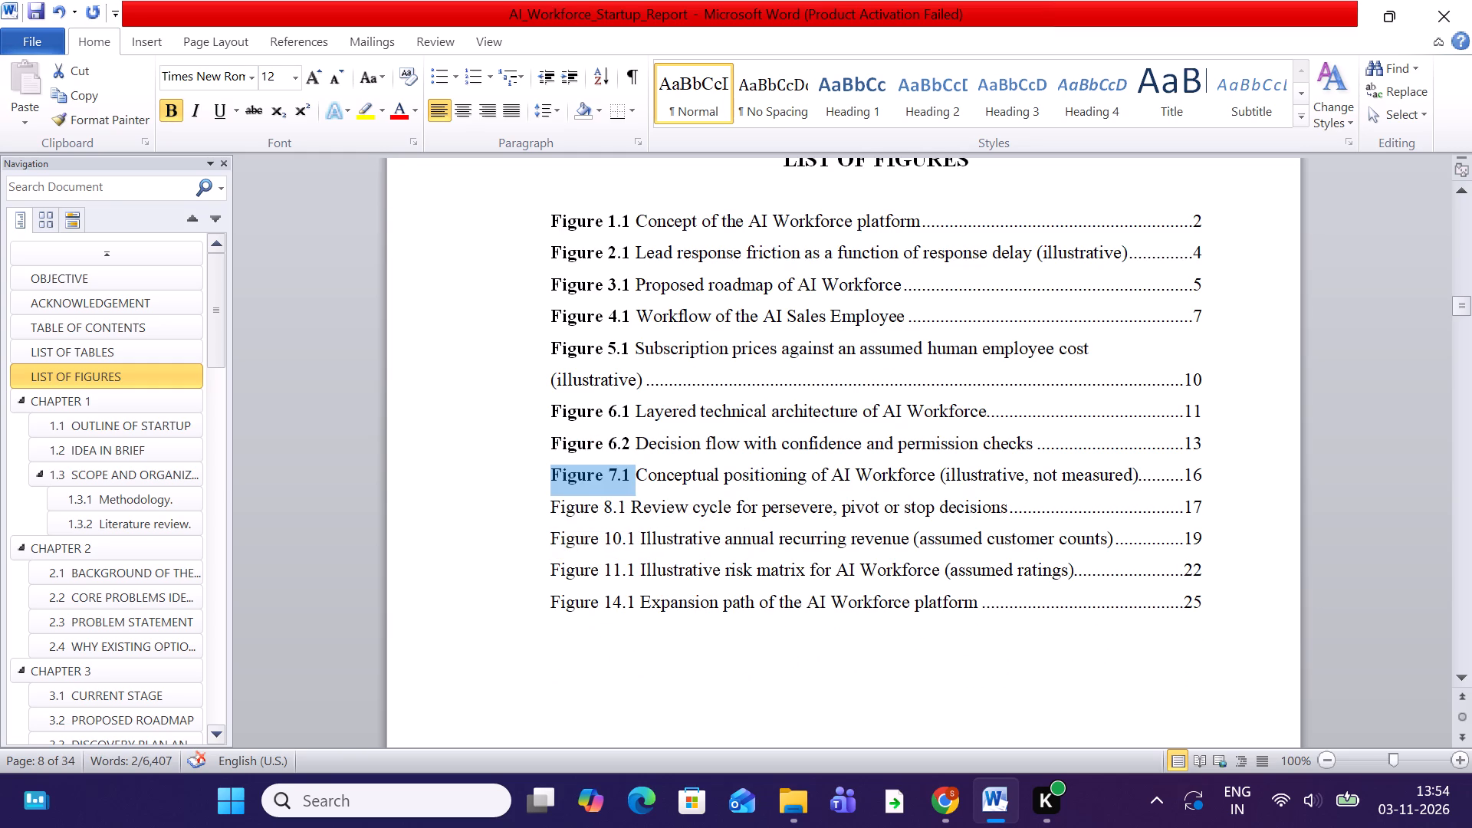
drag(624, 509, 563, 509)
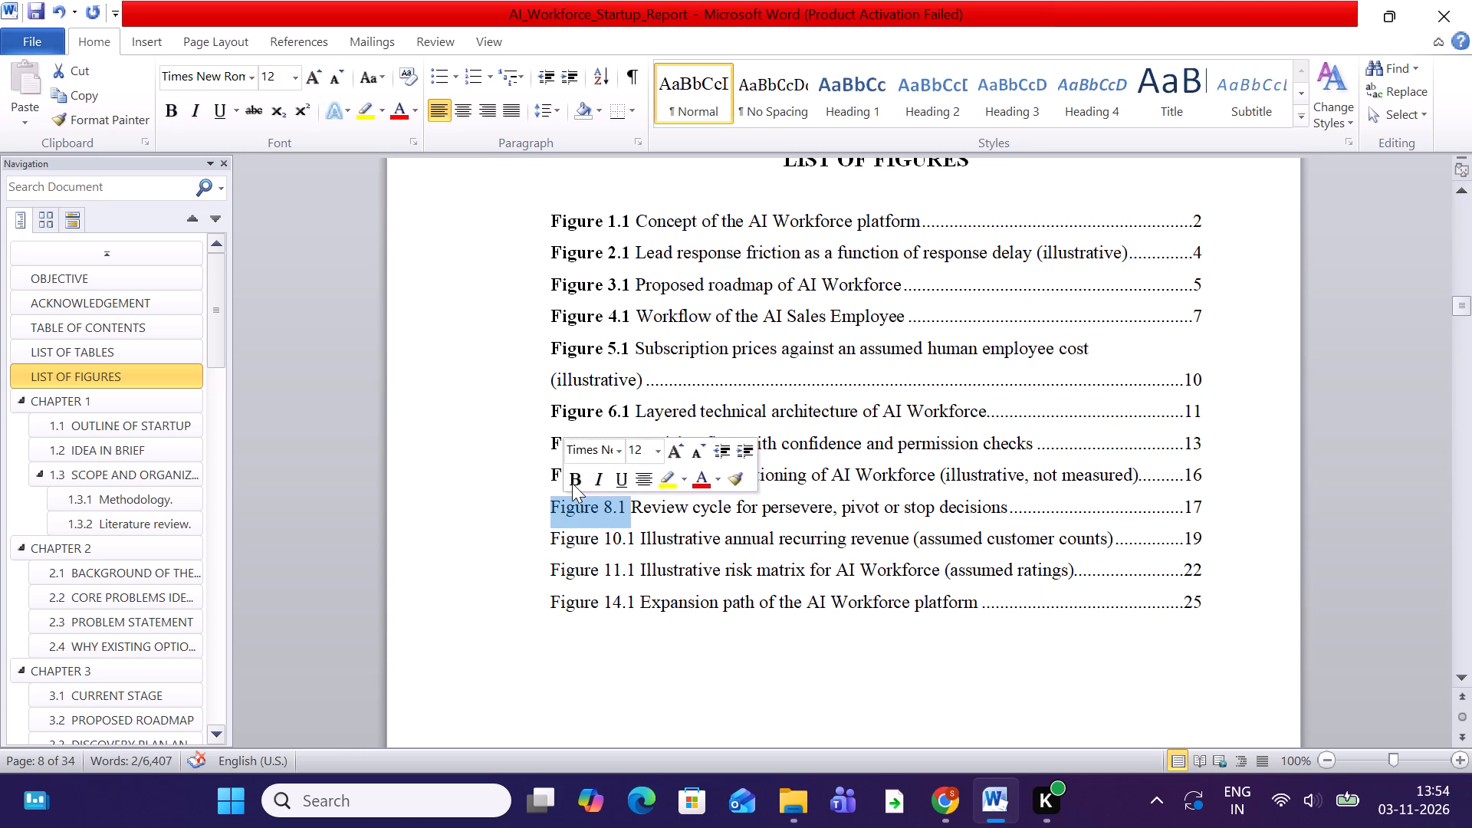
click(572, 483)
Make the labels Figure 10.1, Figure 11.1 and Figure 14.1 bold in the List of Figures.
drag(634, 544, 545, 544)
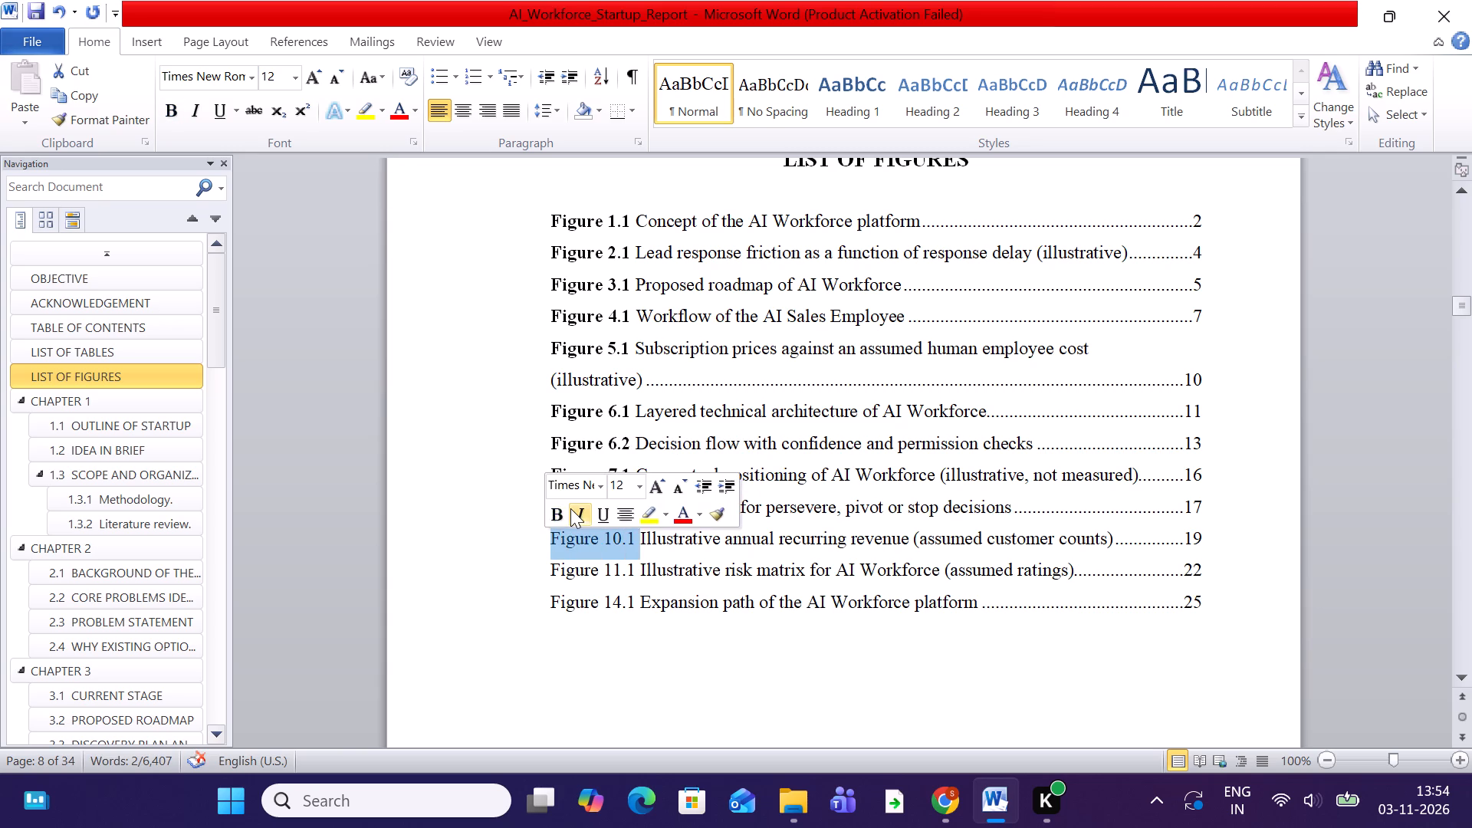
click(562, 513)
drag(637, 566, 540, 570)
click(553, 550)
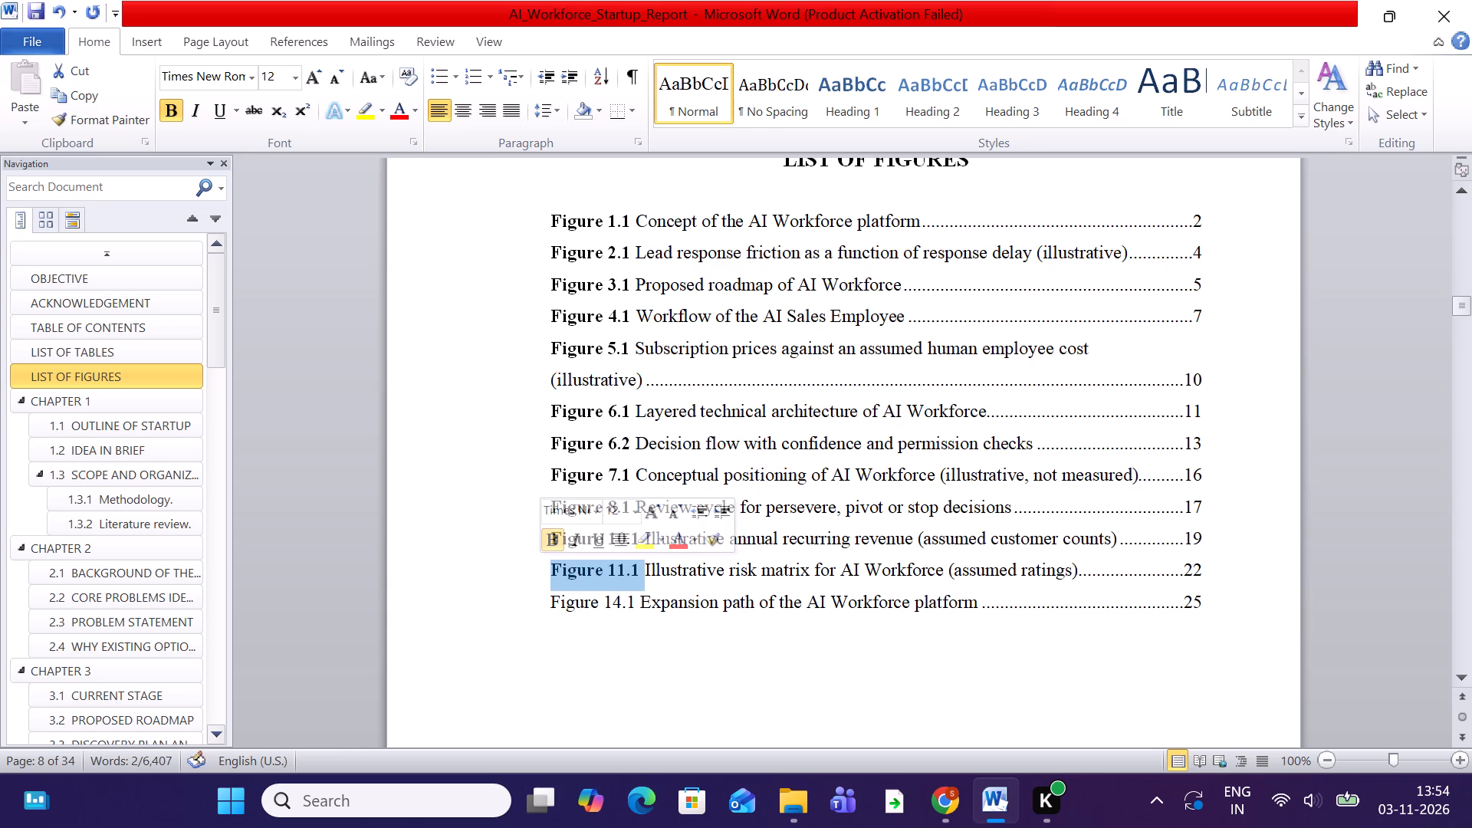
drag(634, 604, 534, 604)
click(547, 571)
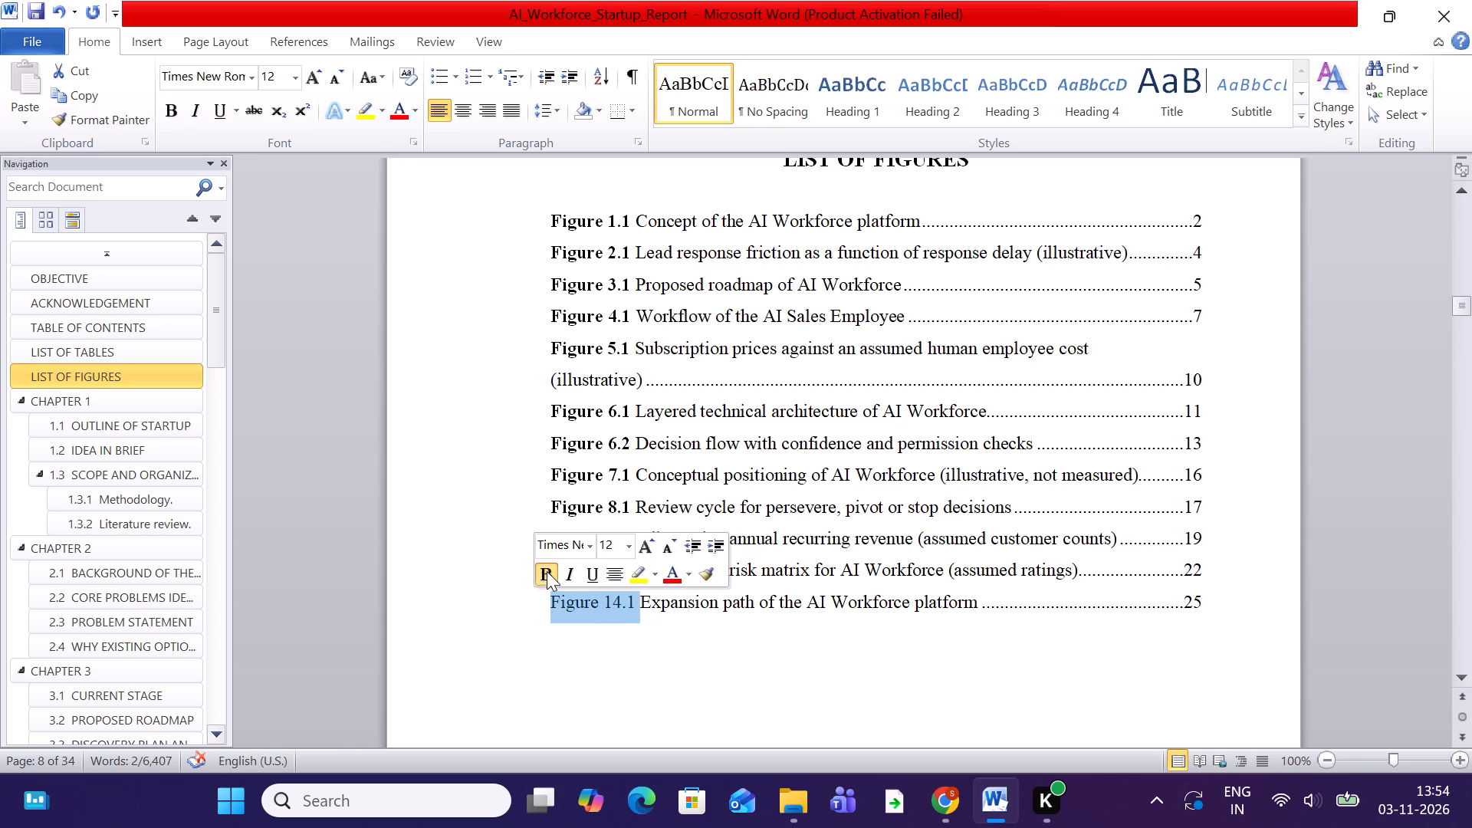
click(487, 565)
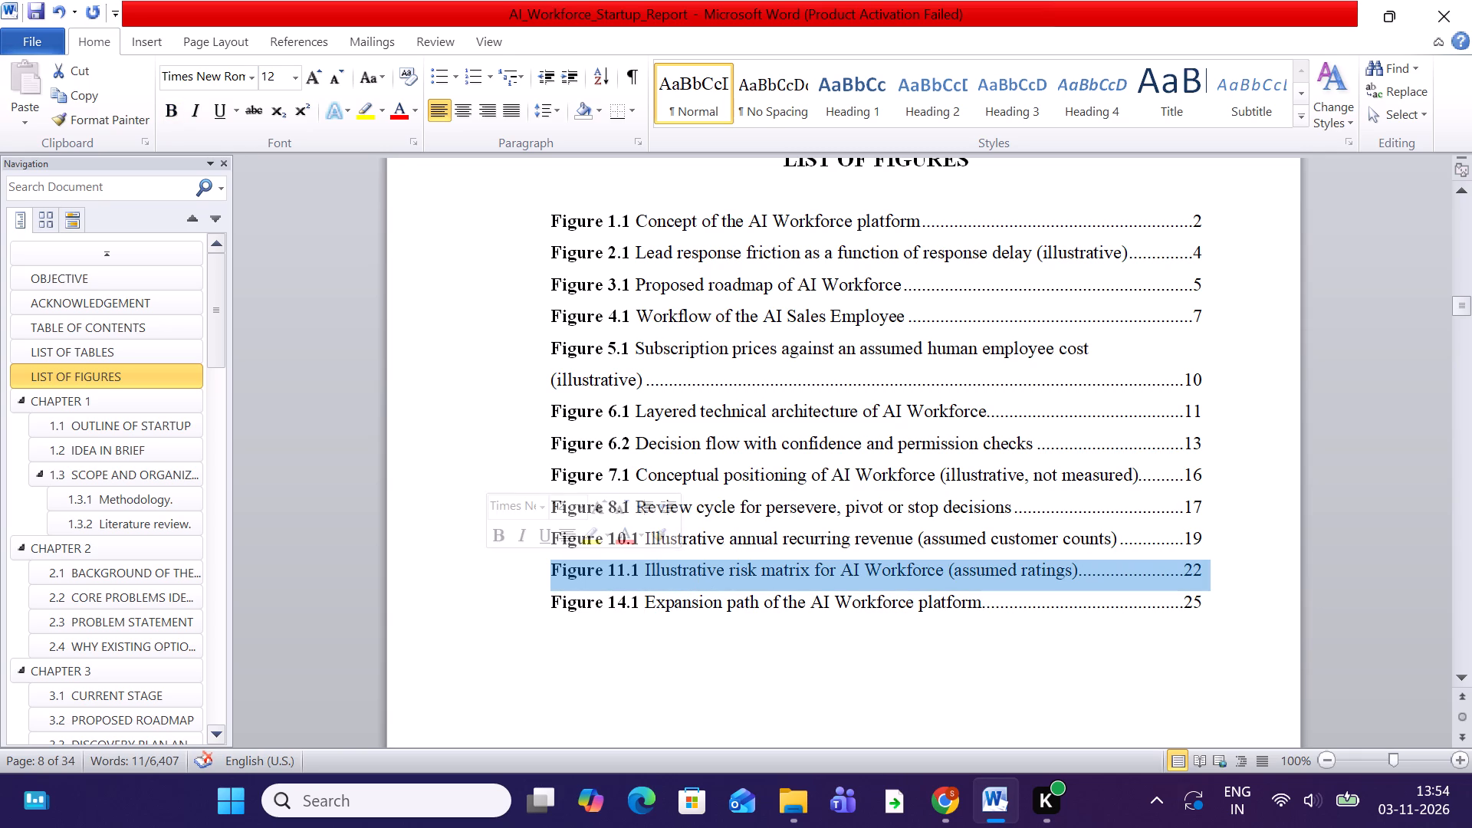
click(885, 710)
scroll(666, 510, up, 3)
scroll(666, 510, down, 3)
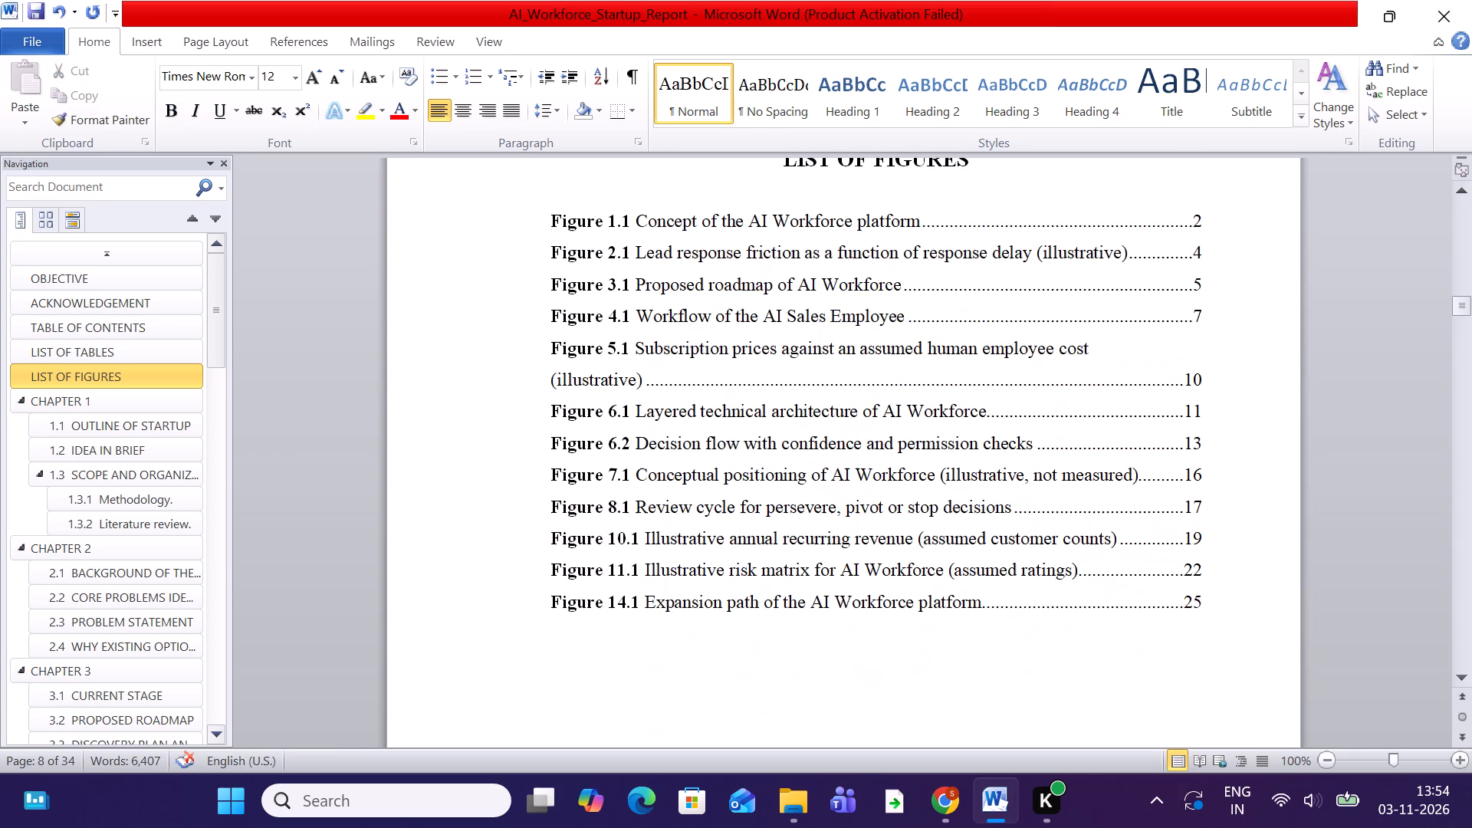
Save the report with the bold figure labels.
click(36, 21)
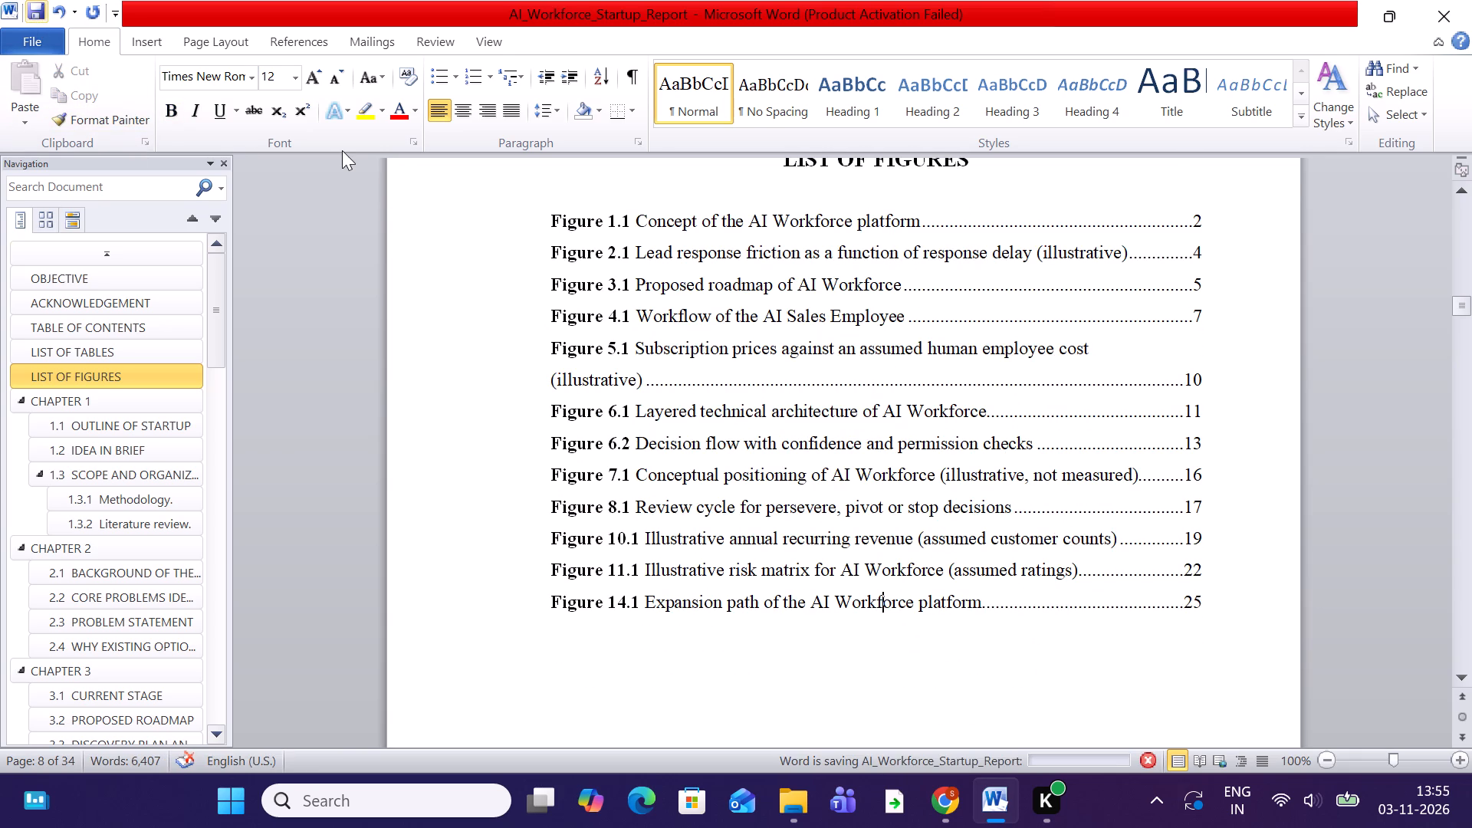
Remove the first-line indent from both body paragraphs under 1.1 Outline of Startup in Chapter 1.
scroll(437, 218, down, 2)
scroll(904, 534, down, 9)
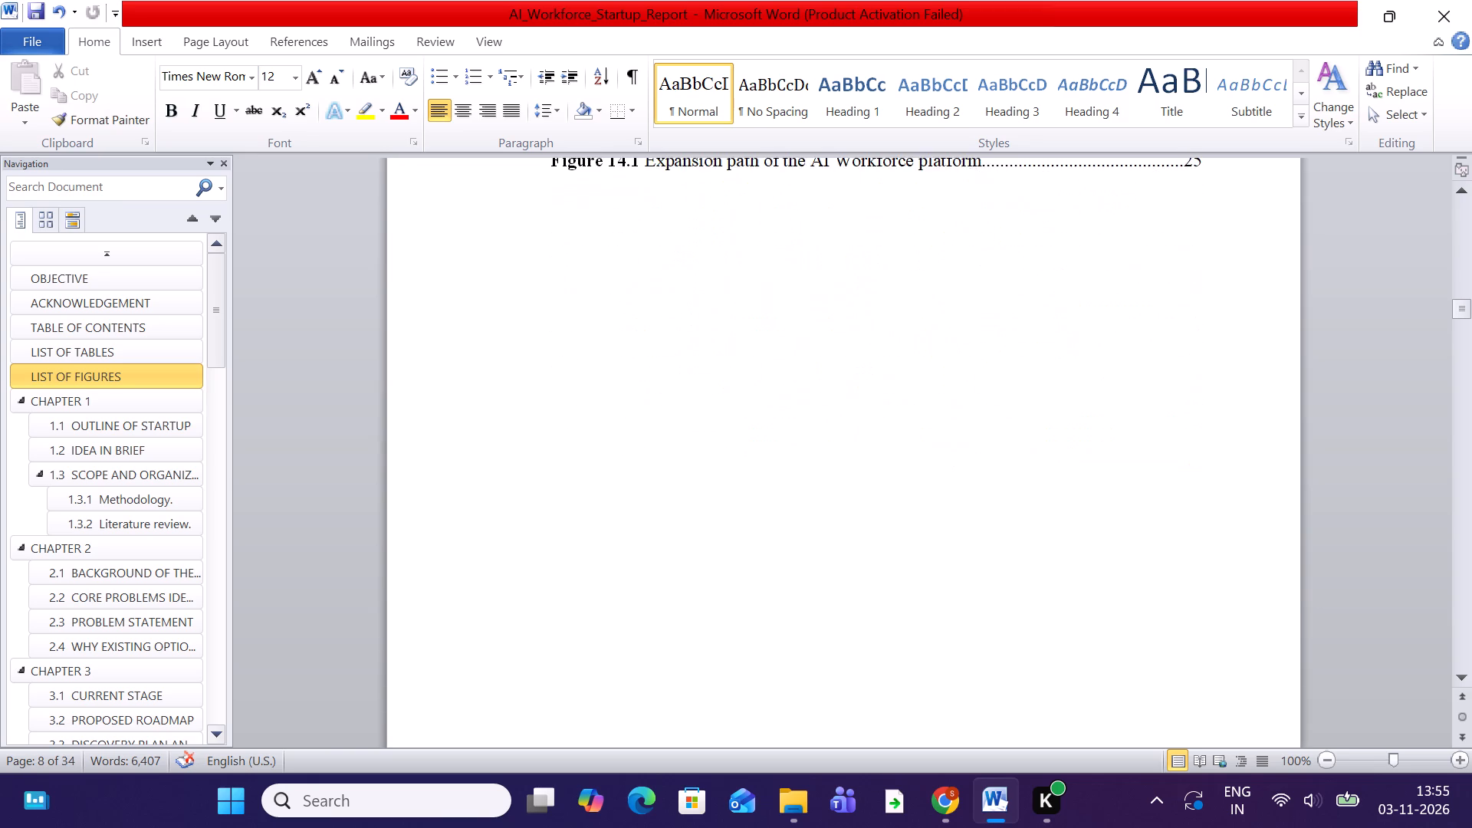
scroll(905, 537, down, 10)
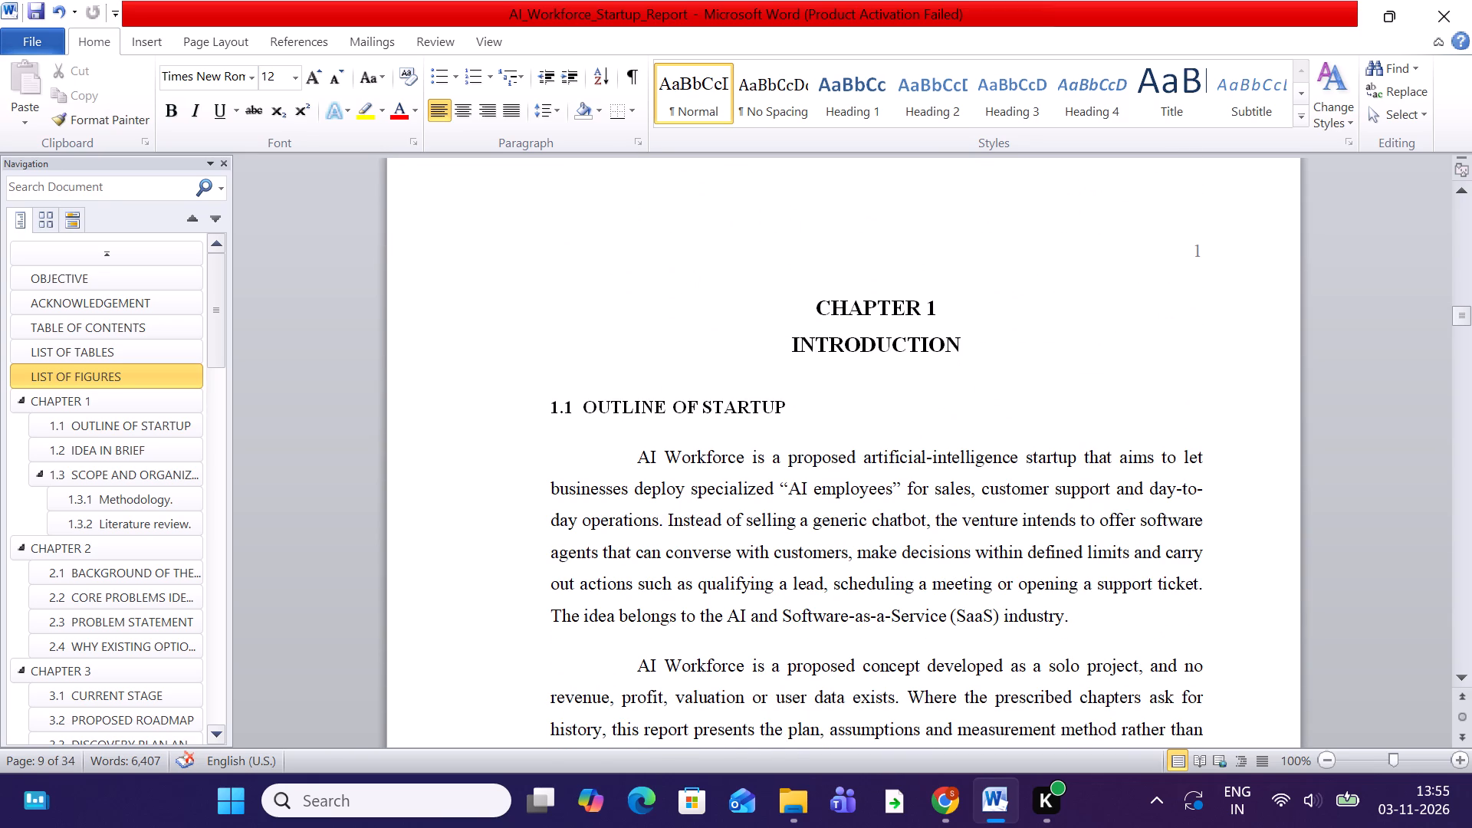
click(640, 468)
key(BackSpace)
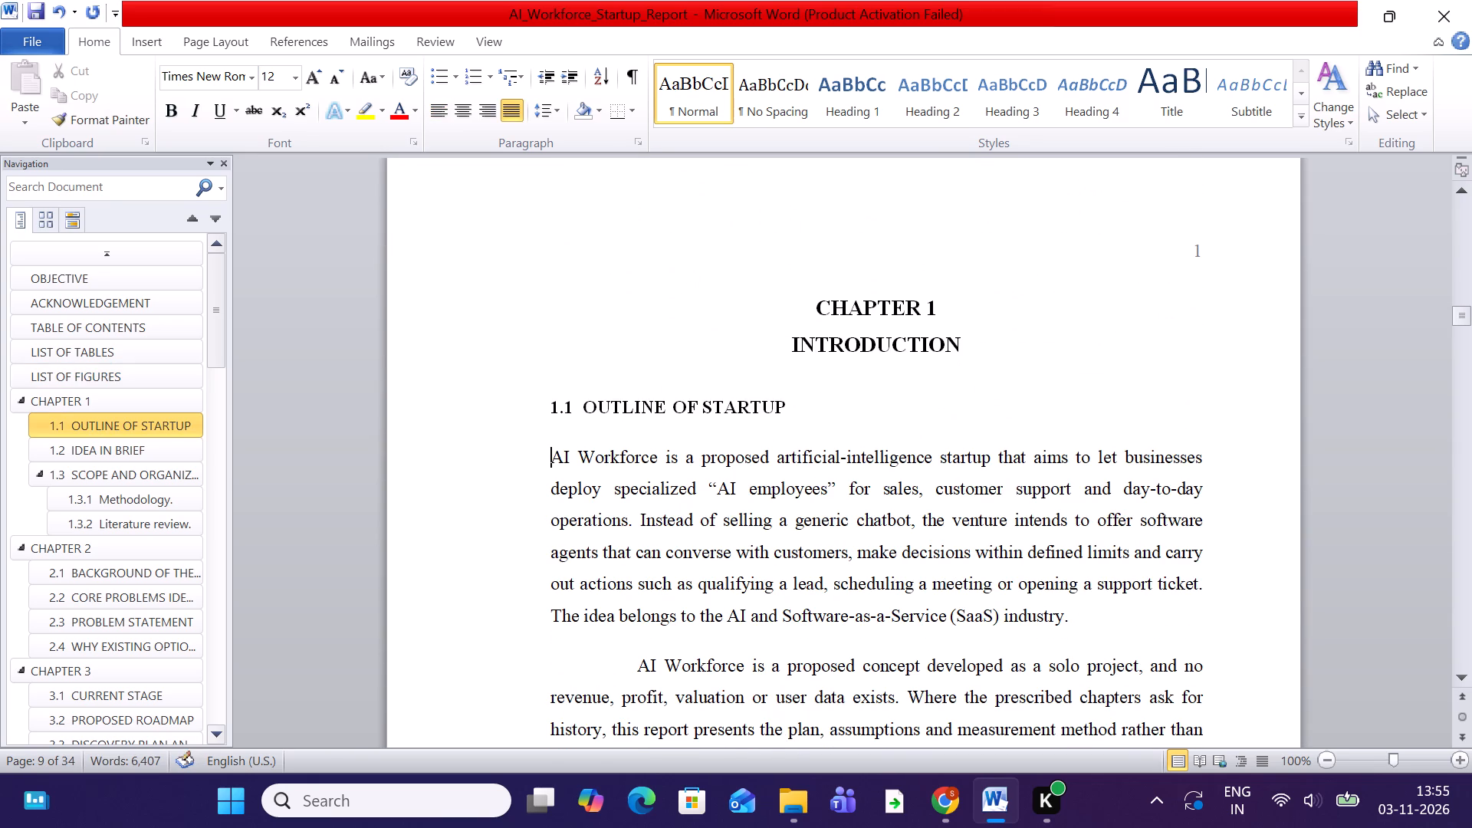
click(632, 655)
key(BackSpace)
Remove the first-line indent from the paragraph under 1.2 Idea in Brief.
scroll(666, 623, down, 5)
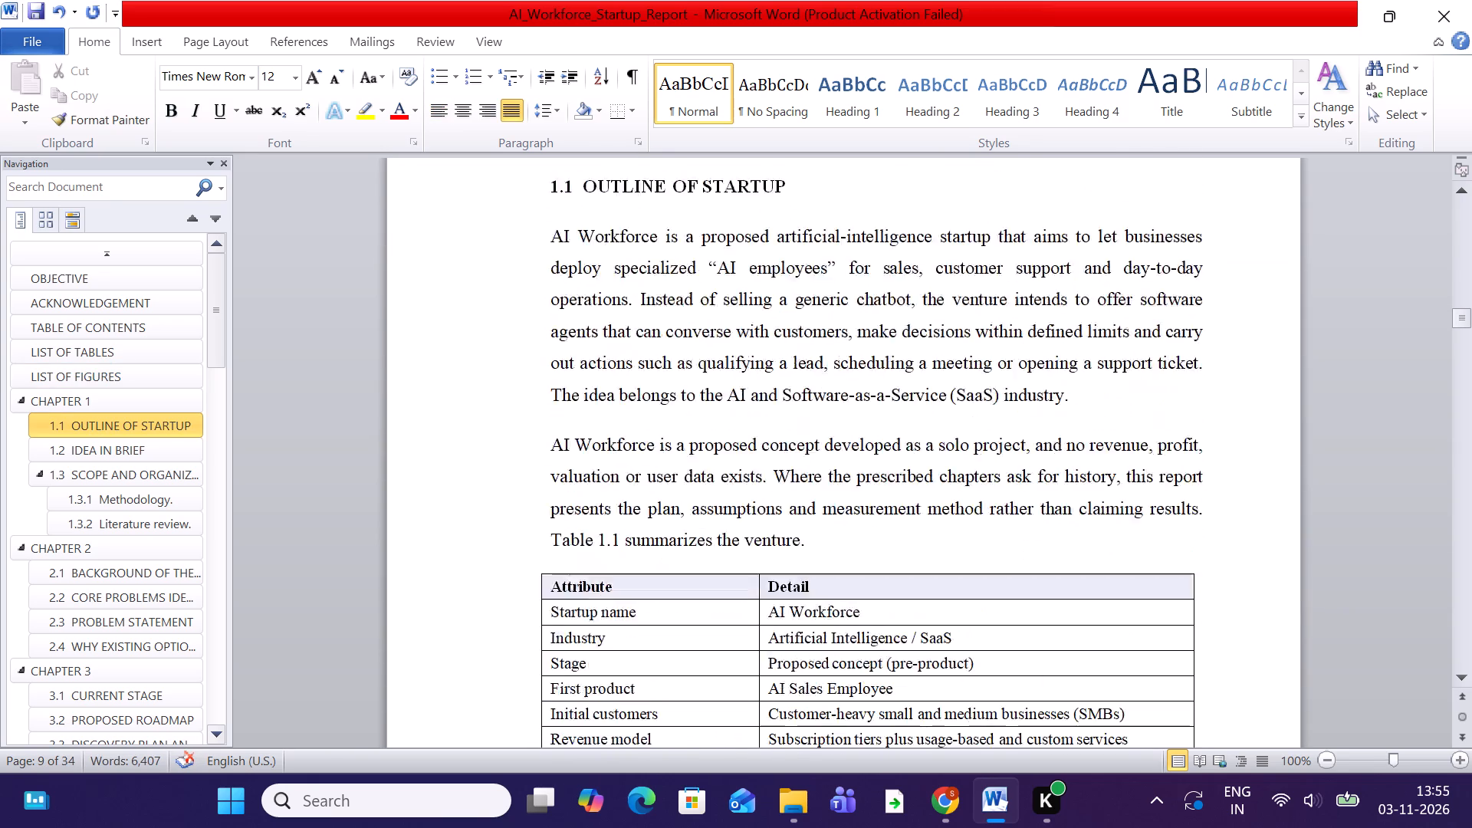
scroll(666, 623, down, 3)
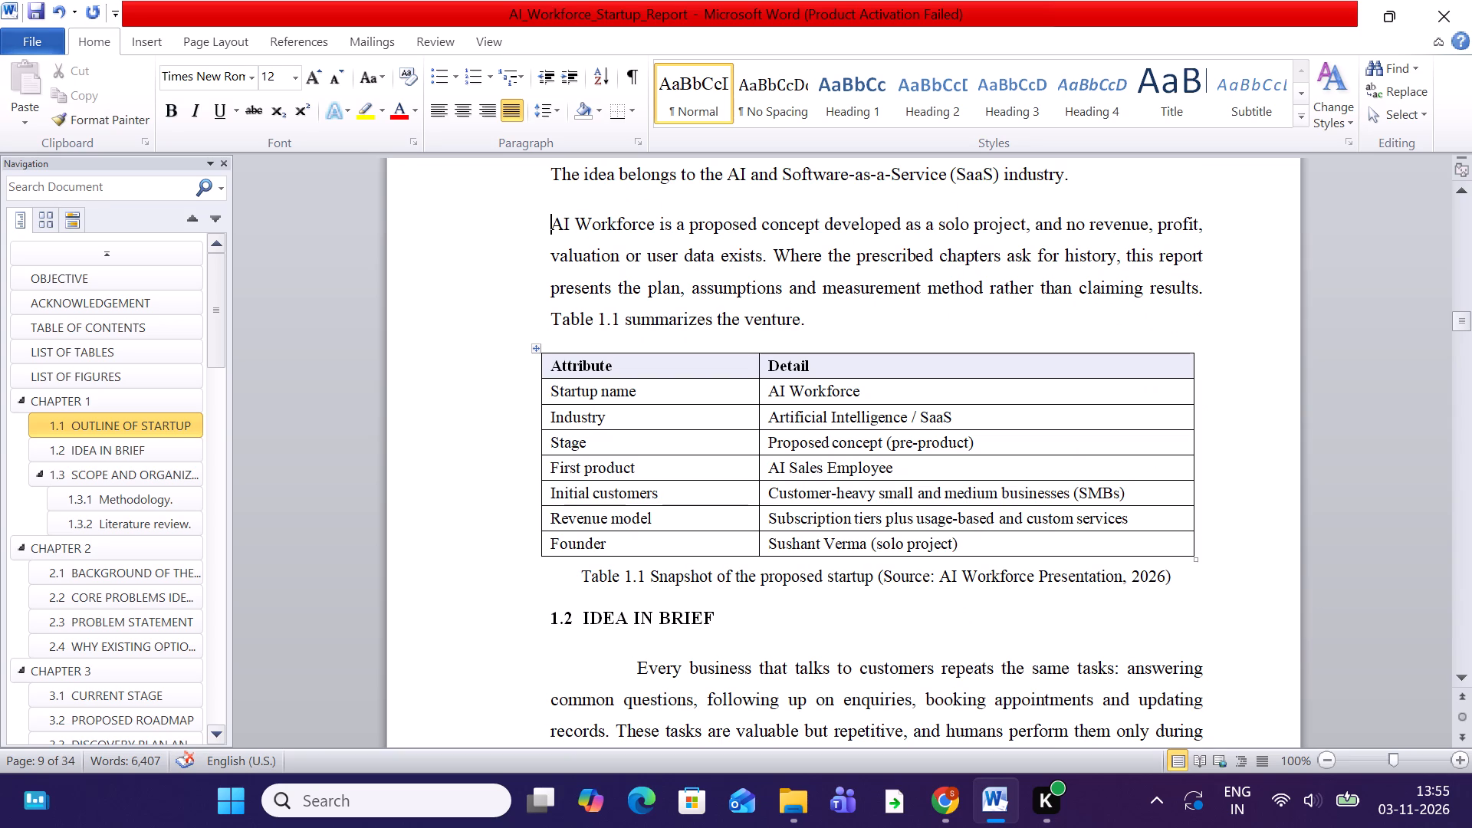
scroll(757, 570, down, 2)
click(634, 557)
key(Return)
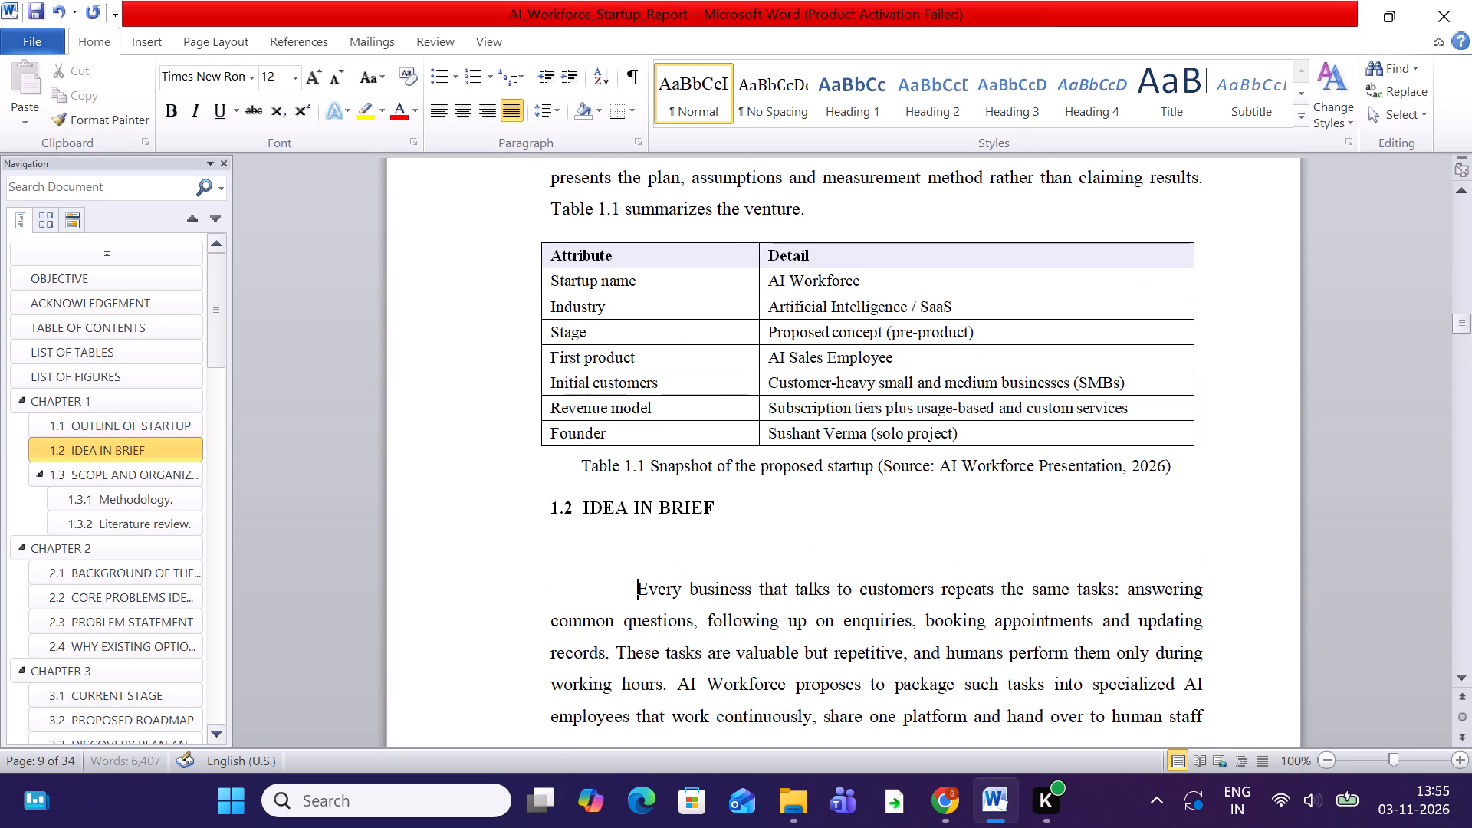
key(BackSpace)
scroll(648, 575, down, 1)
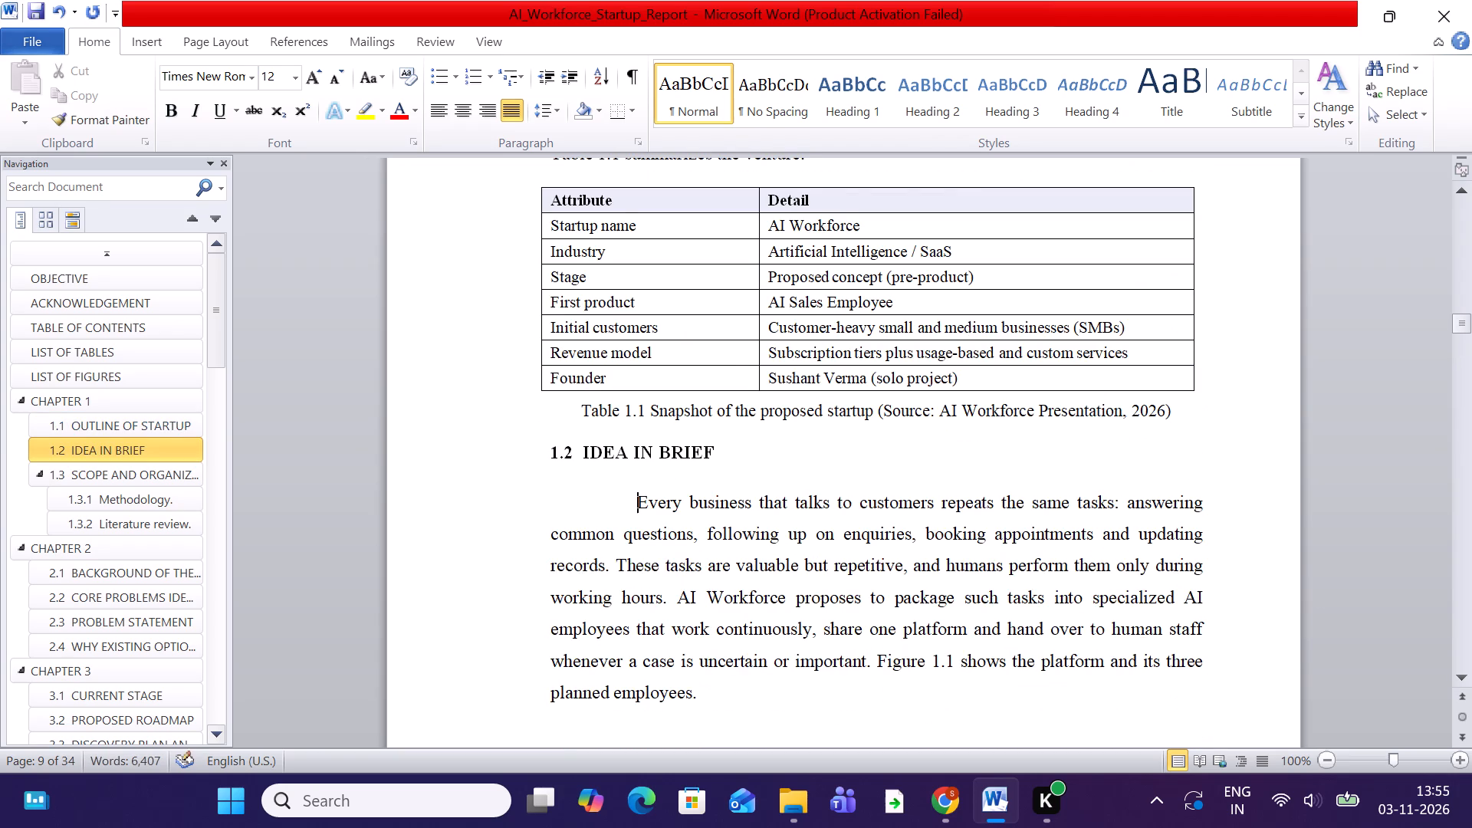
key(BackSpace)
Remove the first-line indents from the opening paragraphs under 1.3 Scope and Organization of the Report, 1.3.1 Methodology and 1.3.2 Literature review.
scroll(636, 555, down, 12)
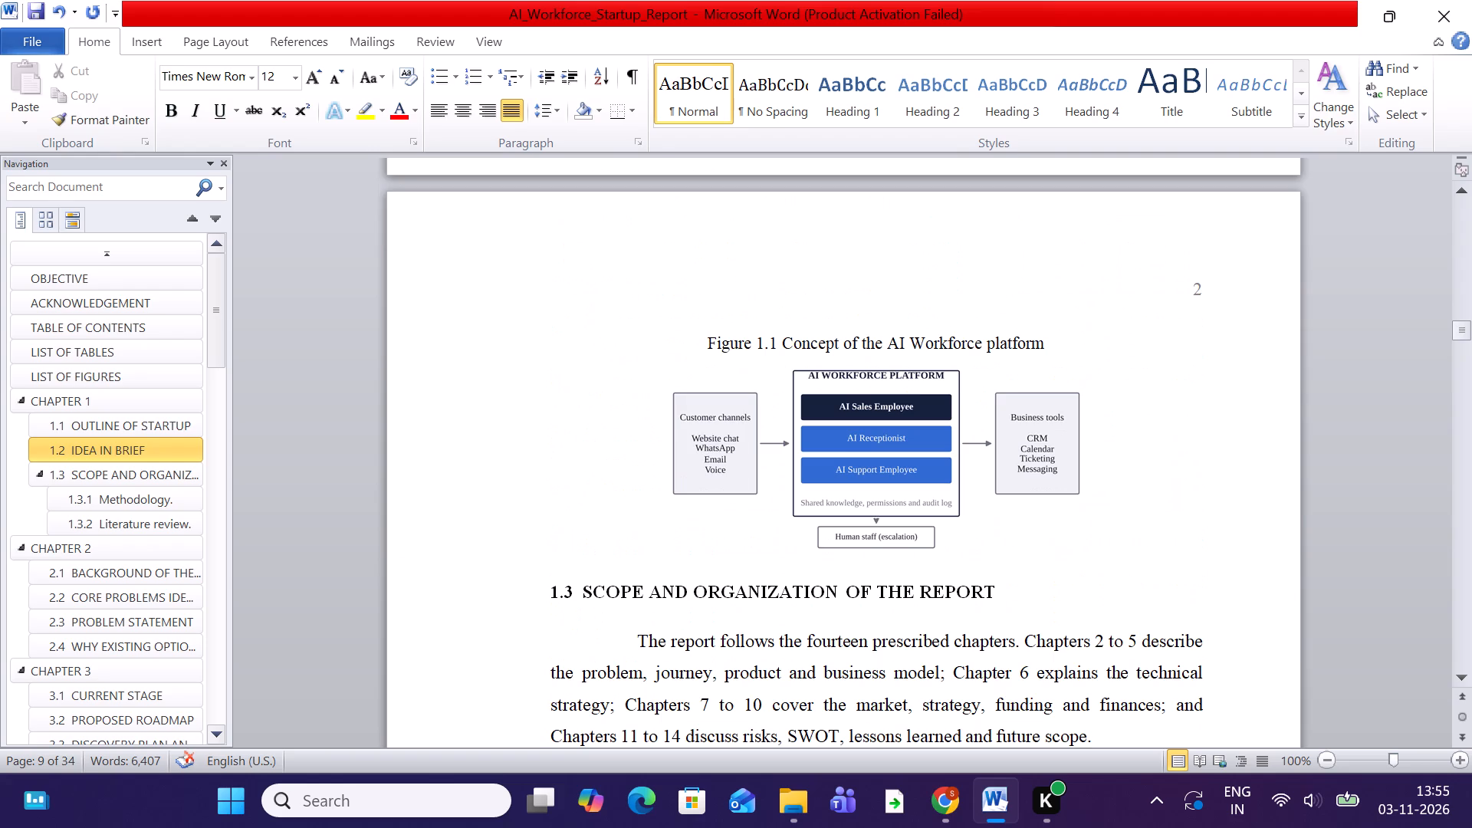
scroll(784, 511, up, 1)
scroll(784, 511, down, 2)
click(639, 593)
key(BackSpace)
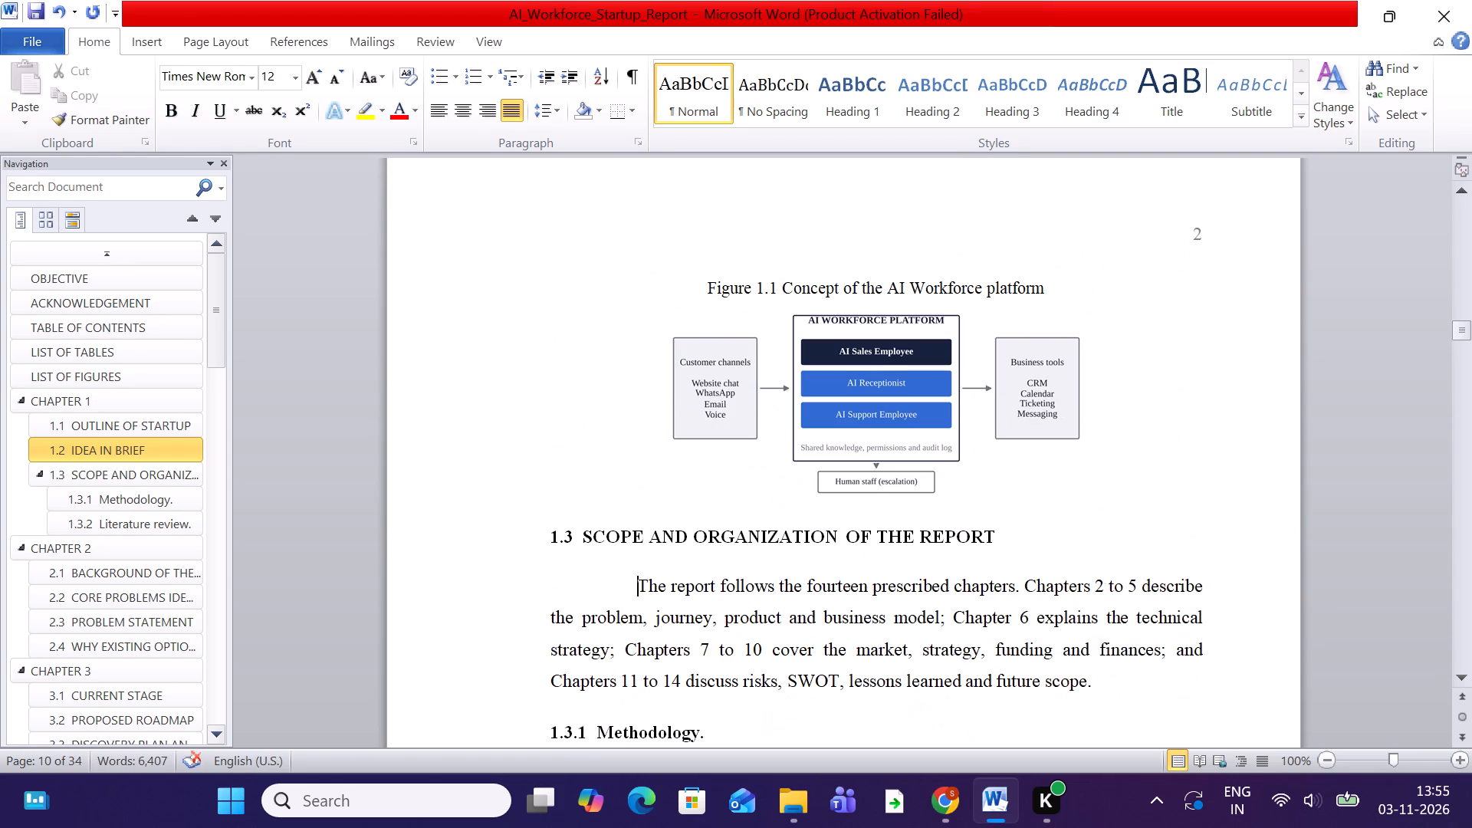
scroll(639, 593, down, 3)
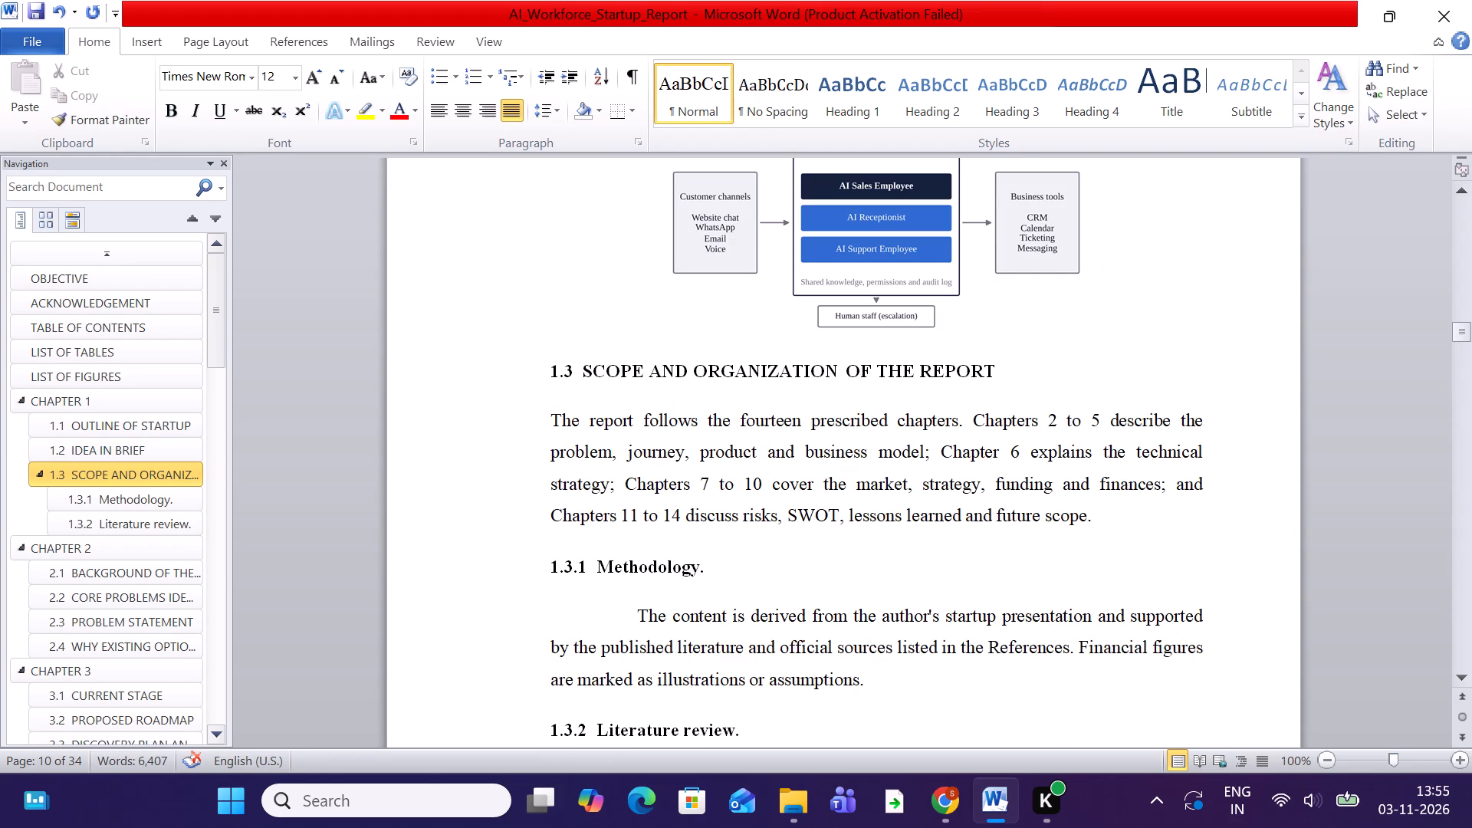
click(633, 614)
key(BackSpace)
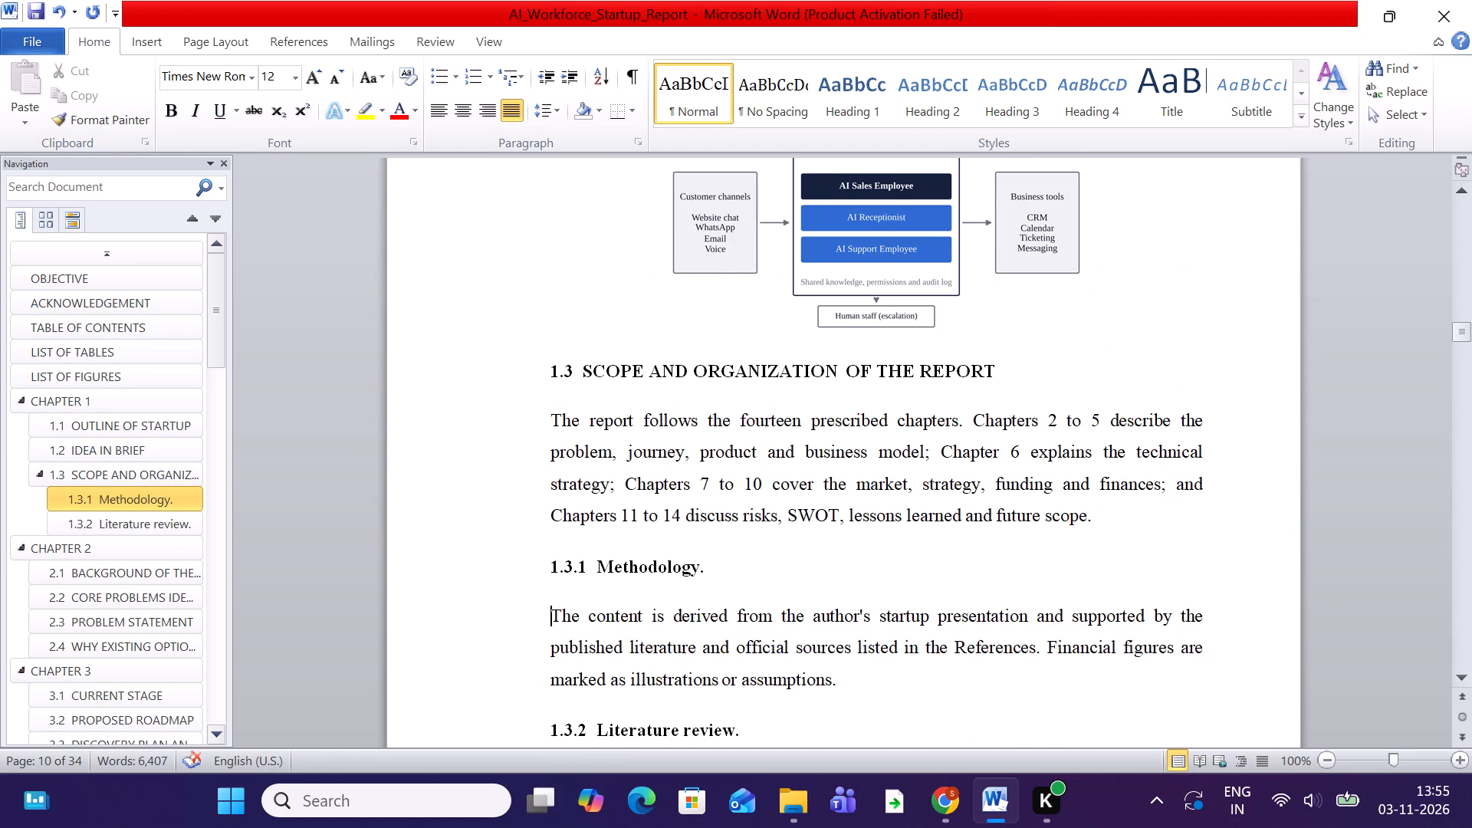
scroll(688, 602, down, 2)
click(636, 664)
key(BackSpace)
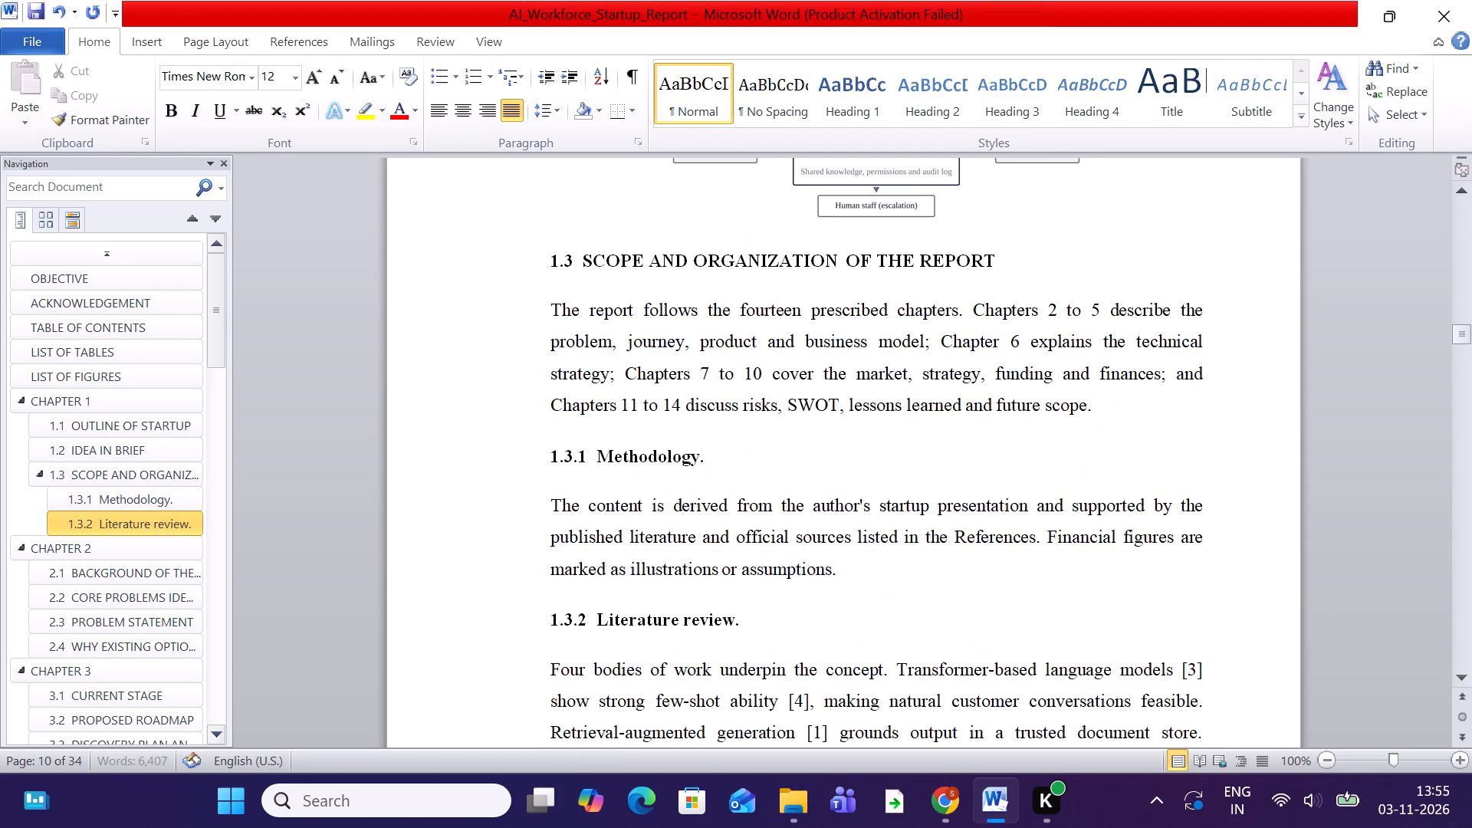
Remove the first-line indent from the paragraph under 2.1 Background of the Problem in Chapter 2.
scroll(636, 664, down, 7)
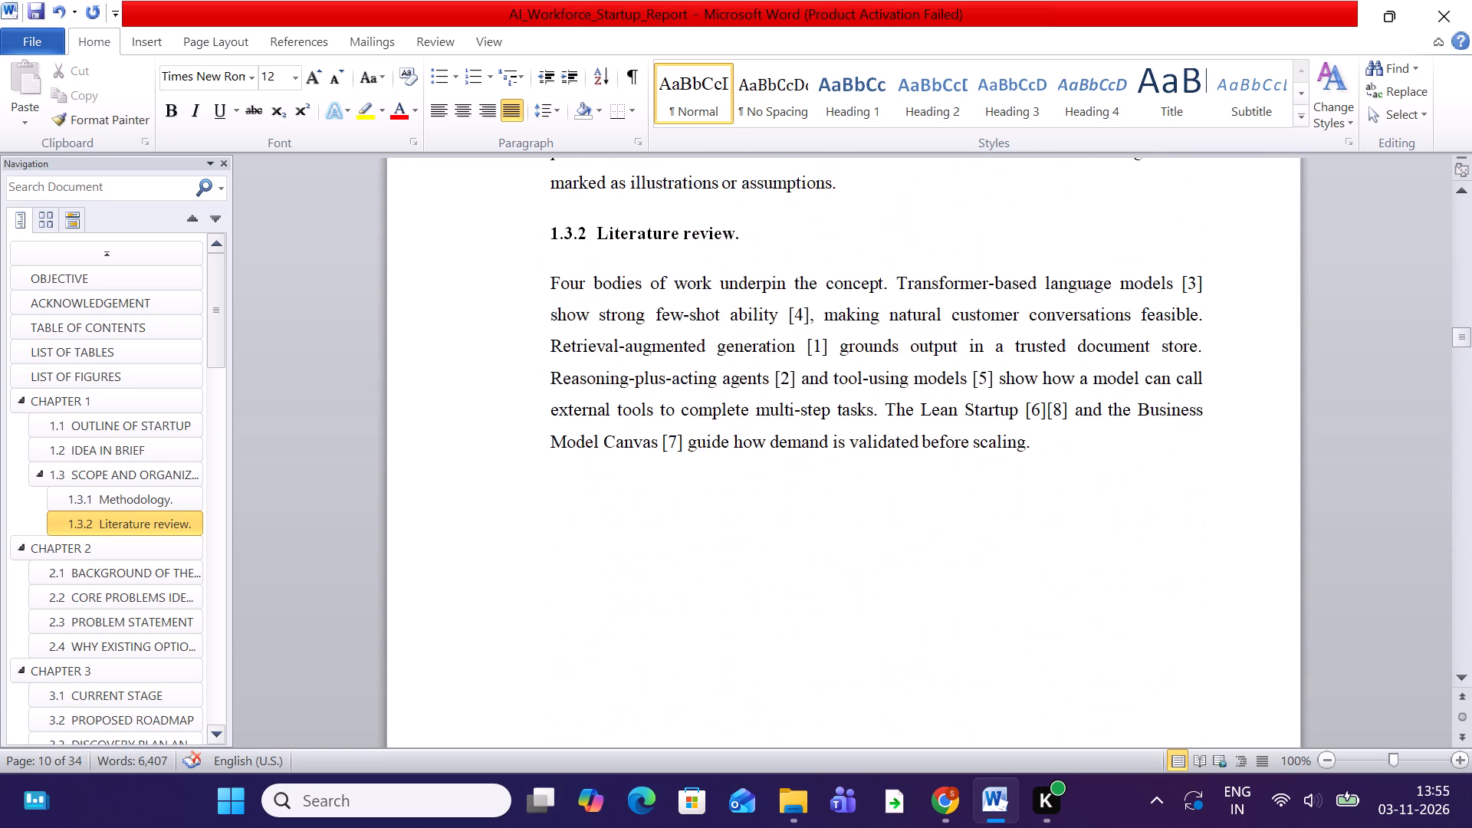
scroll(635, 664, down, 15)
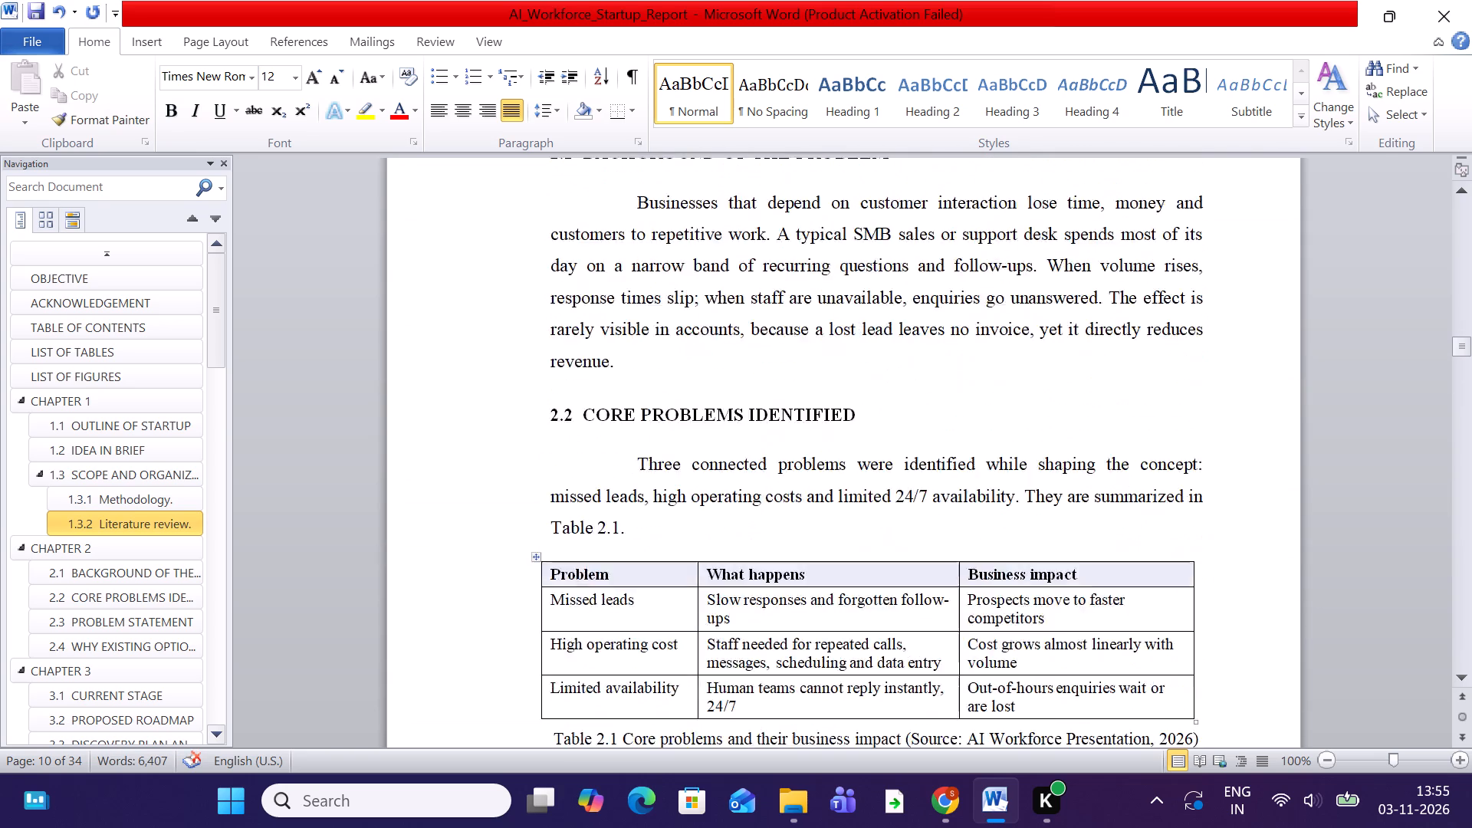
scroll(636, 661, down, 2)
scroll(636, 661, up, 20)
scroll(636, 661, up, 11)
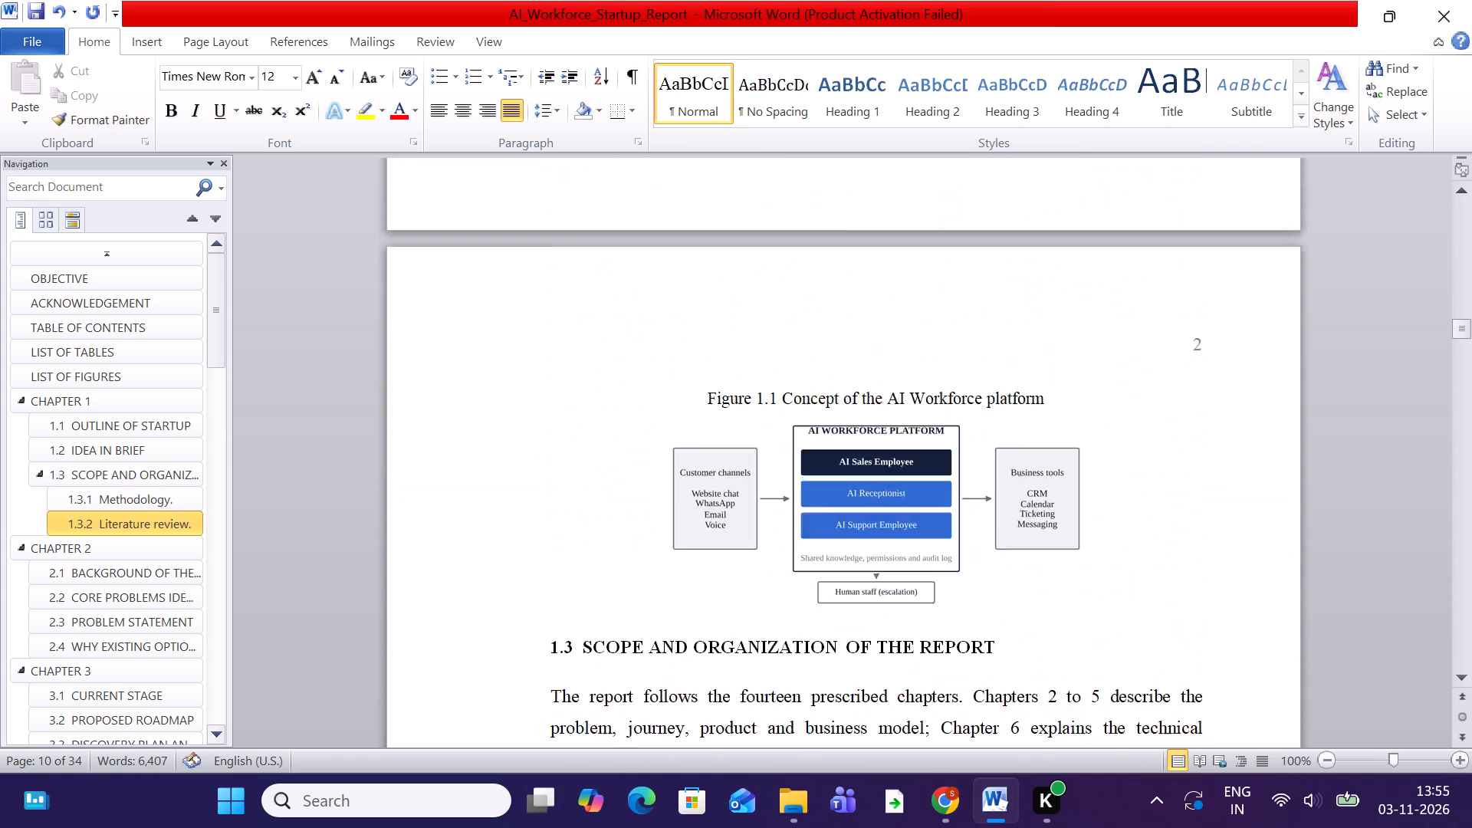
scroll(636, 660, down, 20)
scroll(636, 660, down, 2)
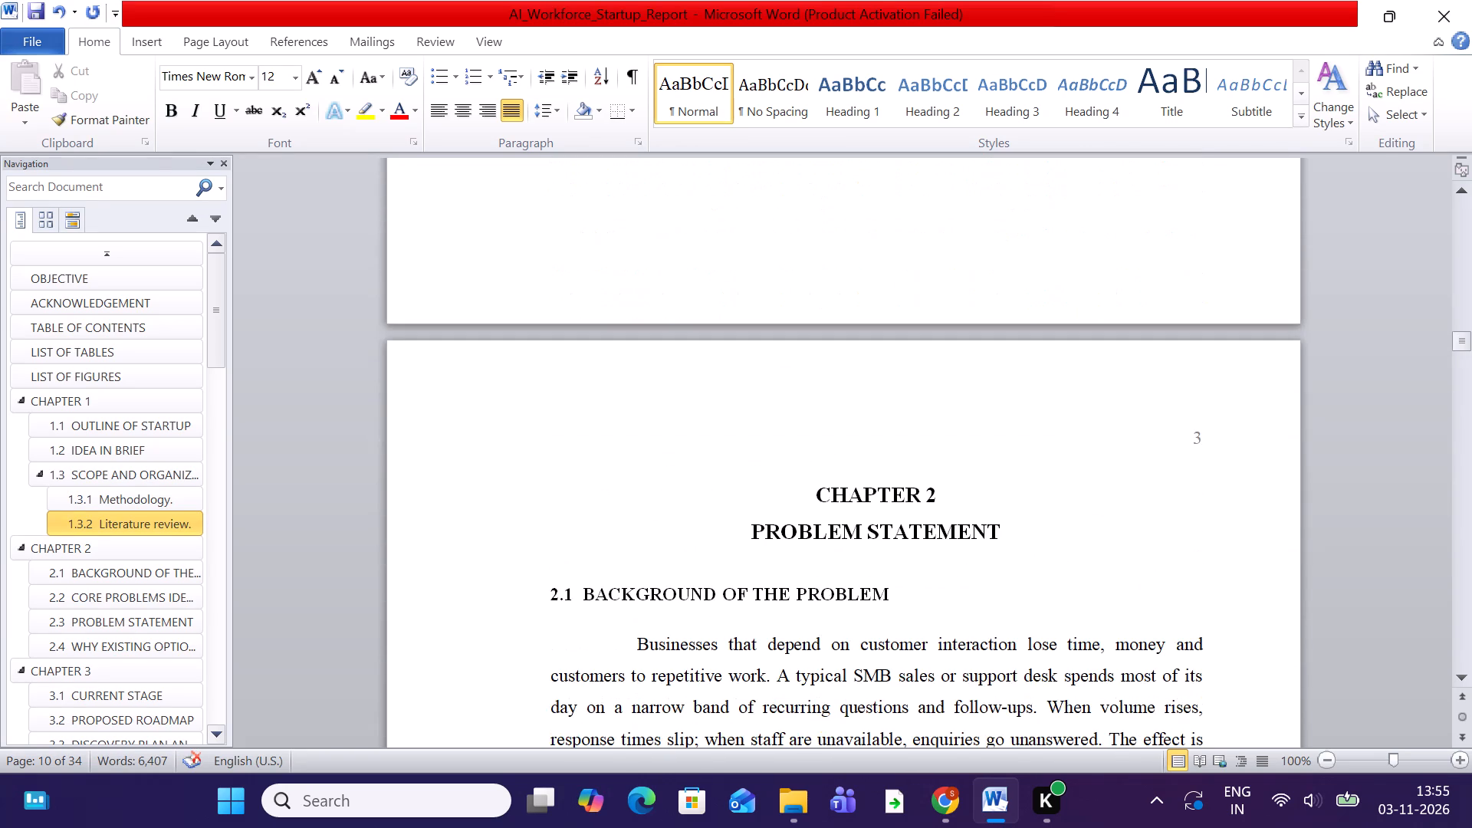
click(631, 644)
key(BackSpace)
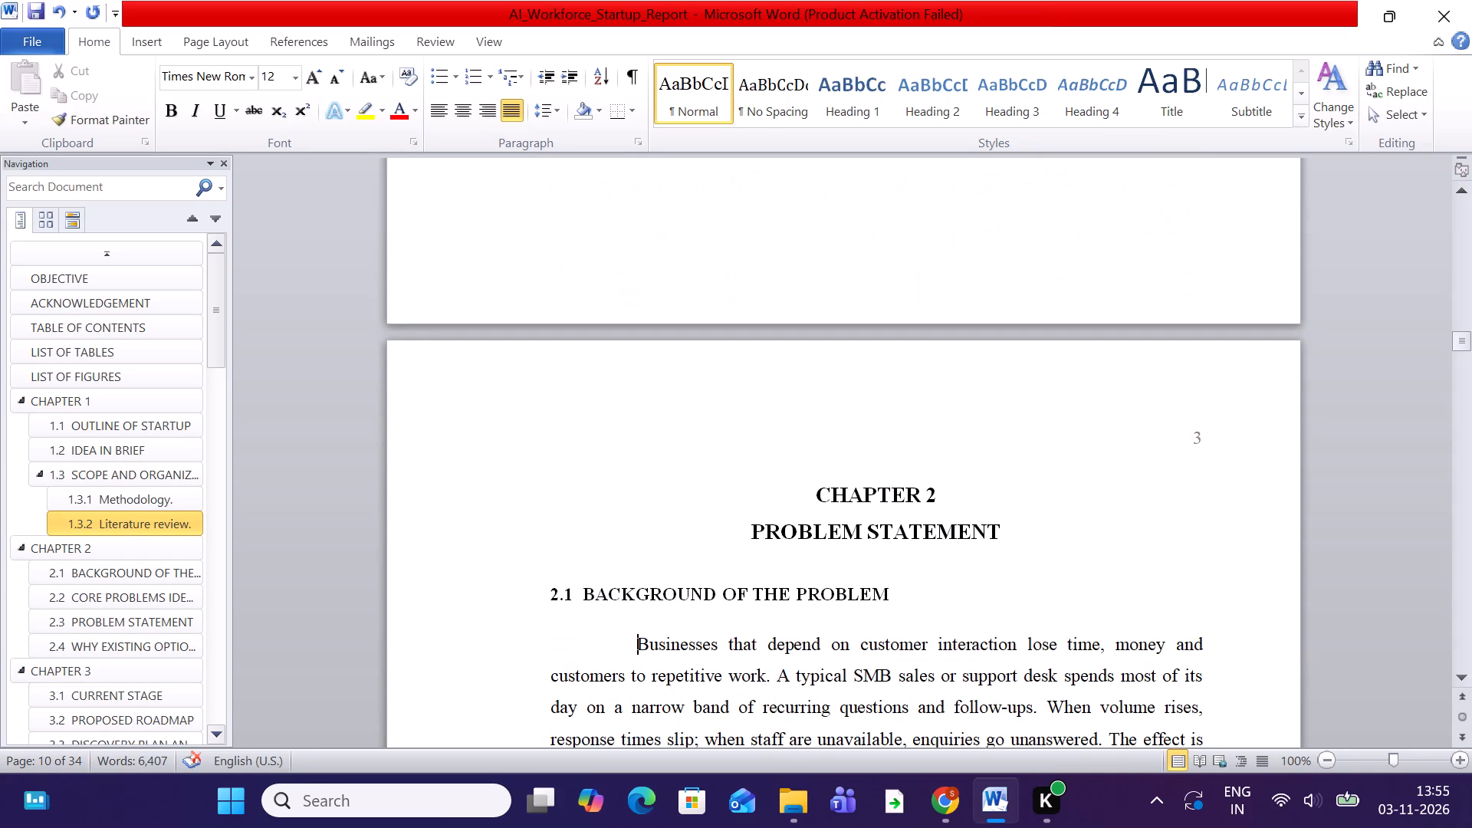
Remove the first-line indents from the three body paragraphs under 2.2 Core Problems Identified, including the two after Table 2.1.
scroll(631, 644, down, 4)
click(636, 652)
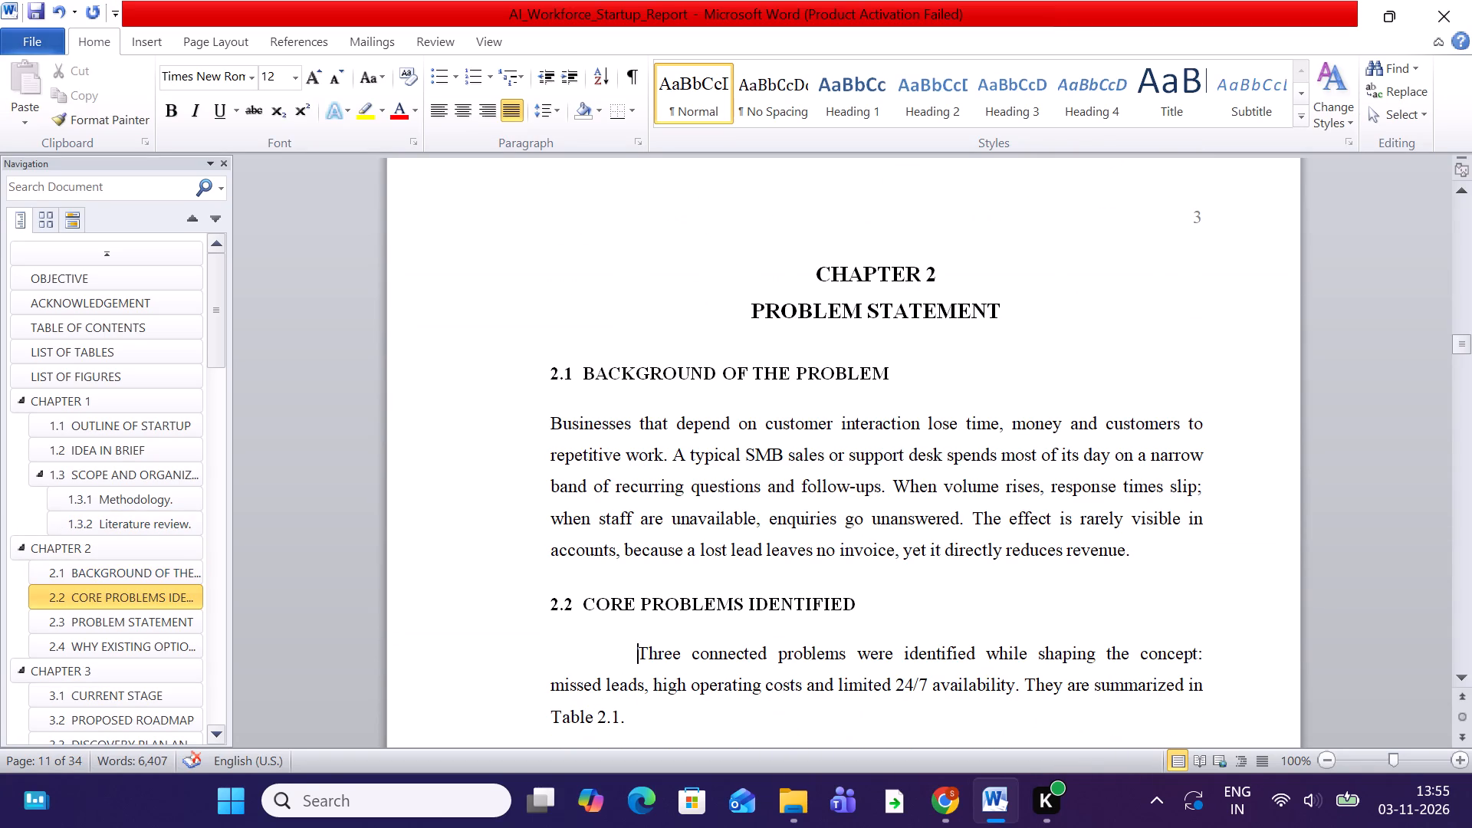
key(BackSpace)
scroll(636, 652, down, 8)
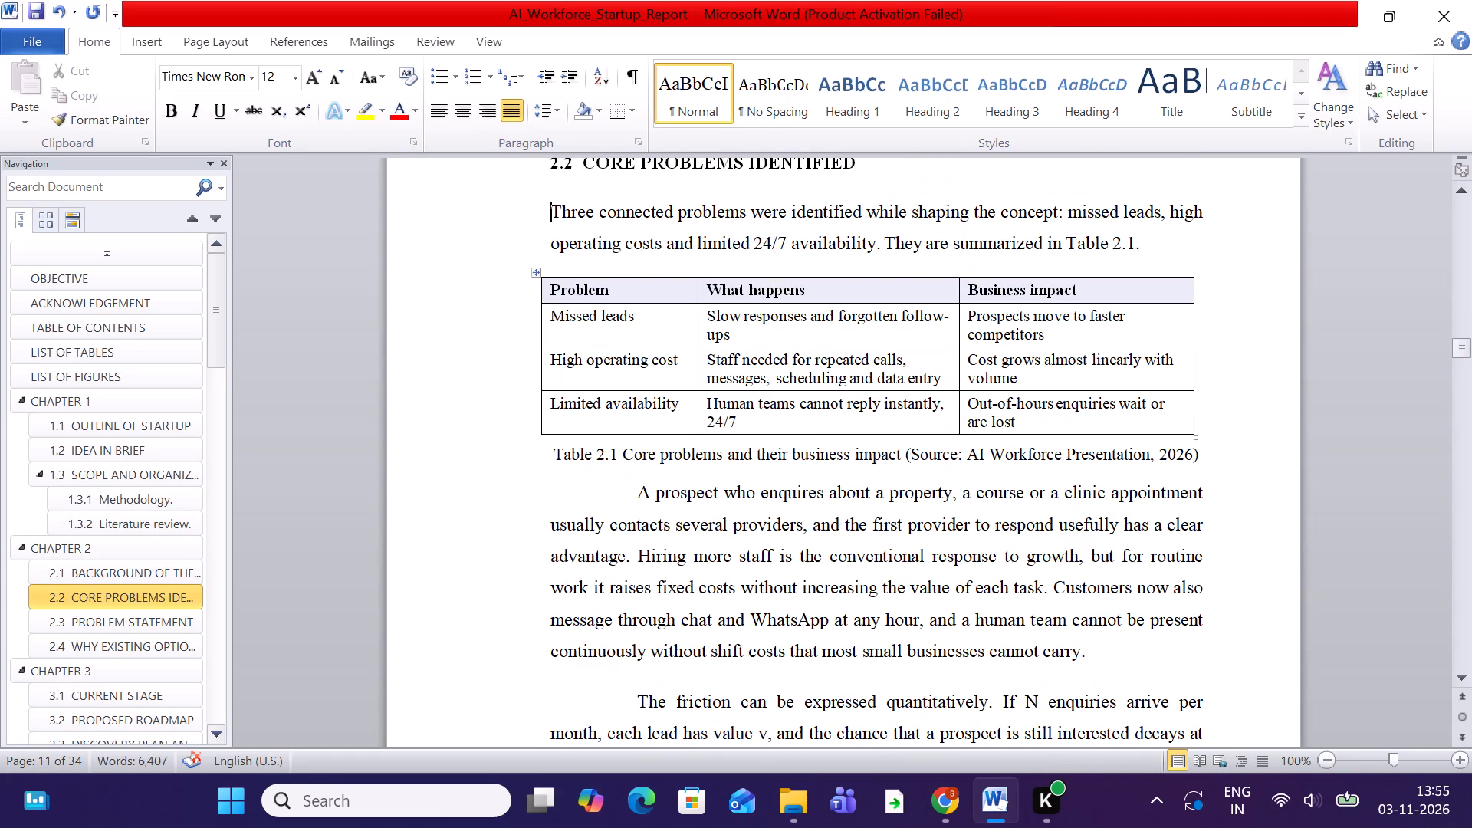
click(639, 485)
key(BackSpace)
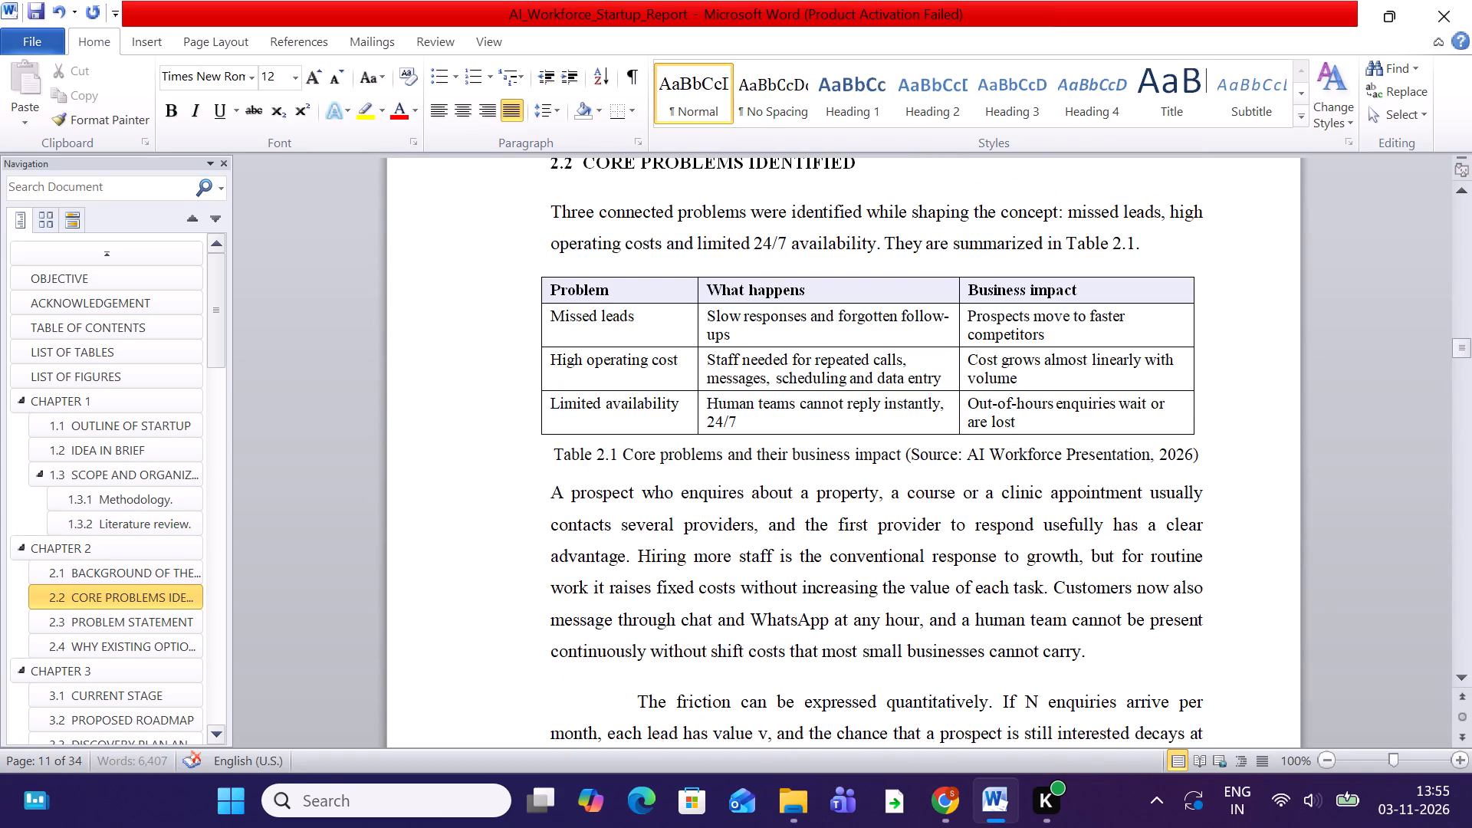
click(636, 706)
key(BackSpace)
Remove the first-line indents from the paragraphs under 2.3 Problem Statement and 2.4 Why Existing Options Fall Short.
scroll(636, 705, down, 3)
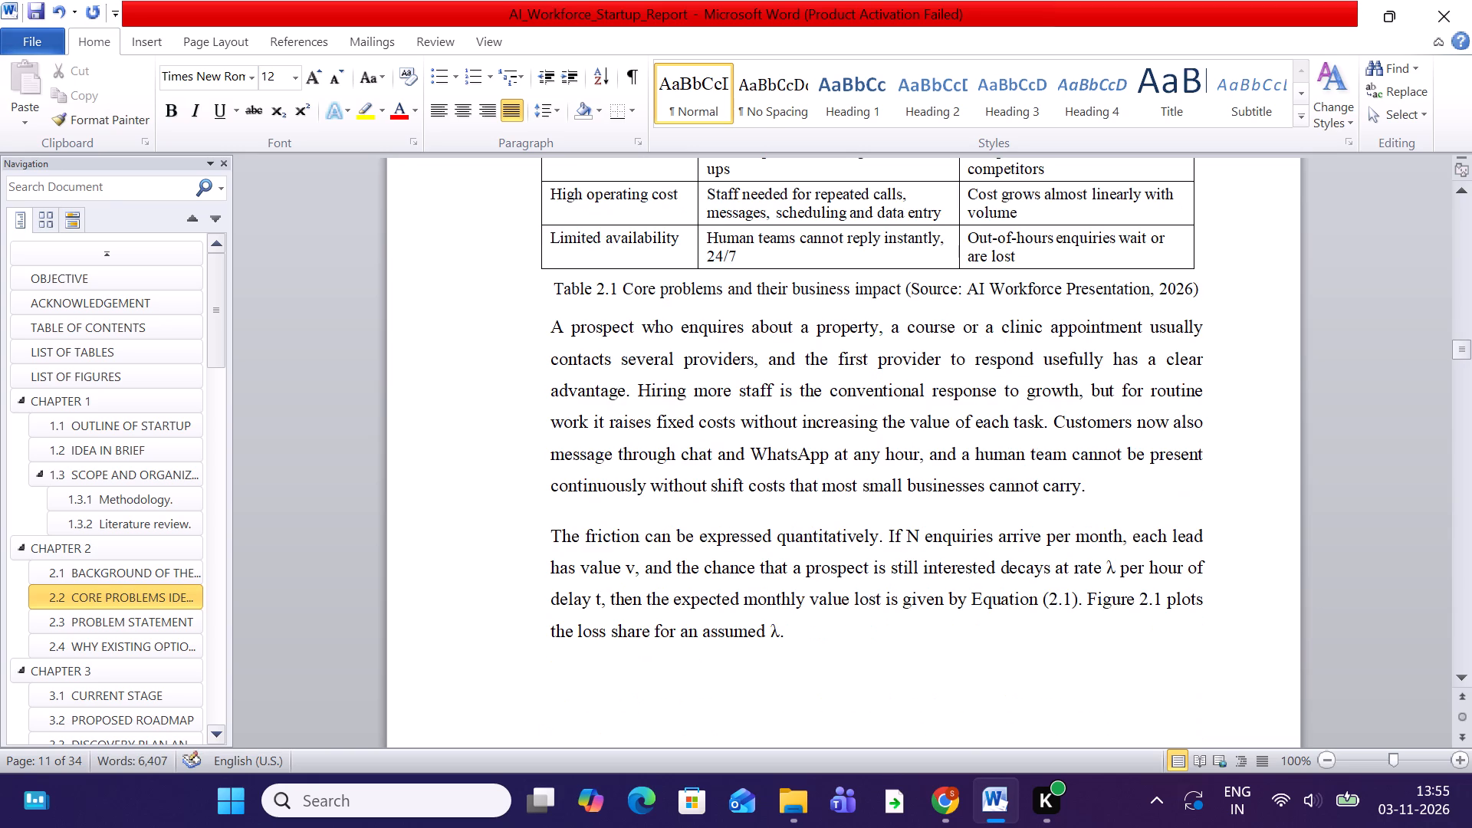
scroll(595, 556, down, 13)
scroll(709, 492, up, 2)
scroll(709, 492, down, 7)
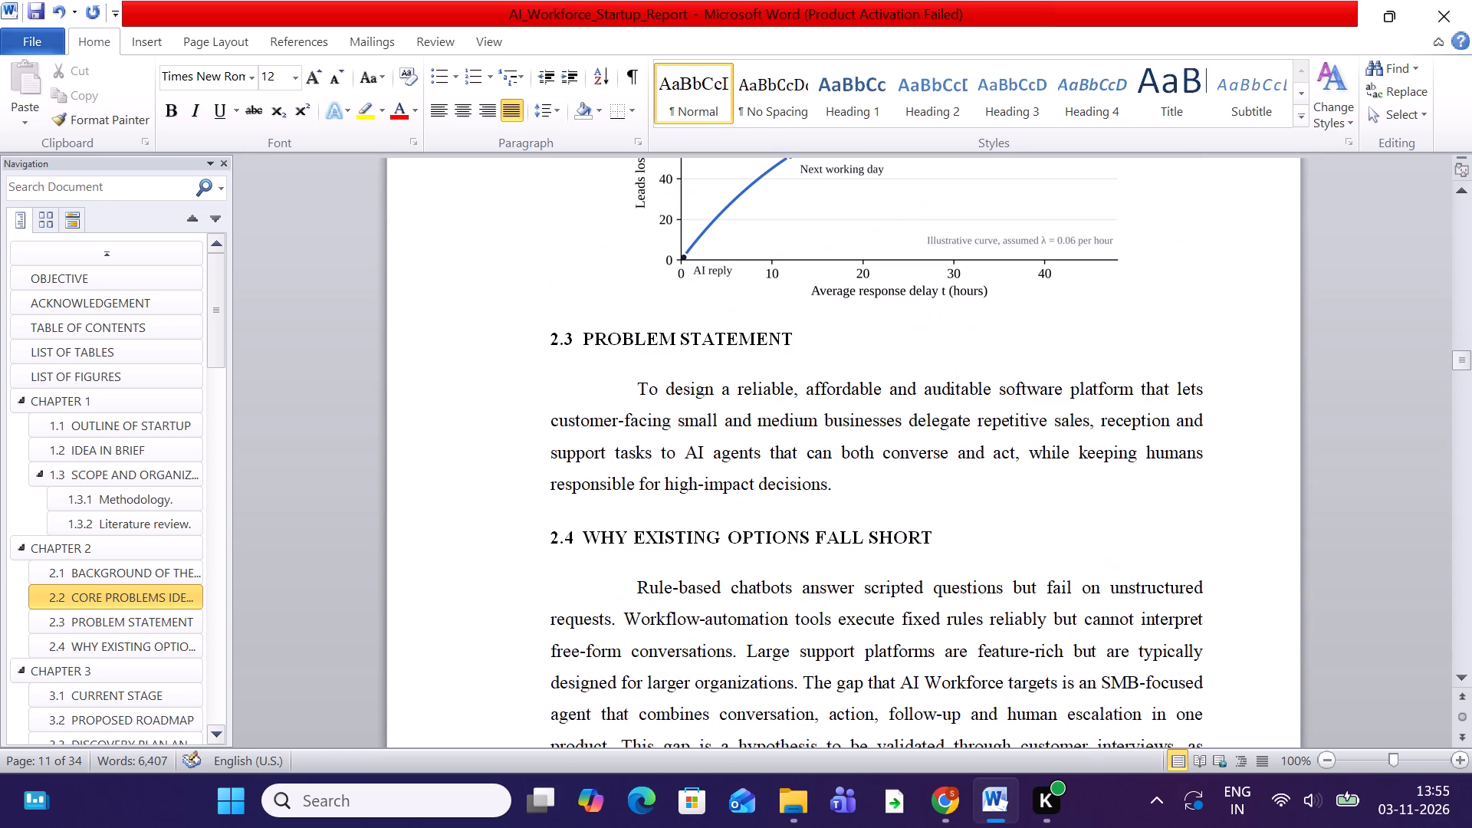
click(638, 383)
key(BackSpace)
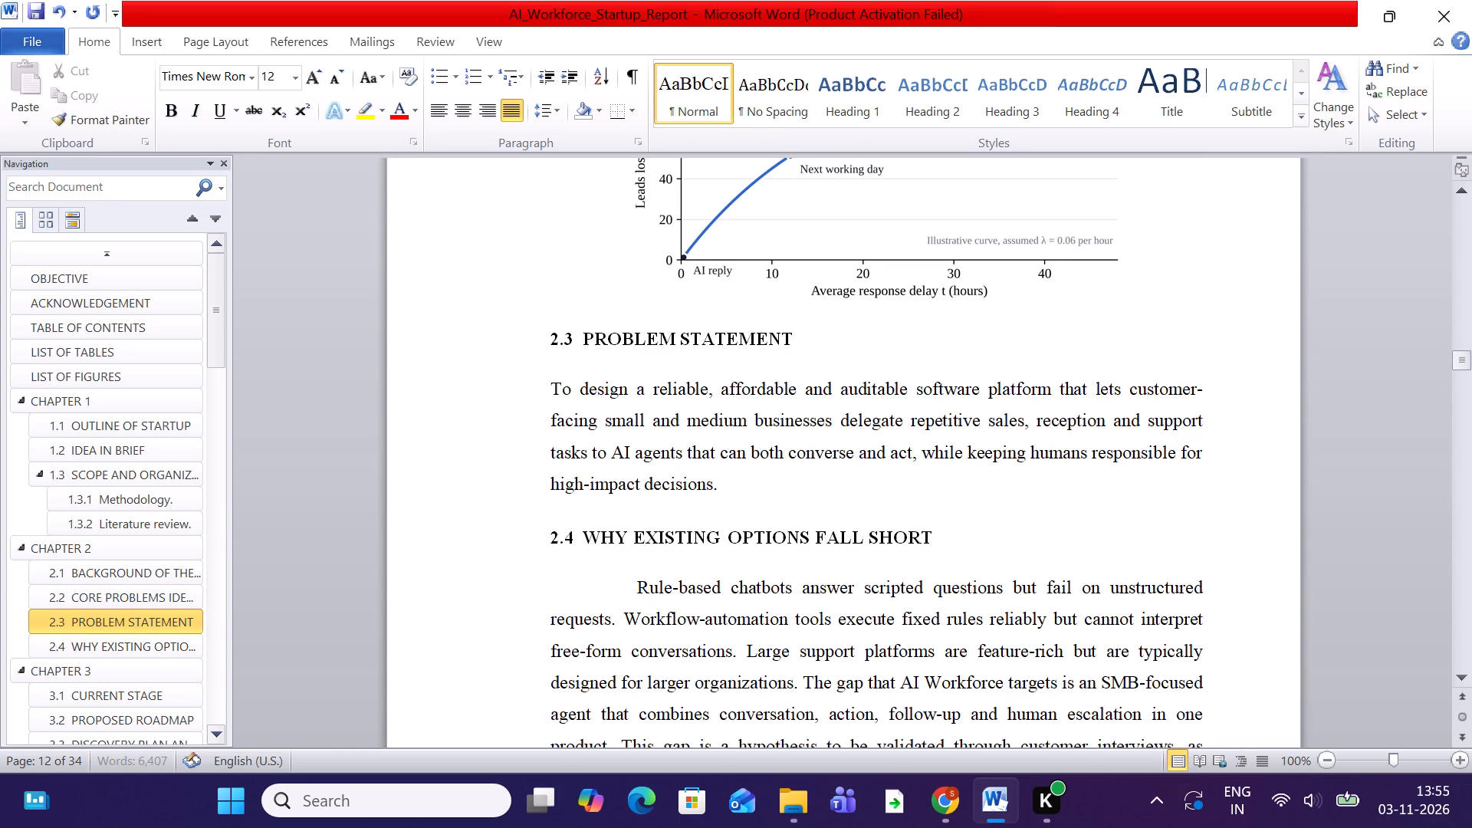
click(634, 584)
key(BackSpace)
Remove the first-line indents from the paragraphs under 3.1 Current Stage and 3.2 Proposed Roadmap in Chapter 3.
scroll(634, 589, down, 2)
scroll(687, 677, down, 2)
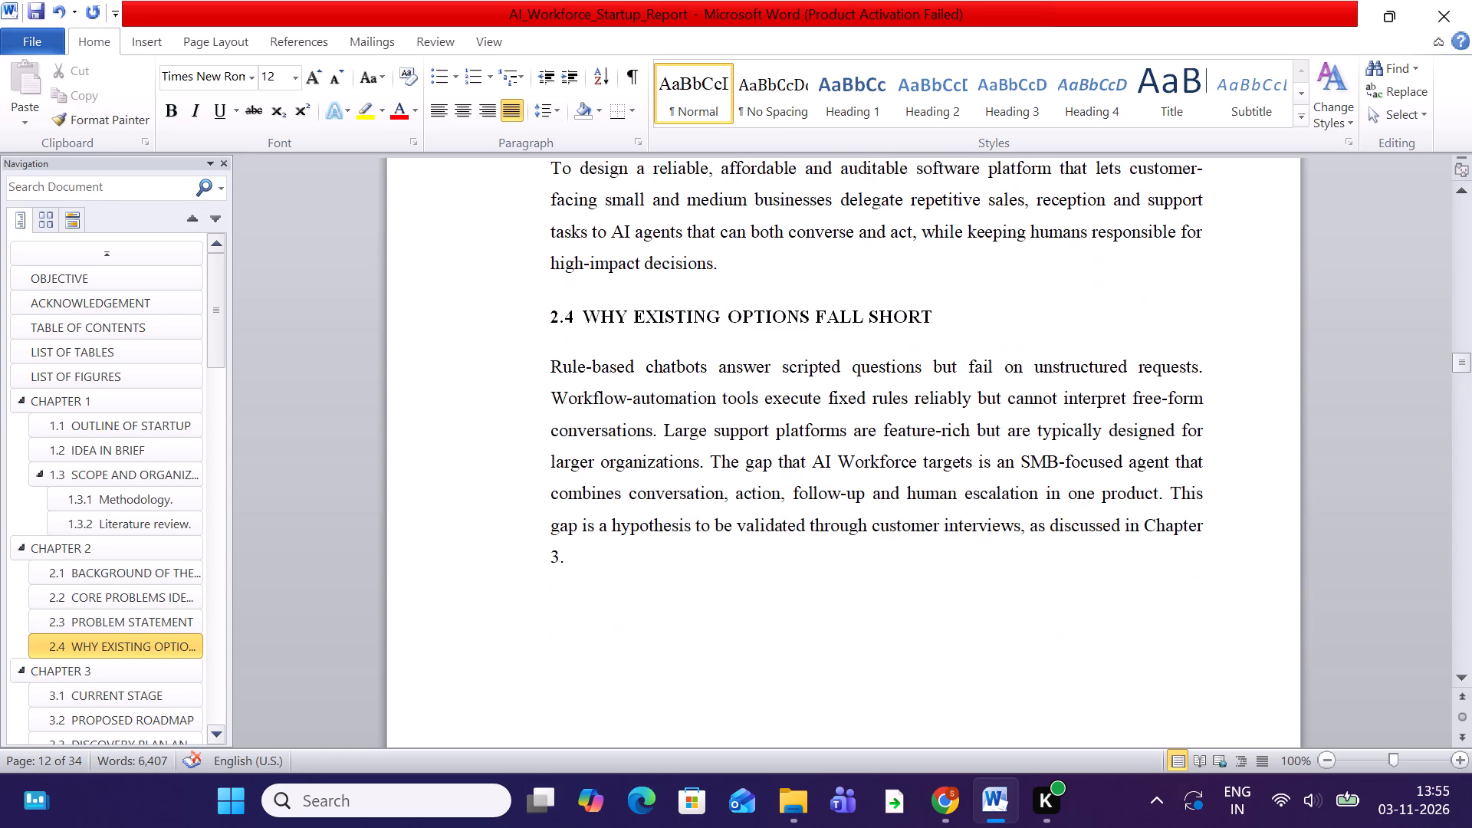
scroll(705, 659, down, 10)
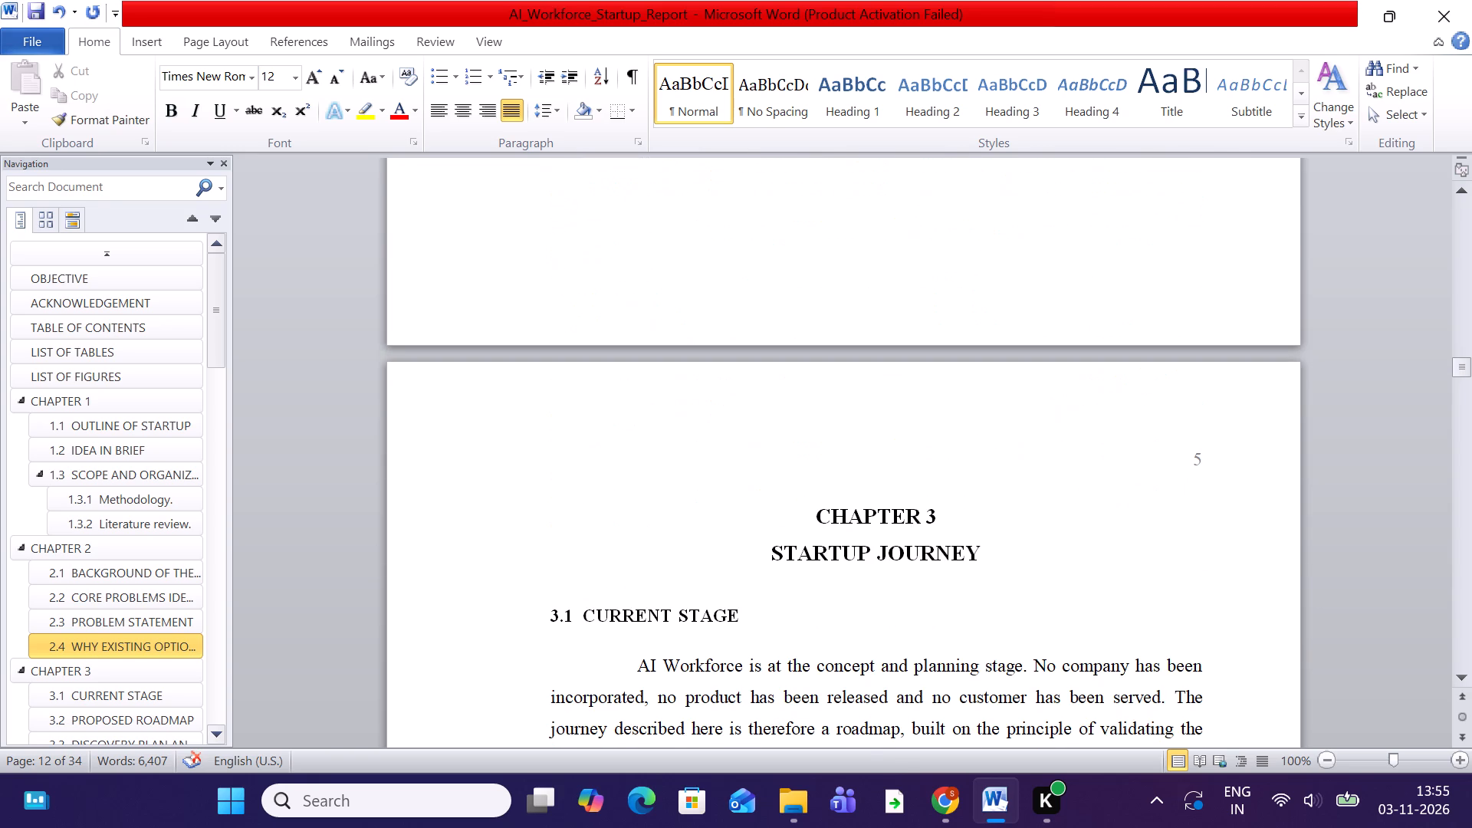
click(635, 675)
key(BackSpace)
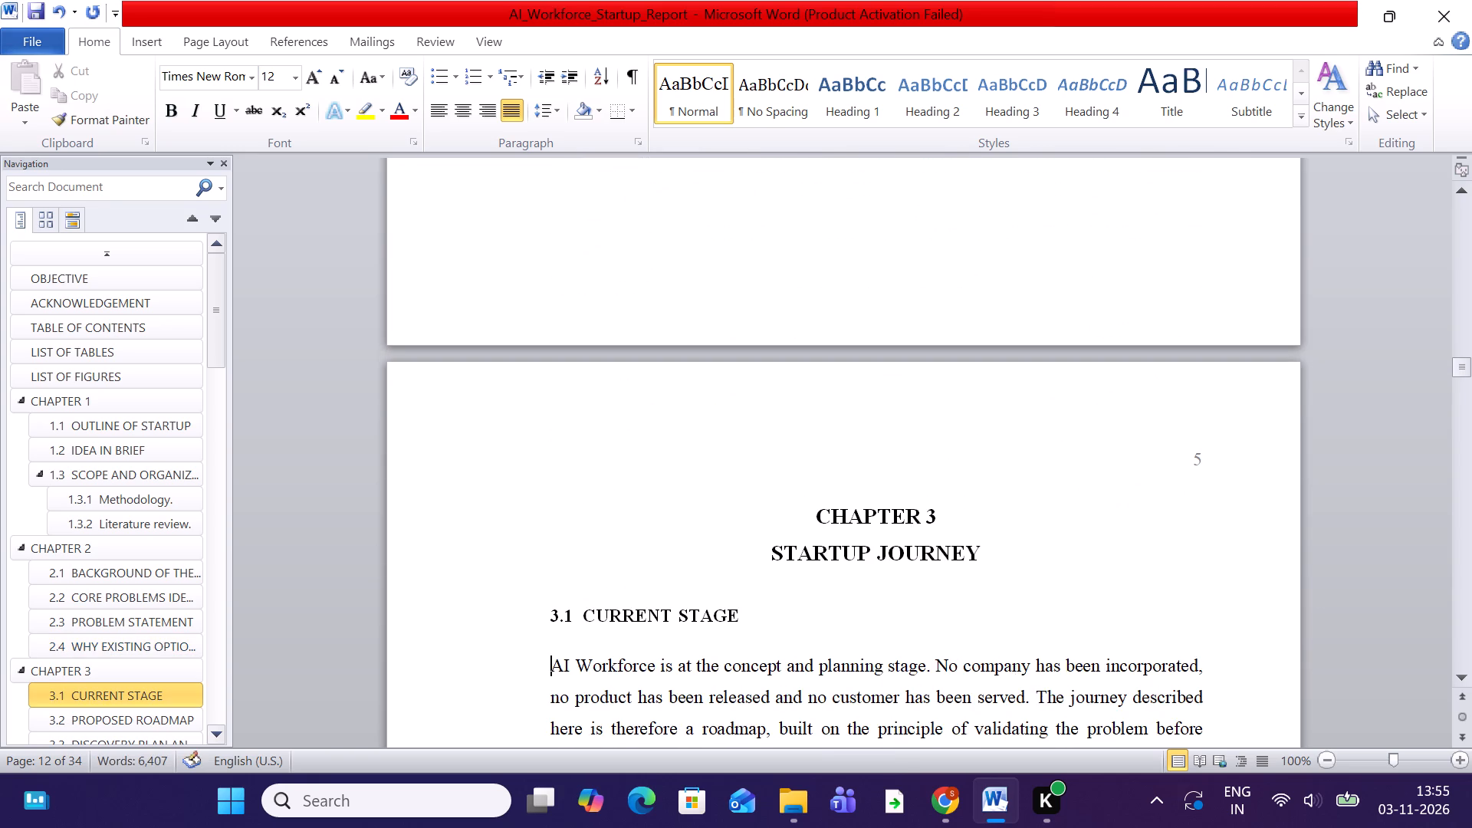
scroll(635, 670, down, 6)
click(633, 542)
key(BackSpace)
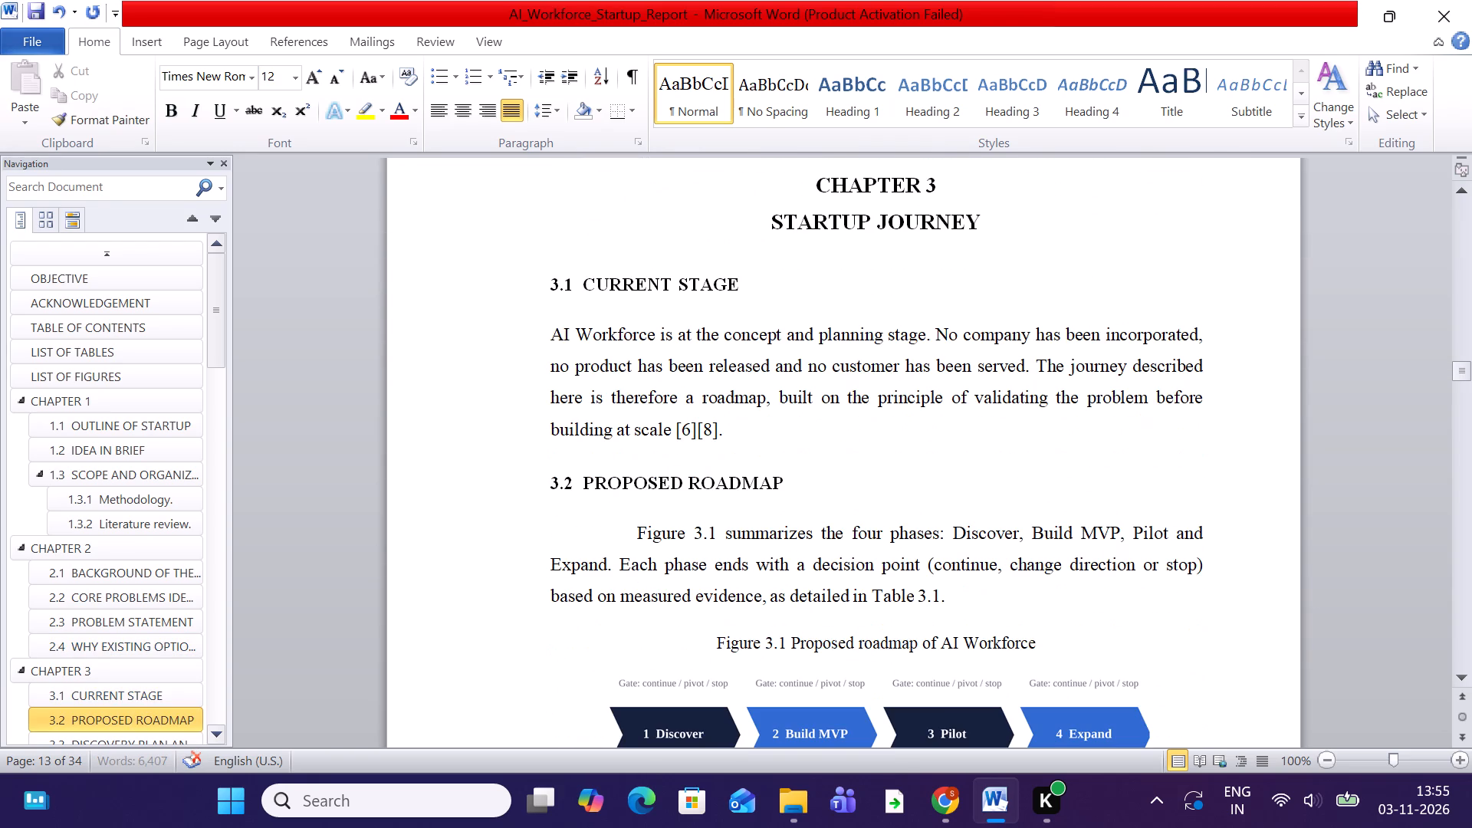
Remove the first-line indents from the paragraphs under 3.3 Discovery Plan and Interview Strategy, 3.4 Team and Resources and 3.5 Next Milestones.
scroll(636, 530, down, 19)
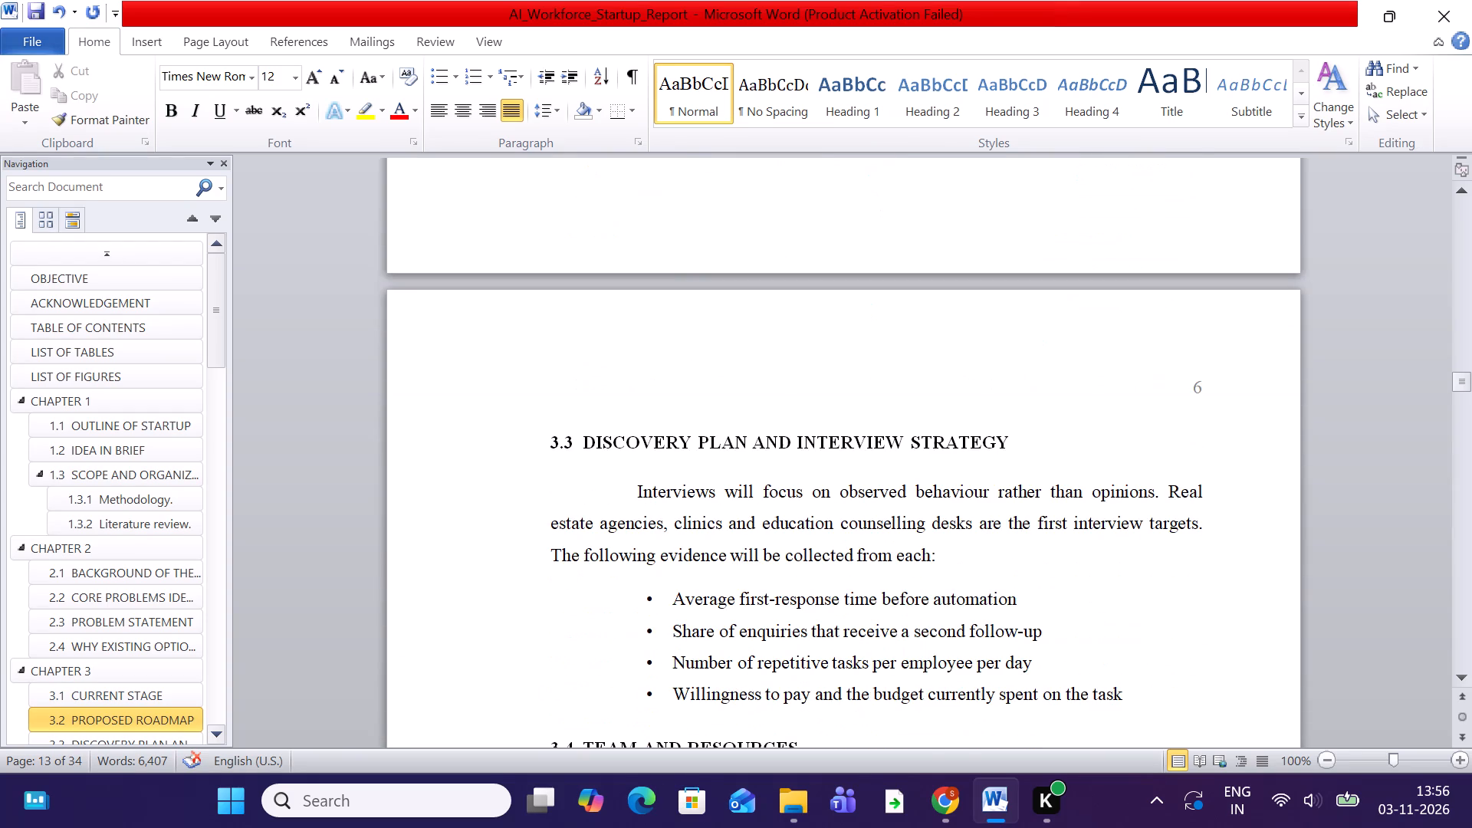
click(632, 490)
key(BackSpace)
scroll(632, 495, down, 4)
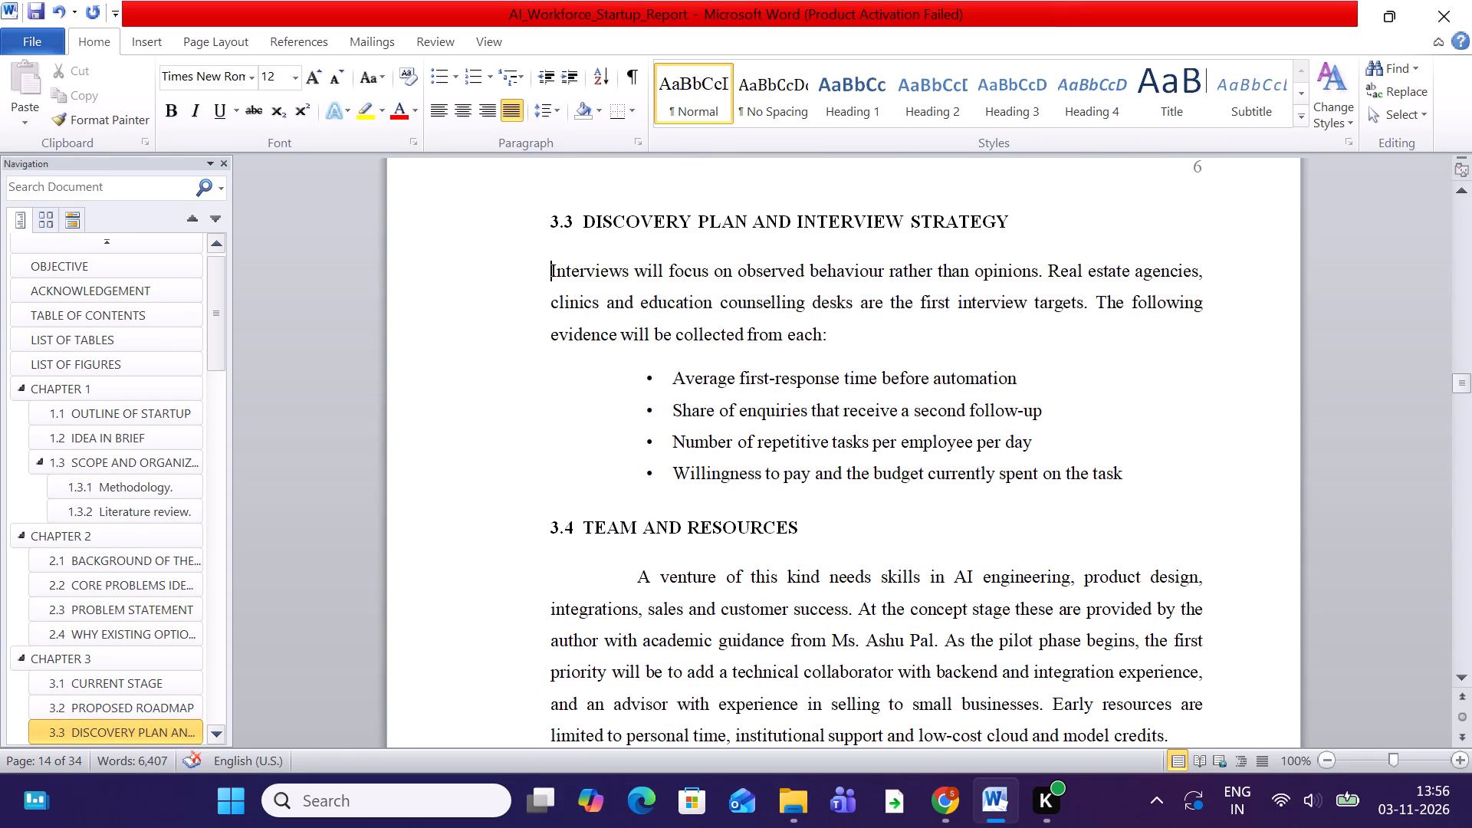
click(636, 573)
key(BackSpace)
scroll(636, 577, down, 4)
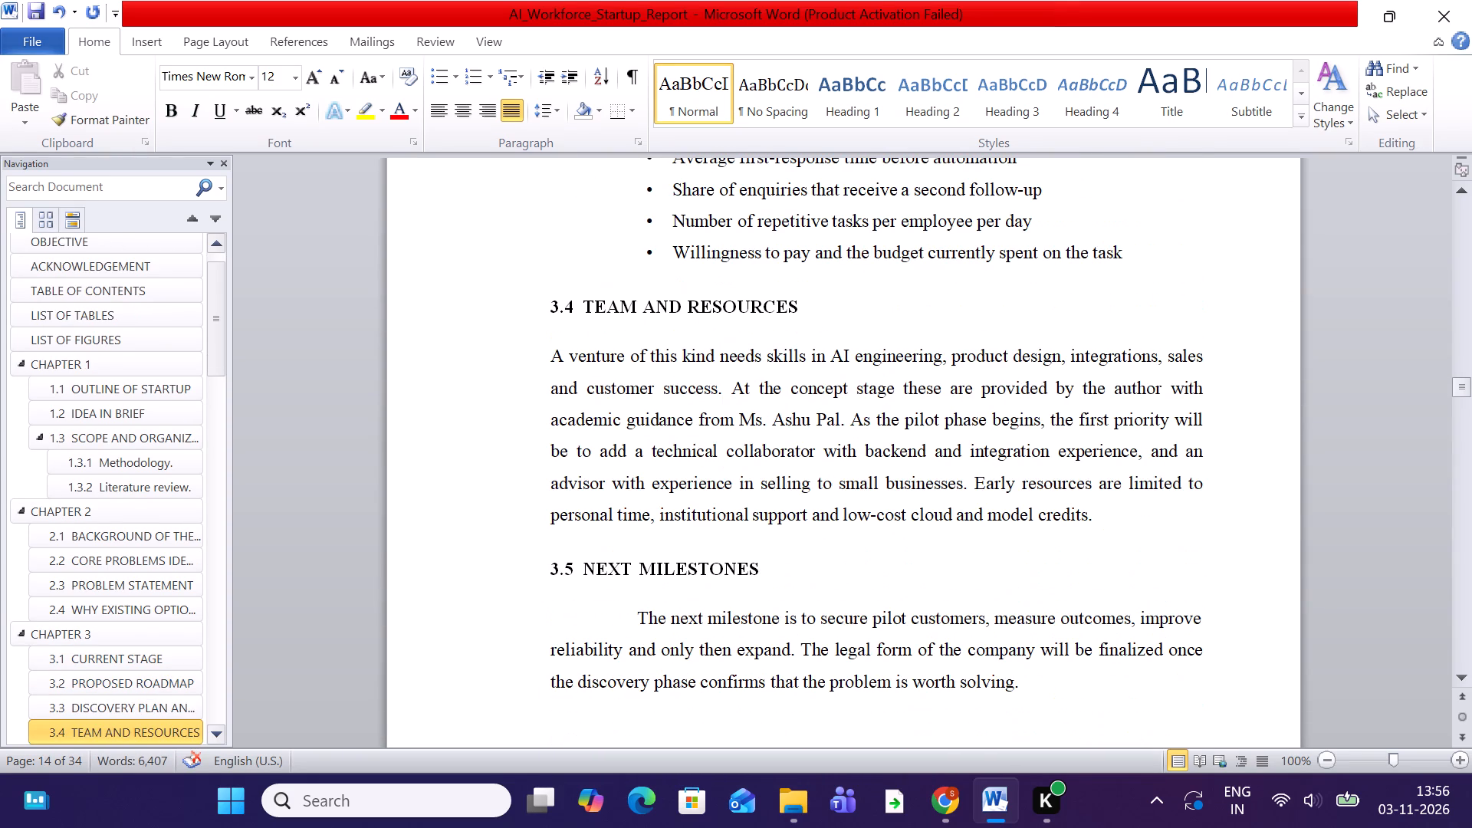
click(642, 614)
key(BackSpace)
Remove the first-line indents from the 4.1 Product Vision paragraph and both body paragraphs under 4.2 First Product in Chapter 4.
scroll(642, 614, down, 12)
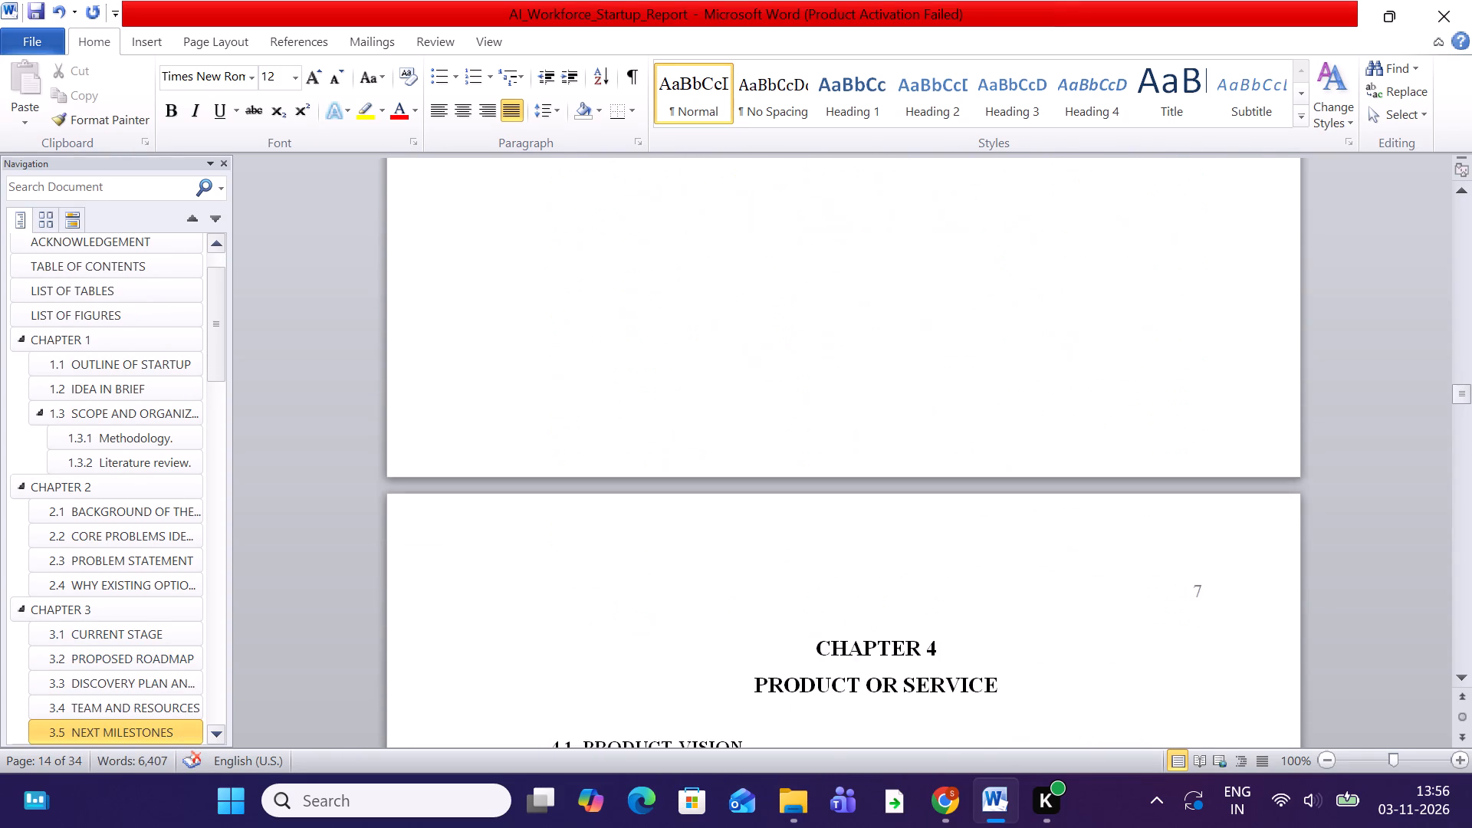
scroll(704, 667, down, 4)
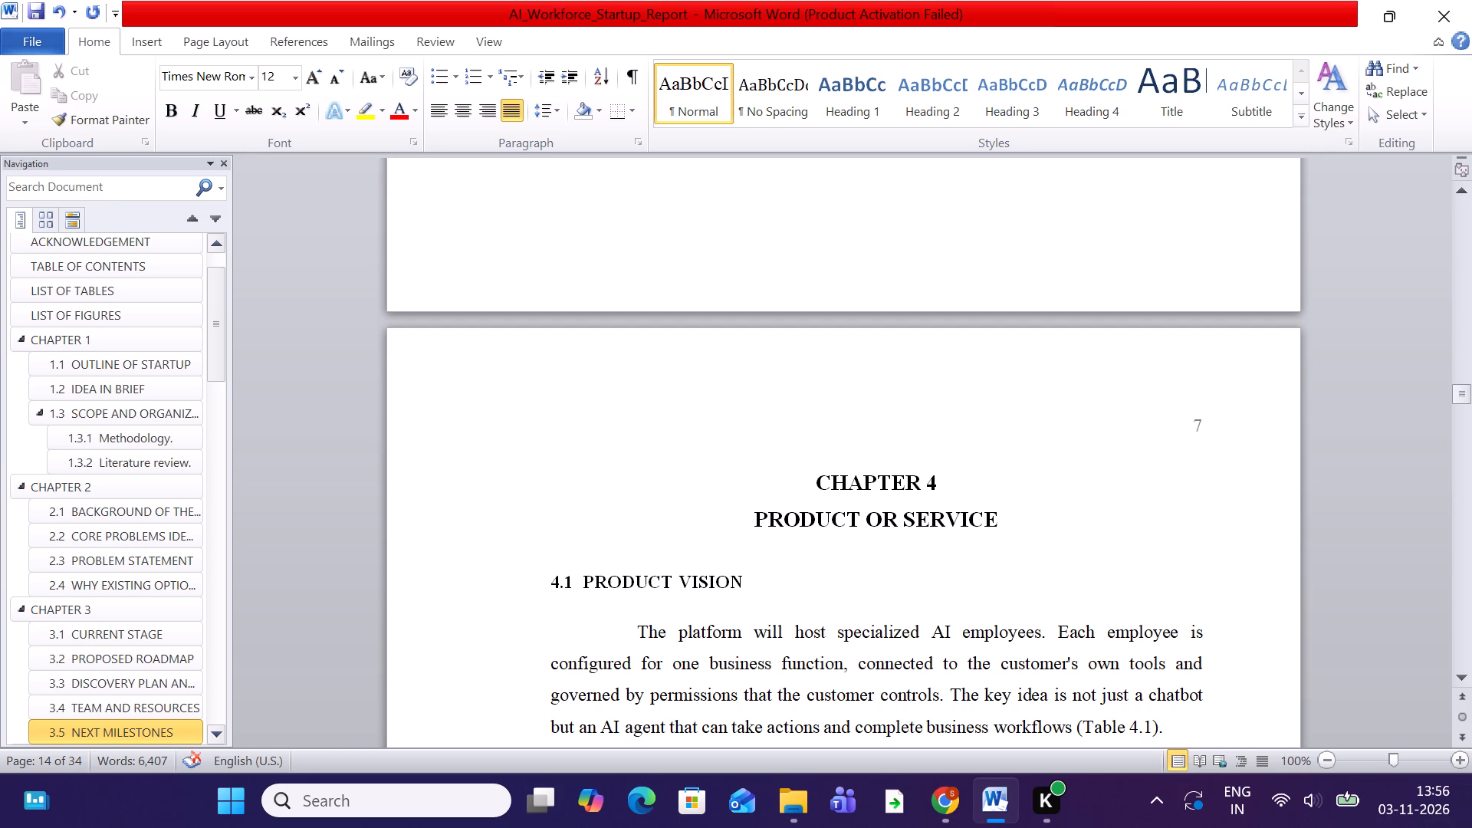
click(631, 573)
key(BackSpace)
scroll(665, 640, down, 5)
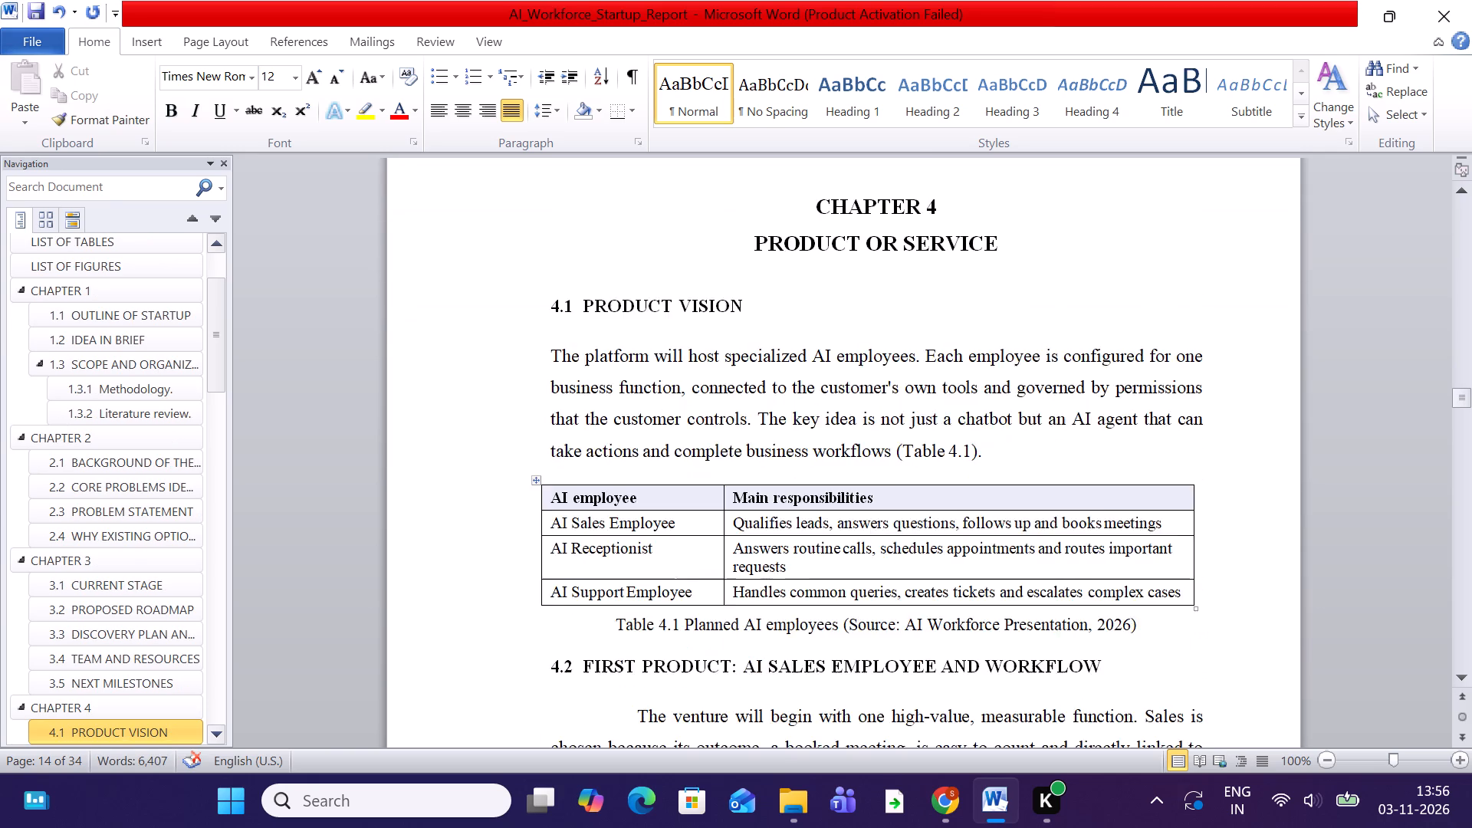
click(636, 659)
key(BackSpace)
scroll(636, 659, down, 4)
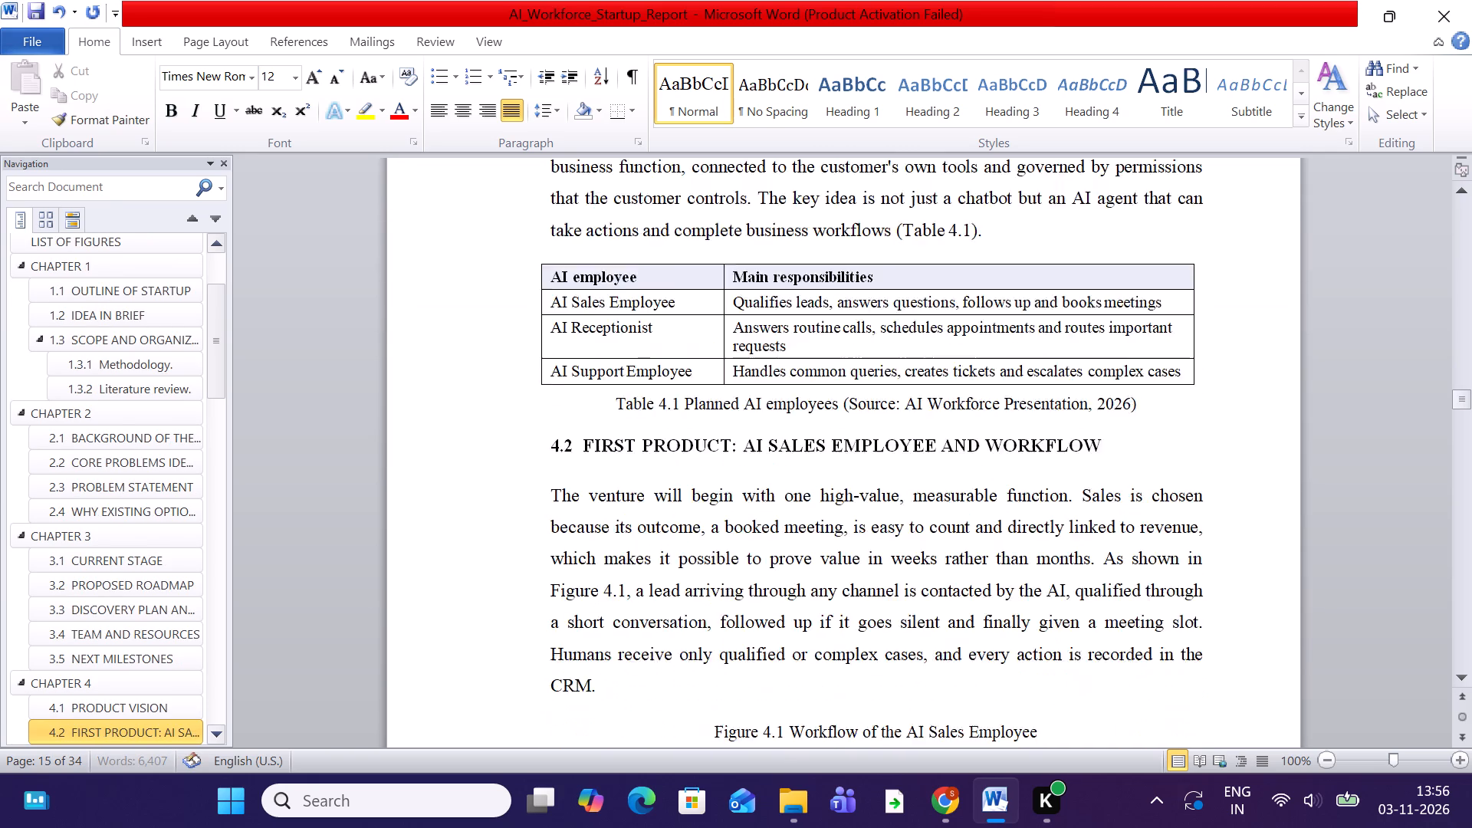
scroll(647, 650, down, 12)
click(633, 572)
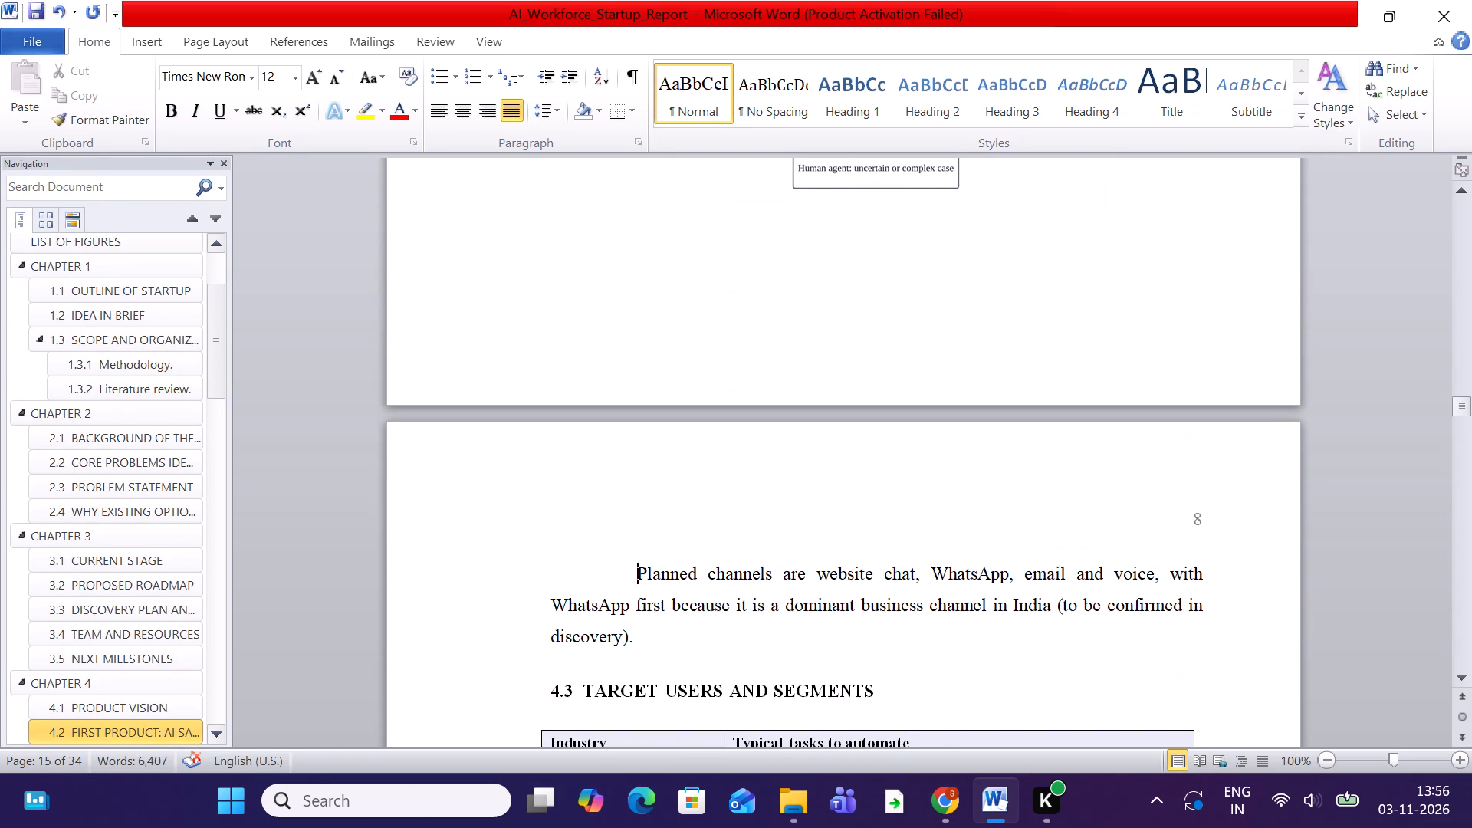
key(BackSpace)
Remove the first-line indent from the paragraph under 4.4 Illustrative Use Case: Dental Clinic and Real Estate.
scroll(634, 580, down, 6)
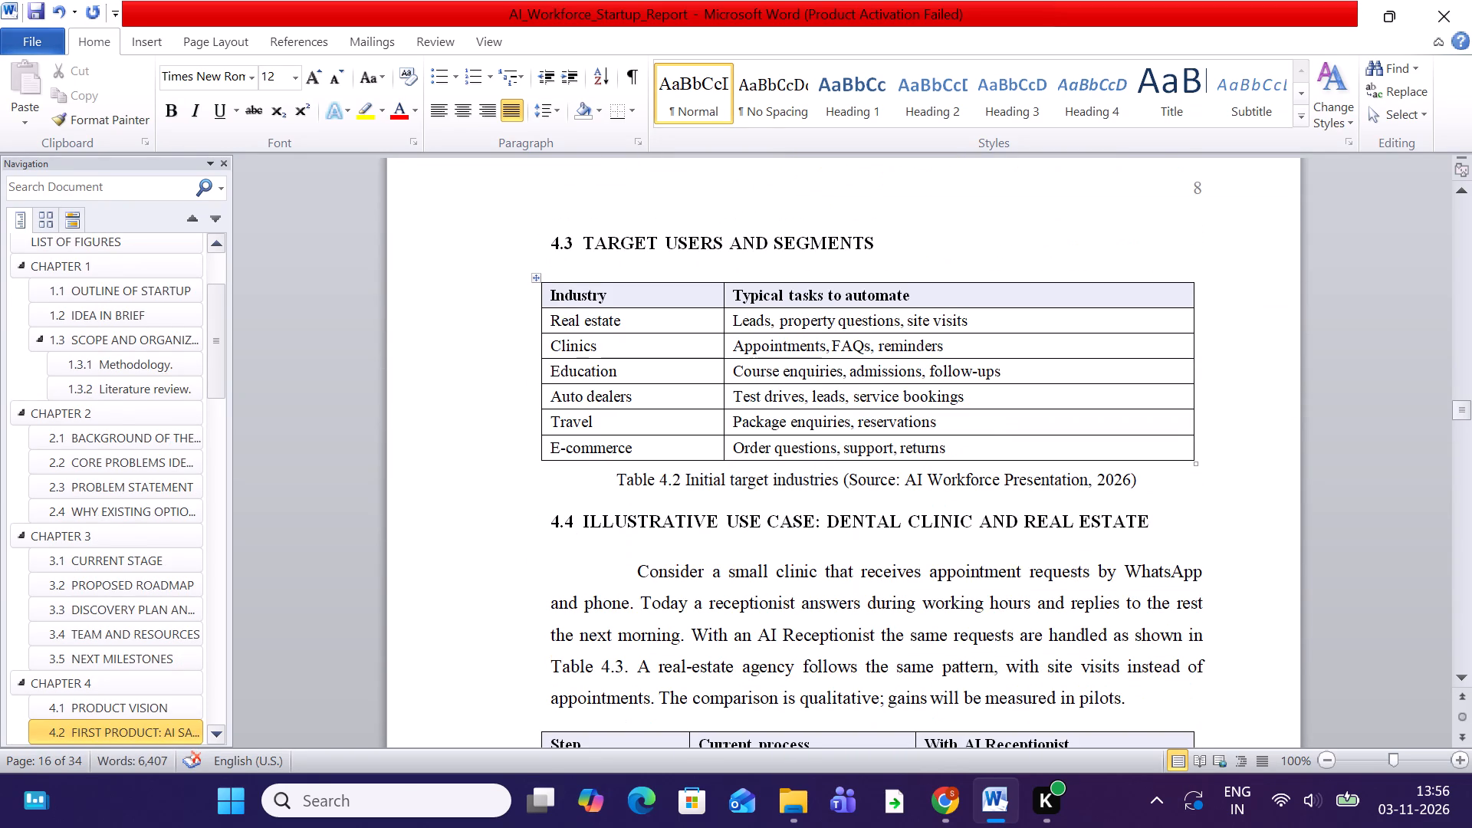
click(641, 583)
key(BackSpace)
Remove the first-line indents from the paragraphs under 5.1 Business Model Overview and Canvas and 5.2 Pricing Plan in Chapter 5.
scroll(641, 578, down, 9)
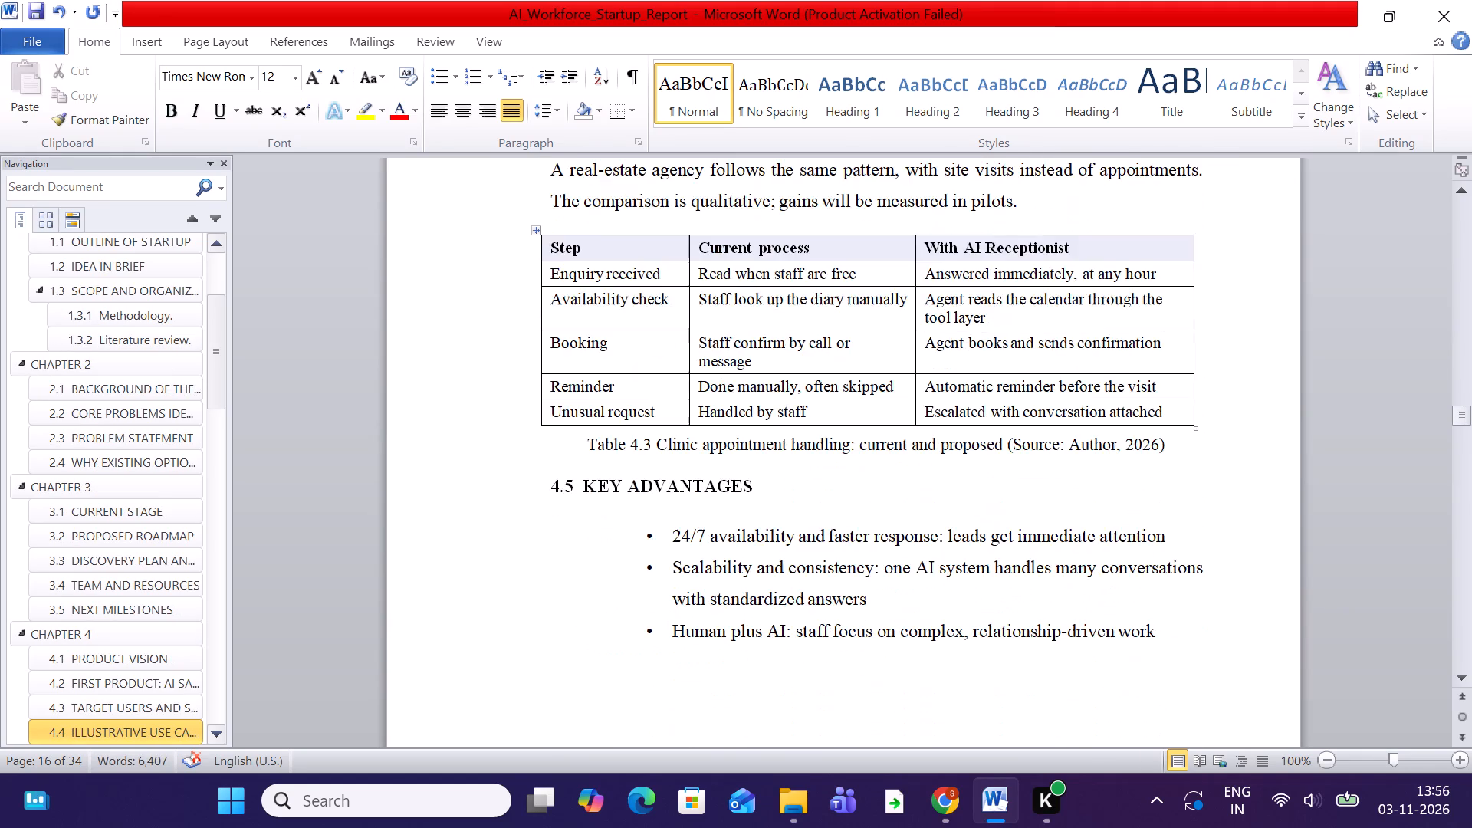
scroll(641, 578, down, 8)
scroll(641, 578, up, 4)
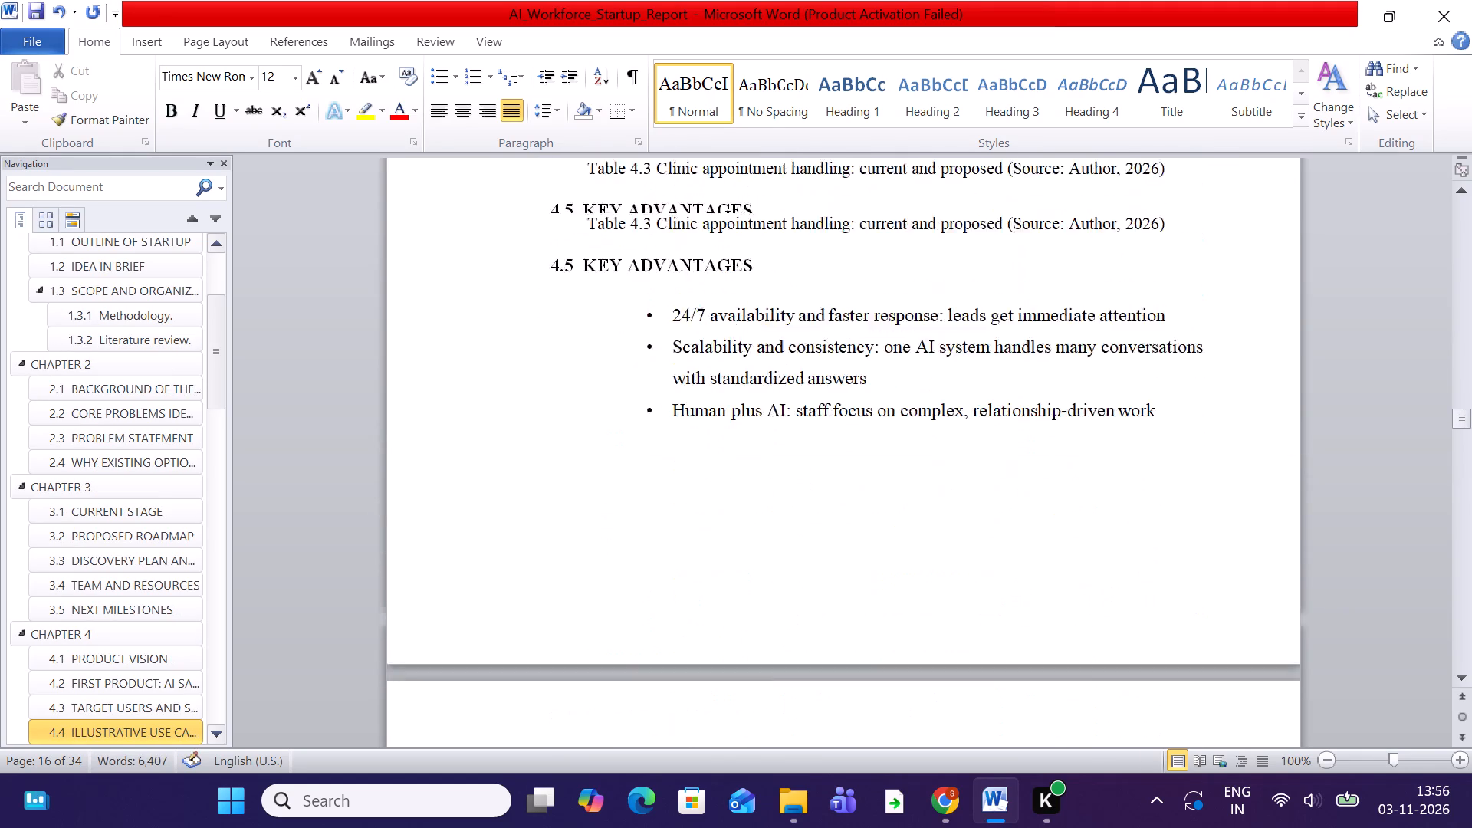
scroll(641, 578, up, 1)
scroll(919, 484, up, 6)
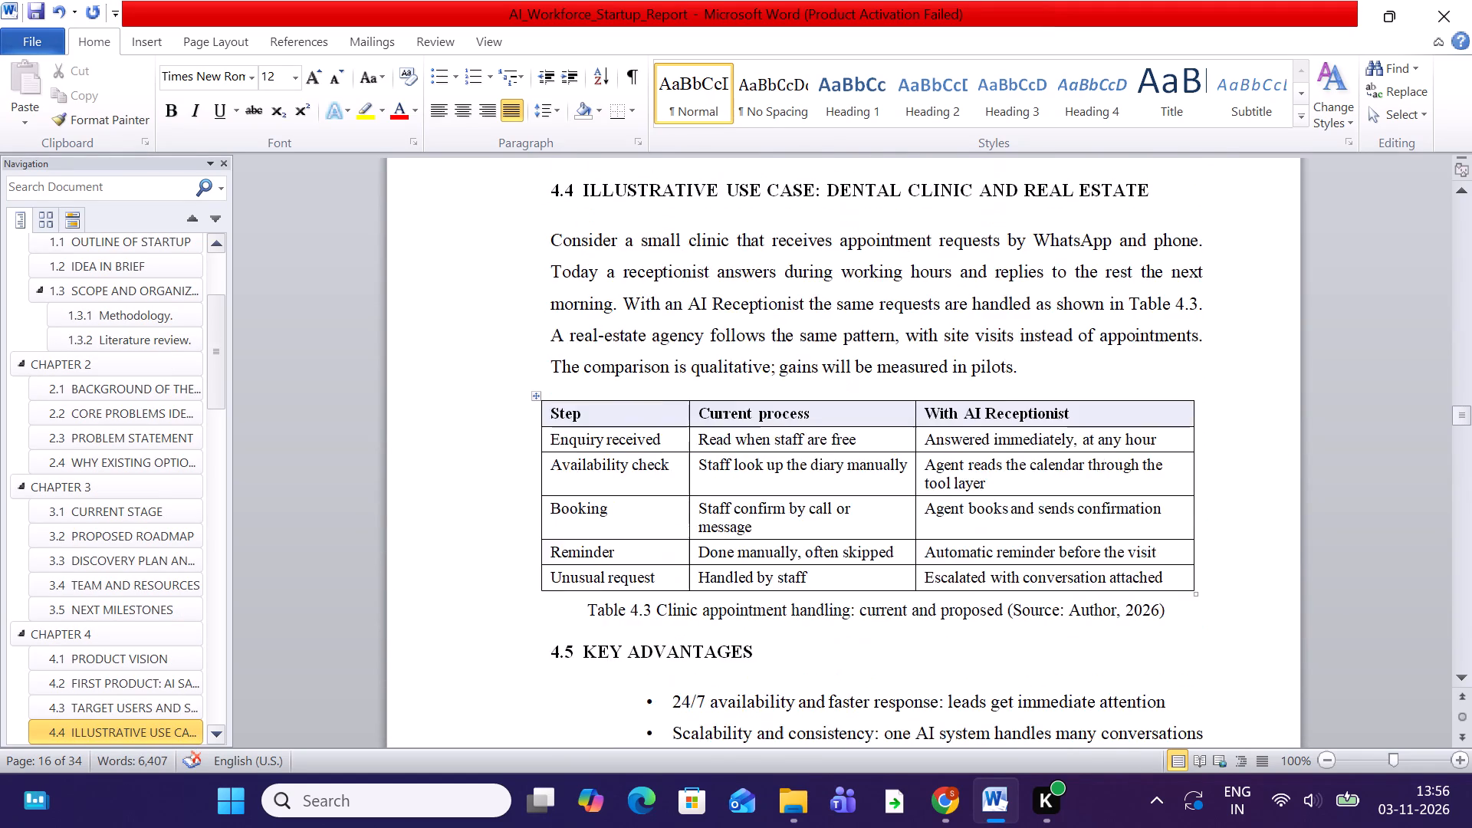
scroll(919, 484, down, 16)
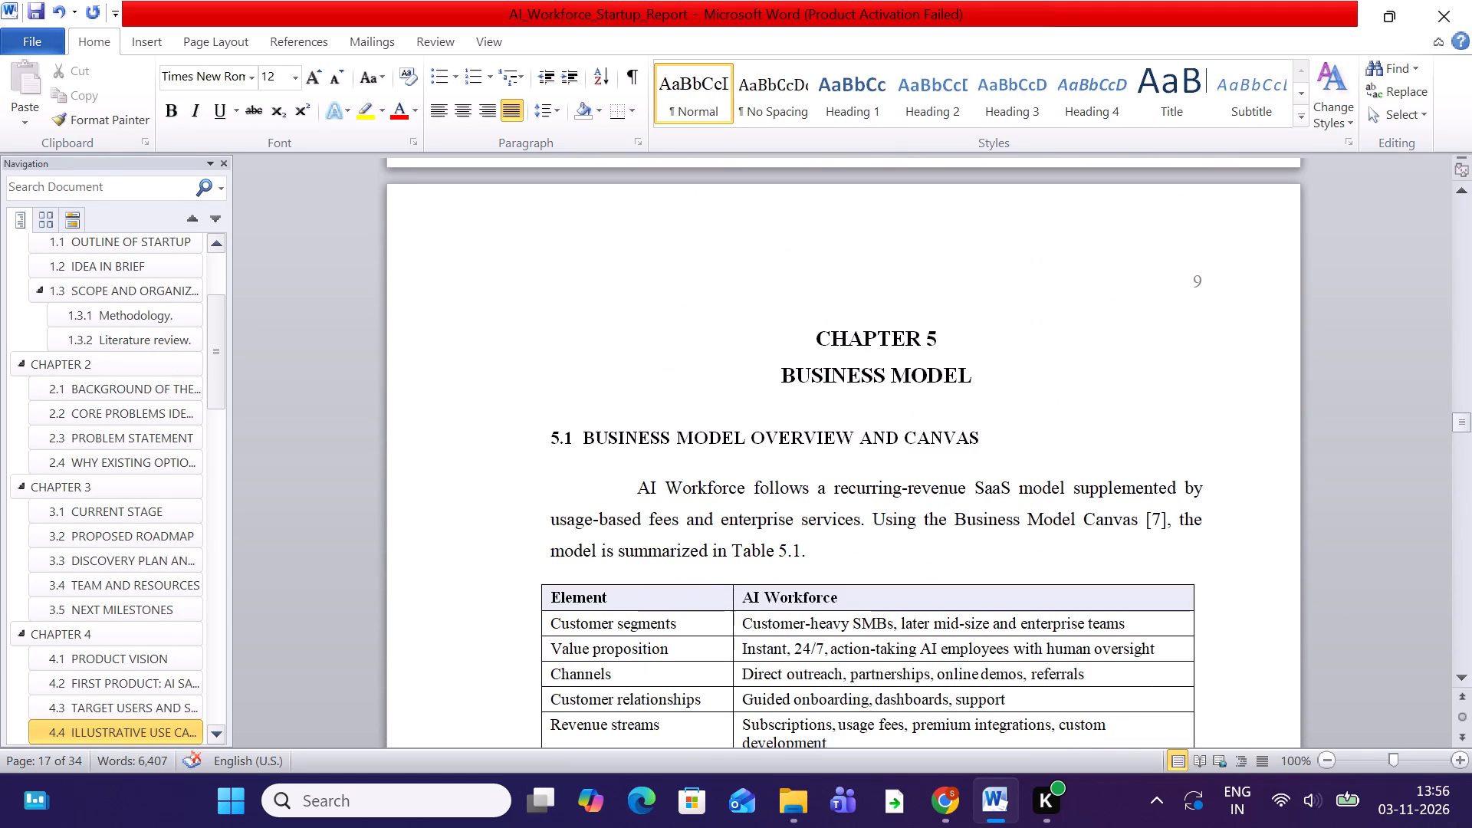
click(637, 497)
key(BackSpace)
scroll(637, 496, down, 4)
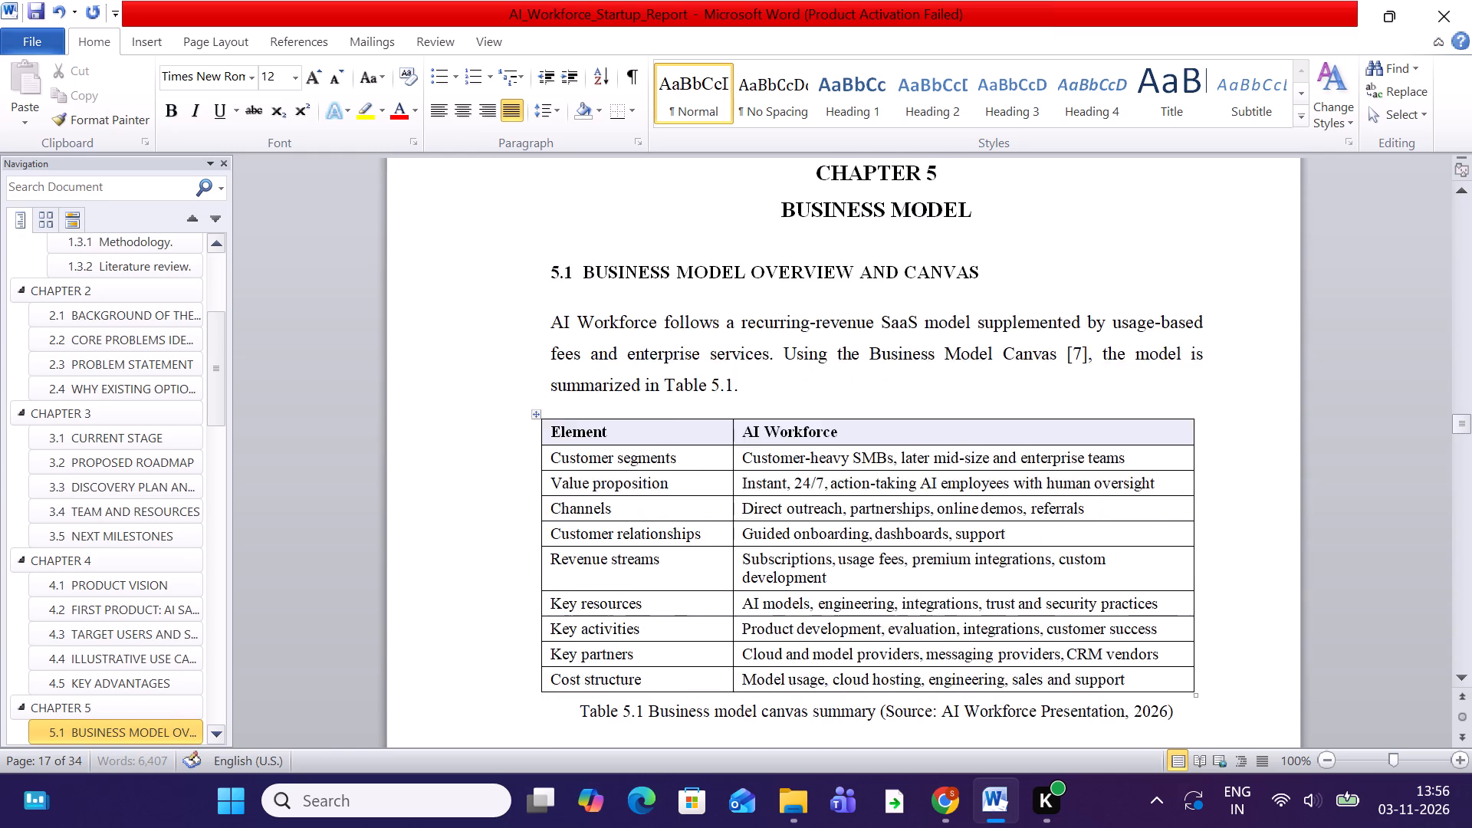
scroll(638, 506, down, 1)
click(632, 687)
key(BackSpace)
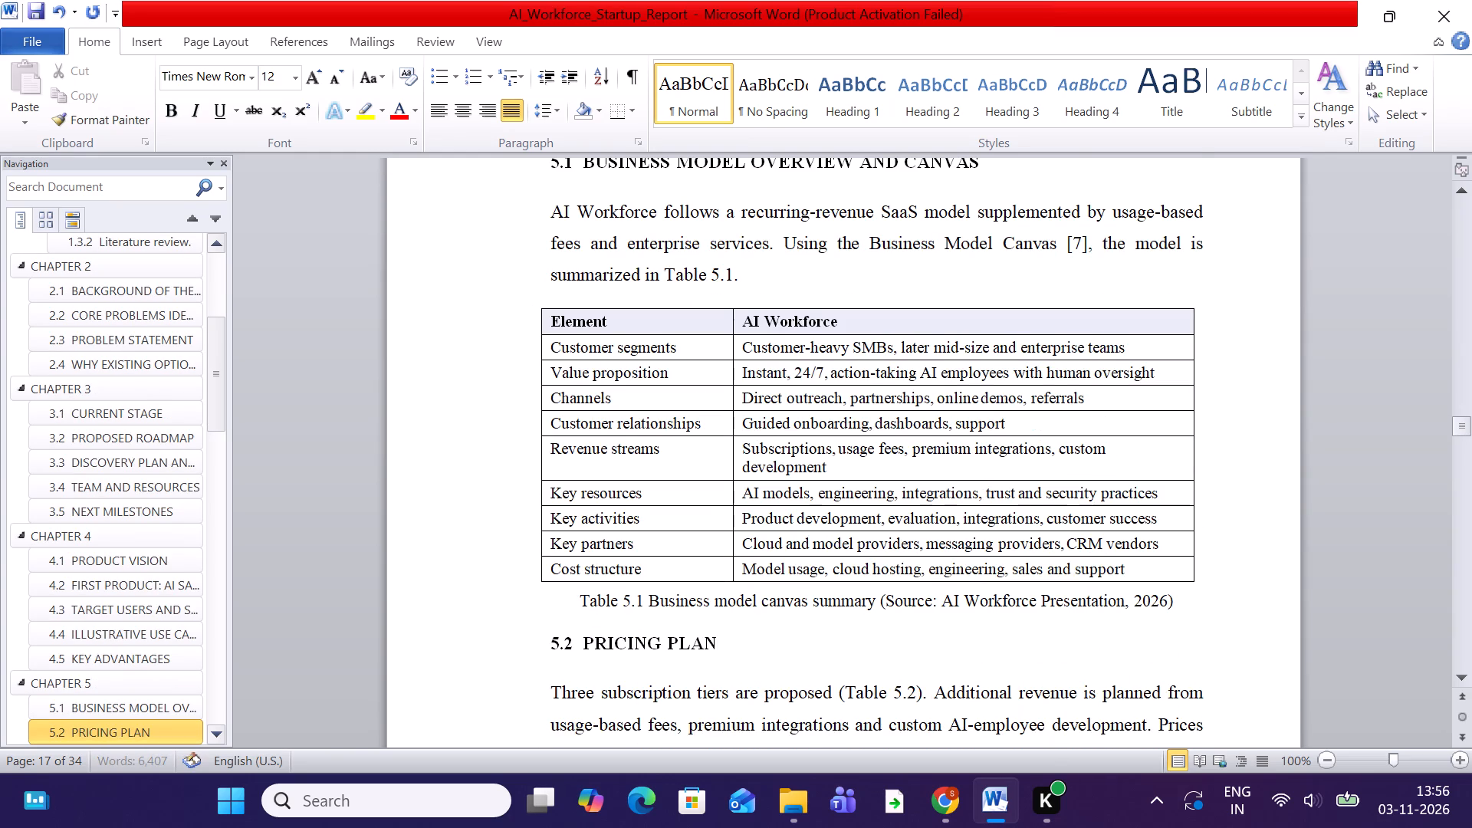
Remove the first-line indents from the paragraphs under 5.3 Pricing Logic Versus Human Salary and 5.4 Go-to-Market Approach.
scroll(660, 672, down, 14)
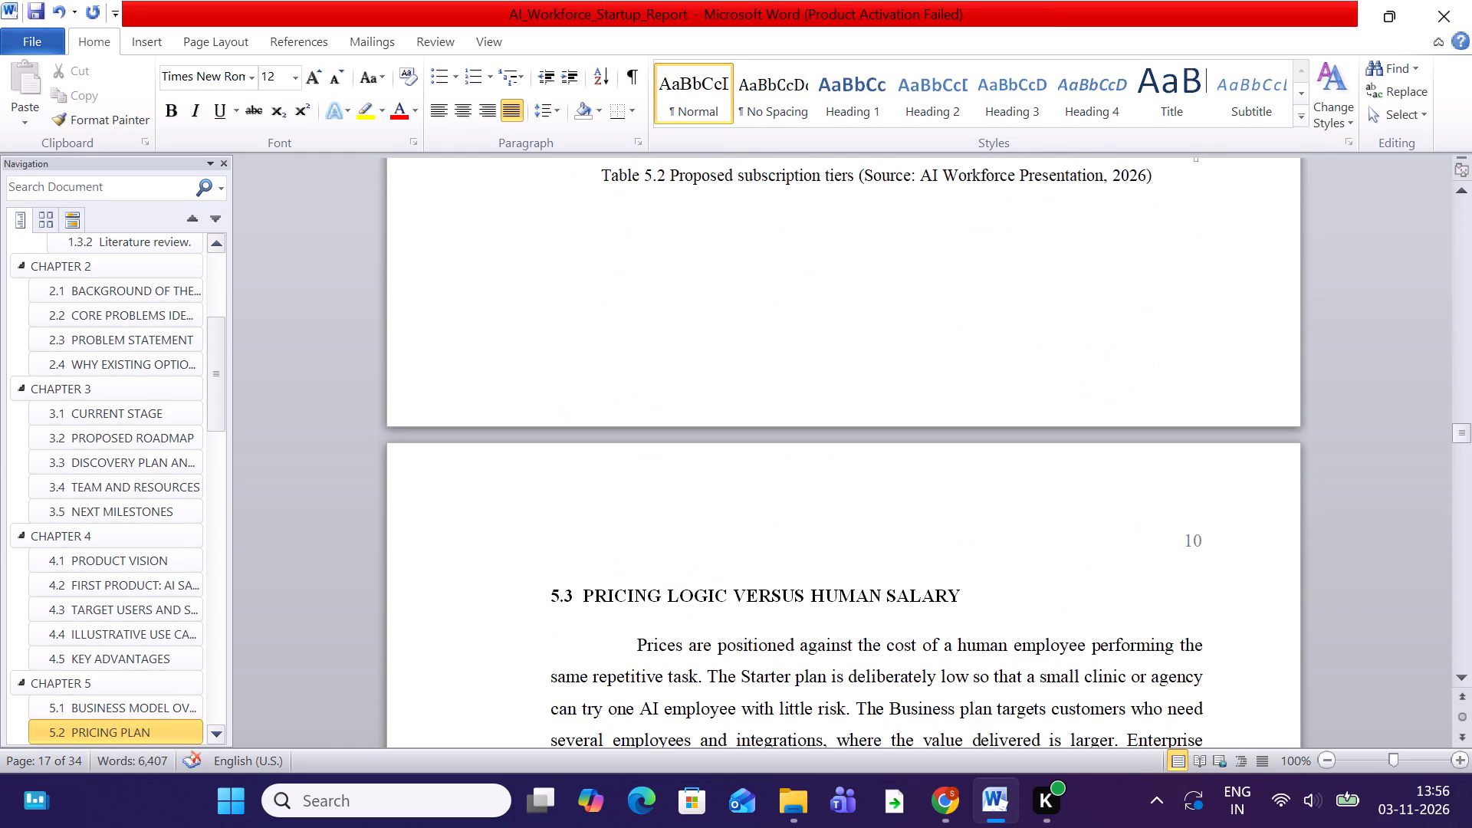
click(641, 654)
key(BackSpace)
scroll(642, 646, down, 9)
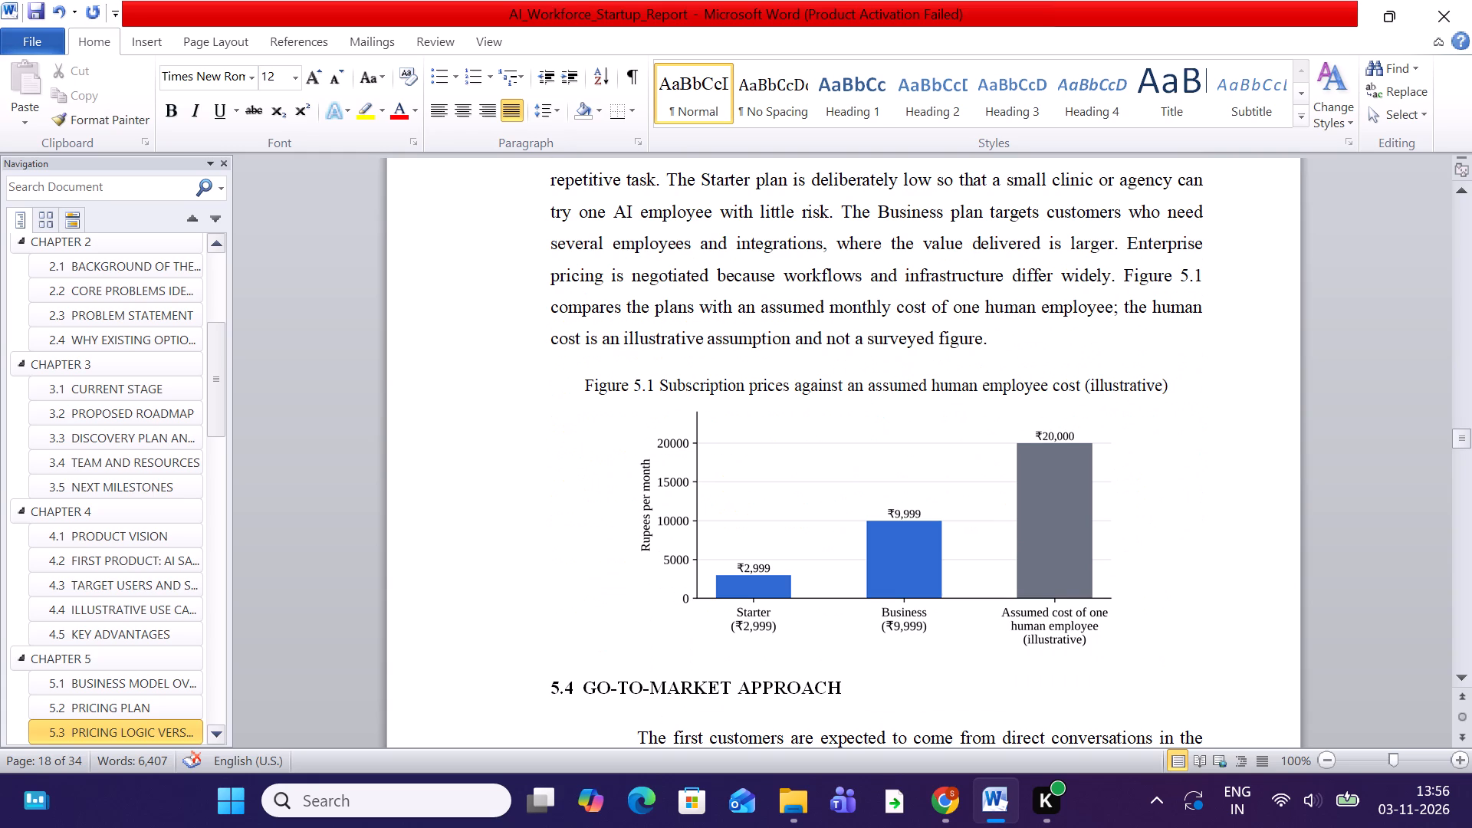
scroll(860, 606, down, 3)
scroll(887, 567, up, 2)
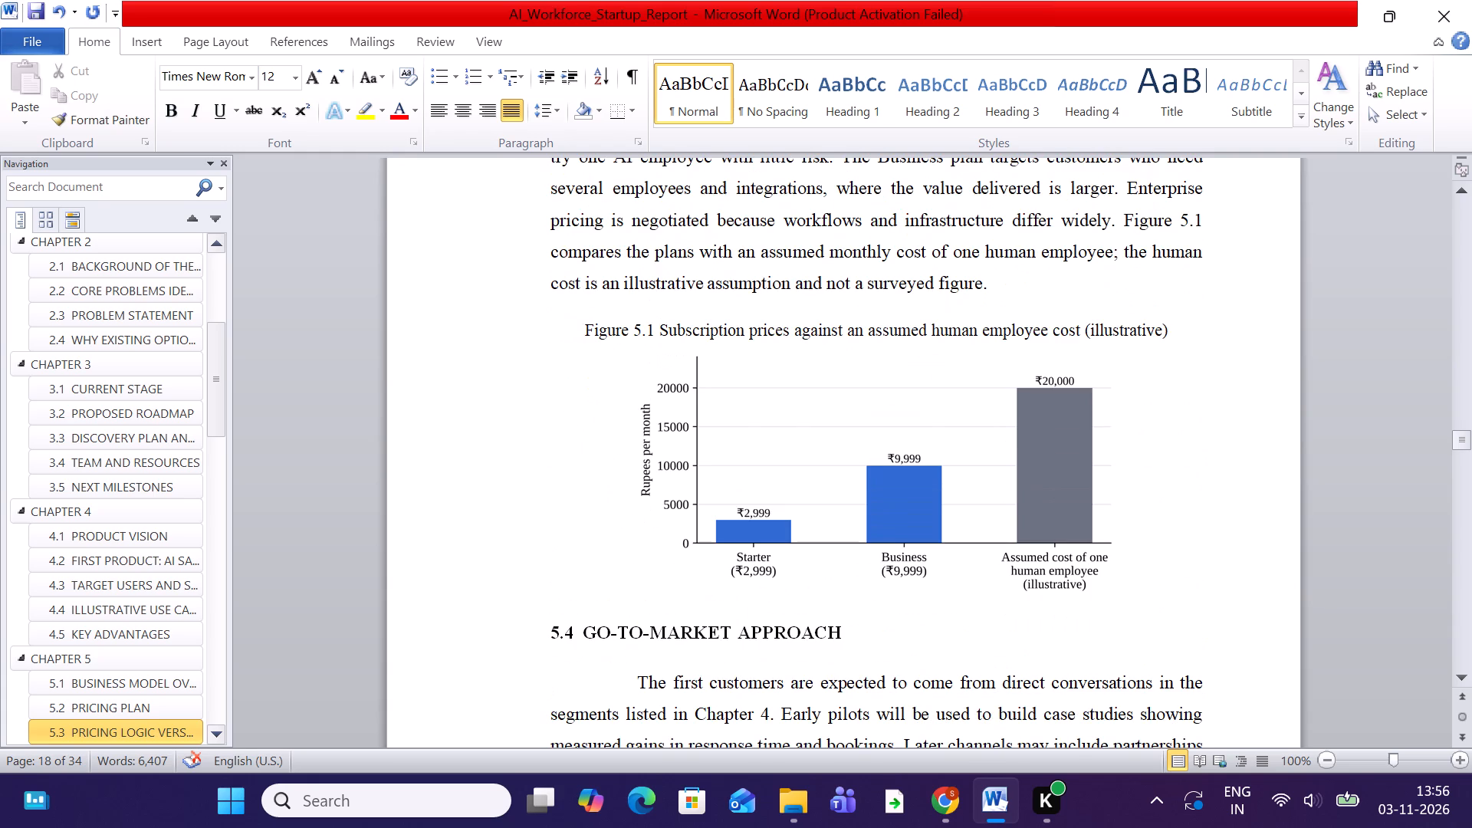
click(638, 675)
key(BackSpace)
Remove the first-line indents from the paragraphs under 6.1 Technical Objectives and 6.2 Architecture Overview in Chapter 6.
scroll(640, 676, down, 2)
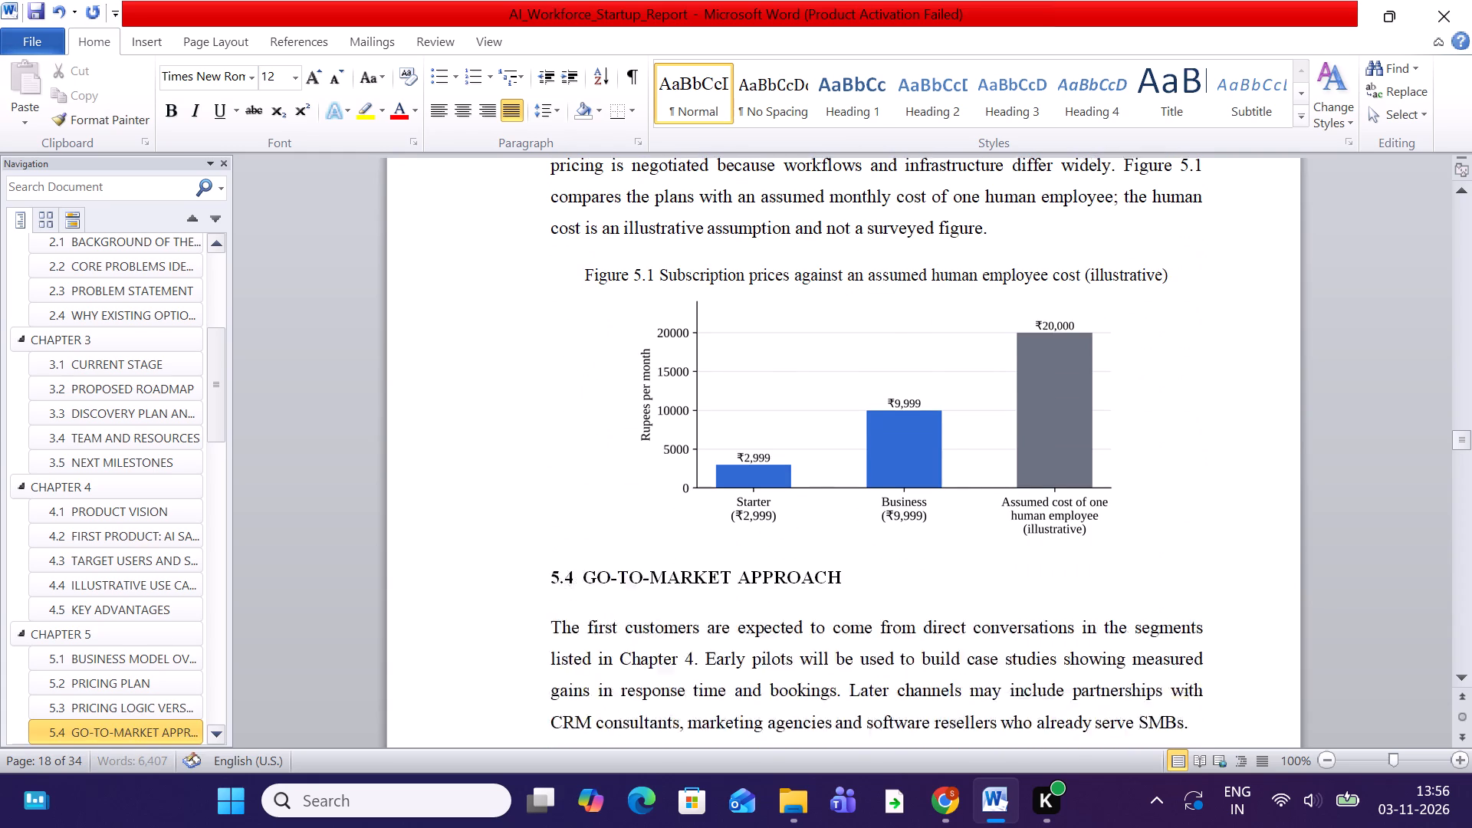
scroll(640, 676, down, 14)
click(632, 616)
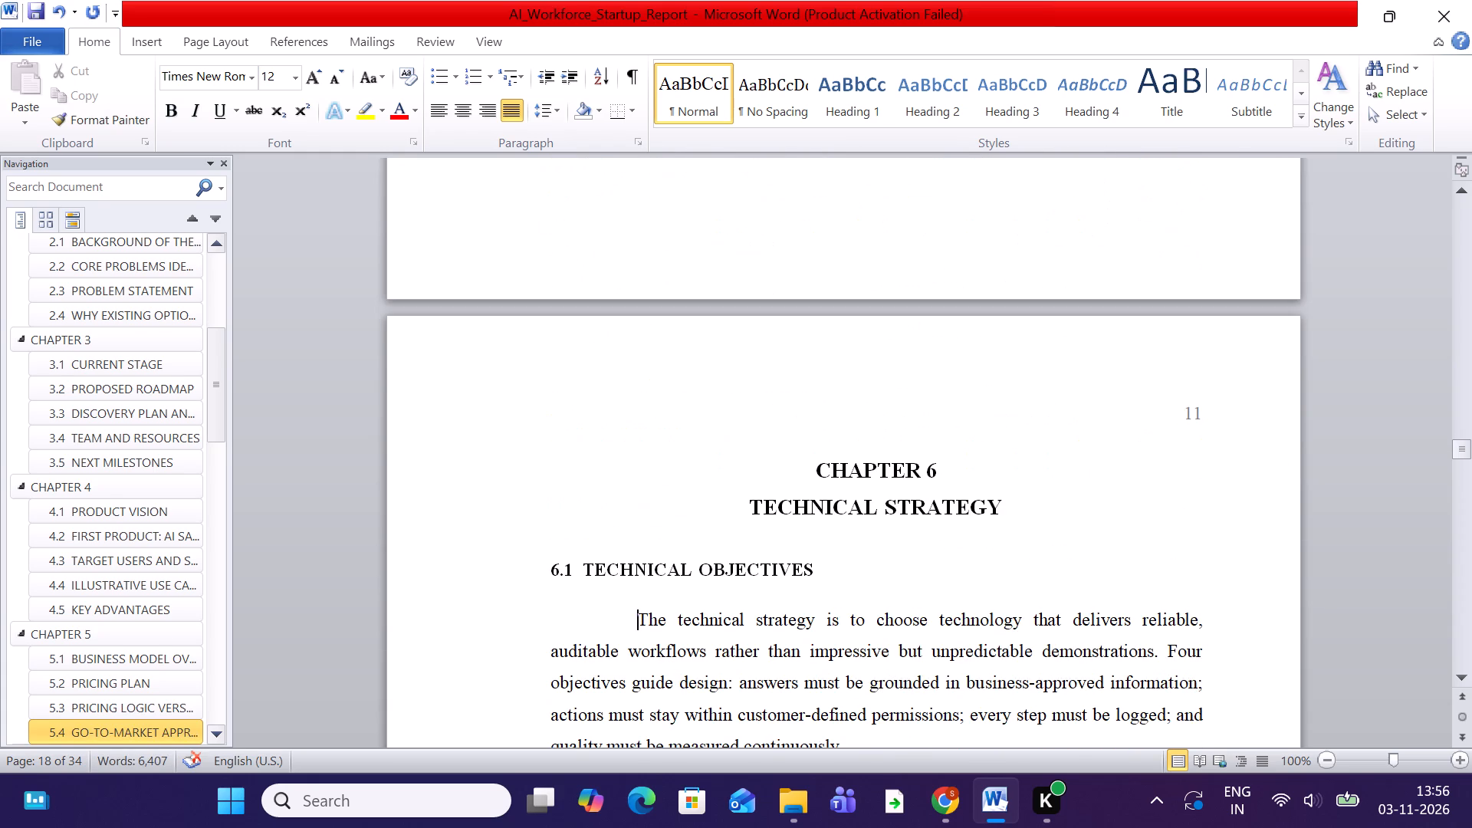
key(BackSpace)
scroll(632, 616, down, 8)
click(629, 399)
key(BackSpace)
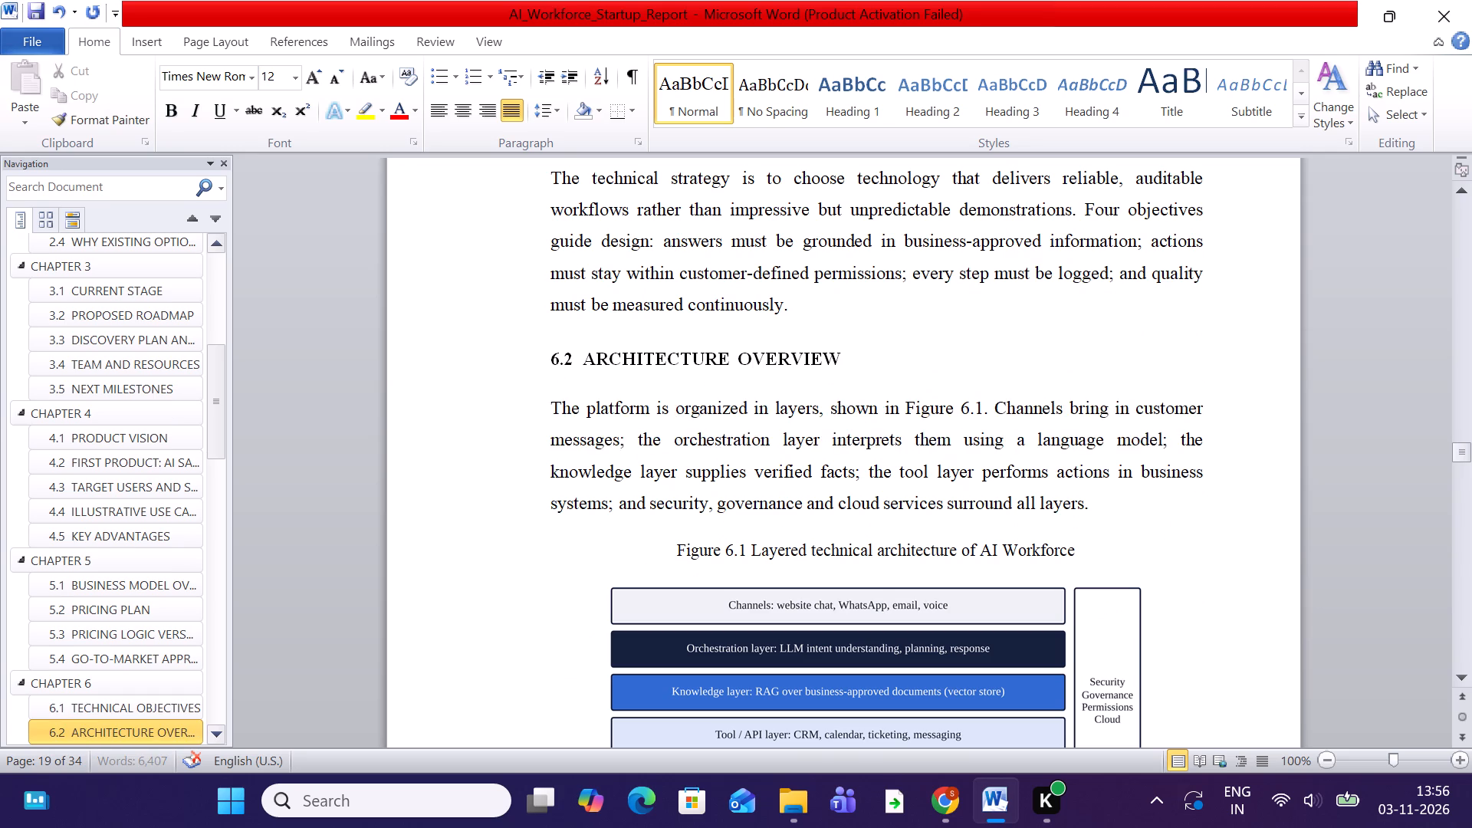
Remove the first-line indents from the 6.3.1 LLM paragraph and both body paragraphs under 6.3.2 Retrieval-augmented generation.
scroll(641, 423, down, 5)
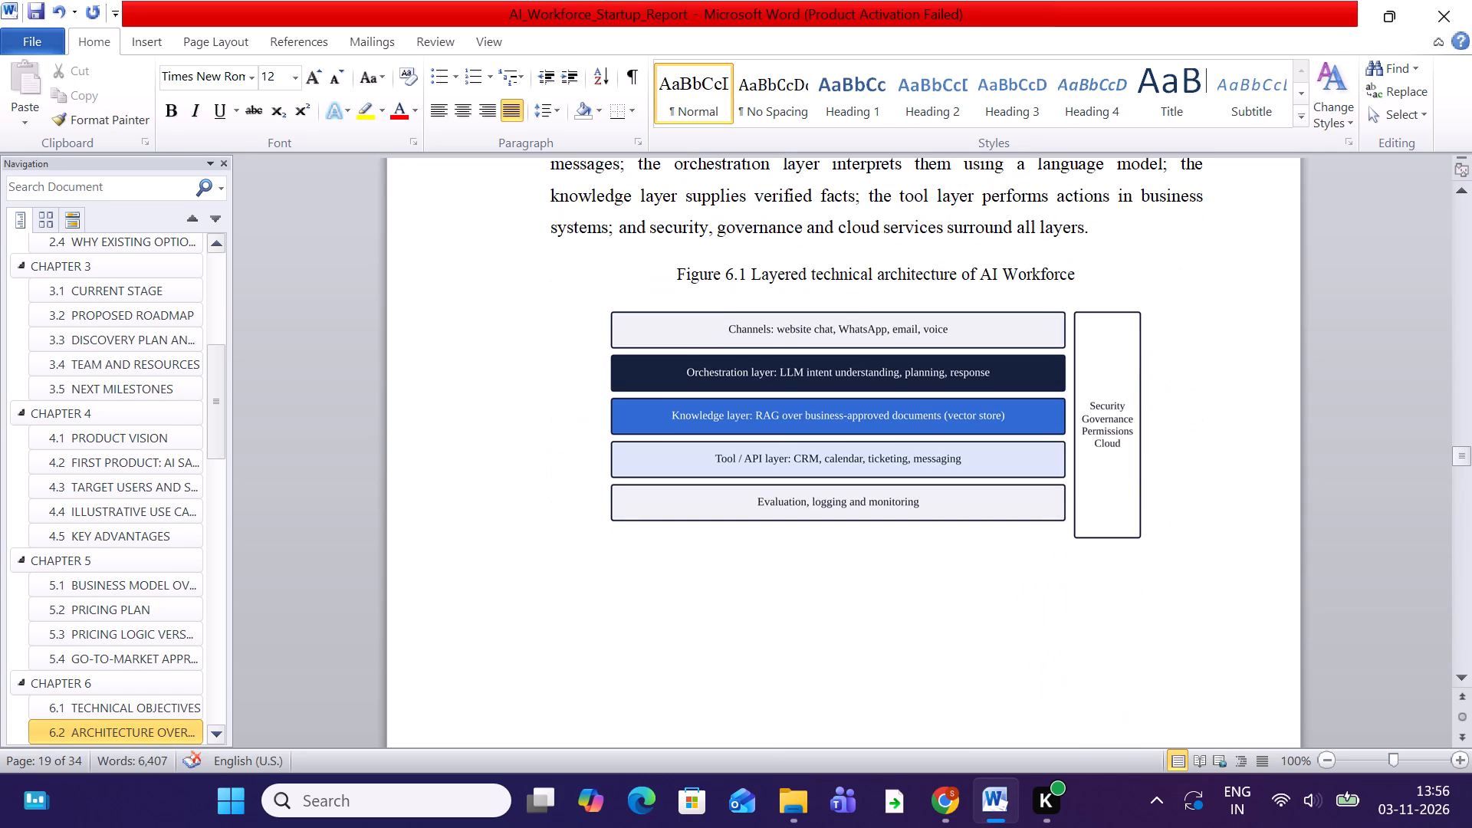
scroll(737, 590, down, 18)
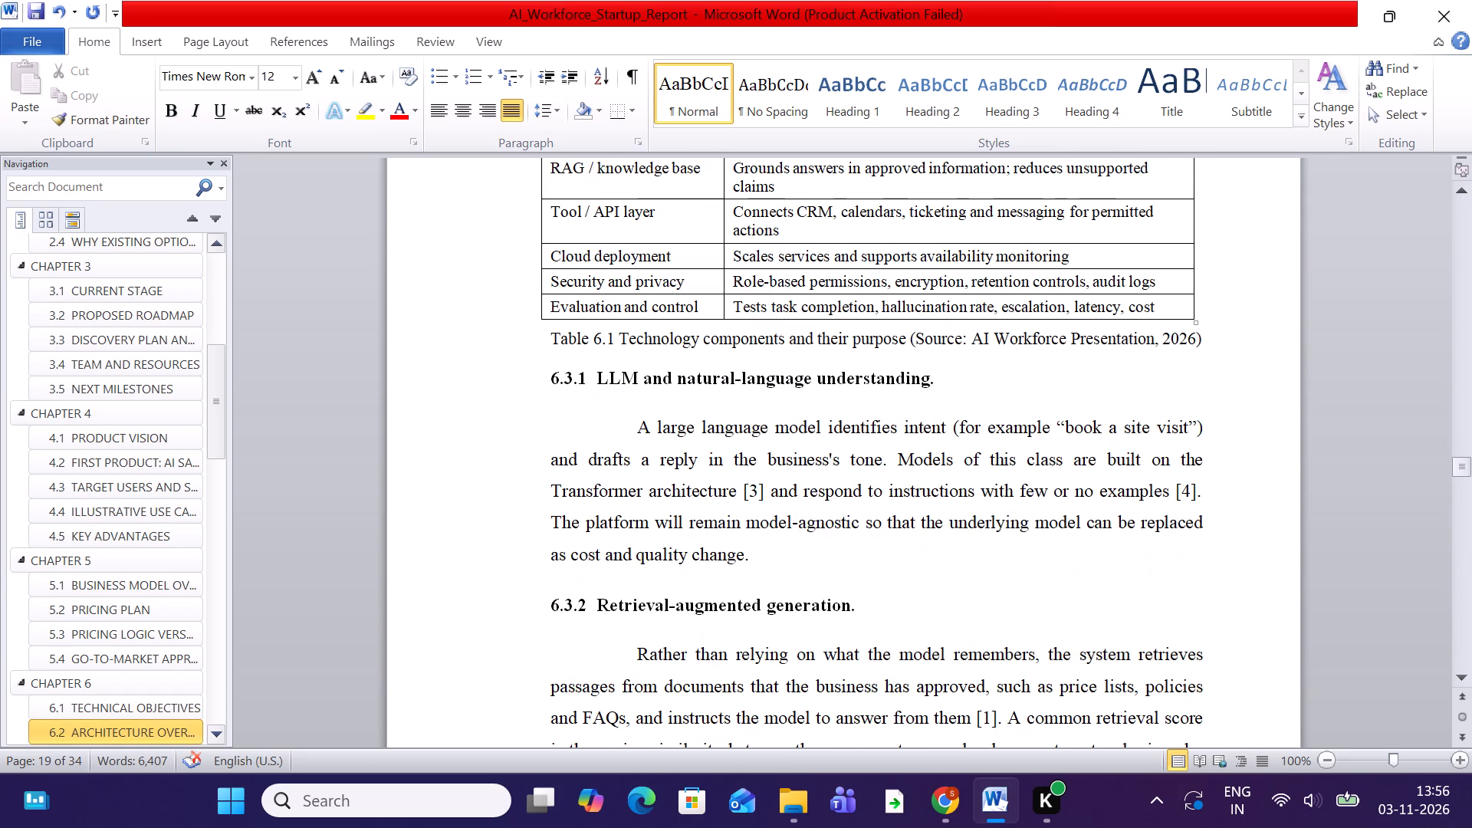
click(630, 426)
key(BackSpace)
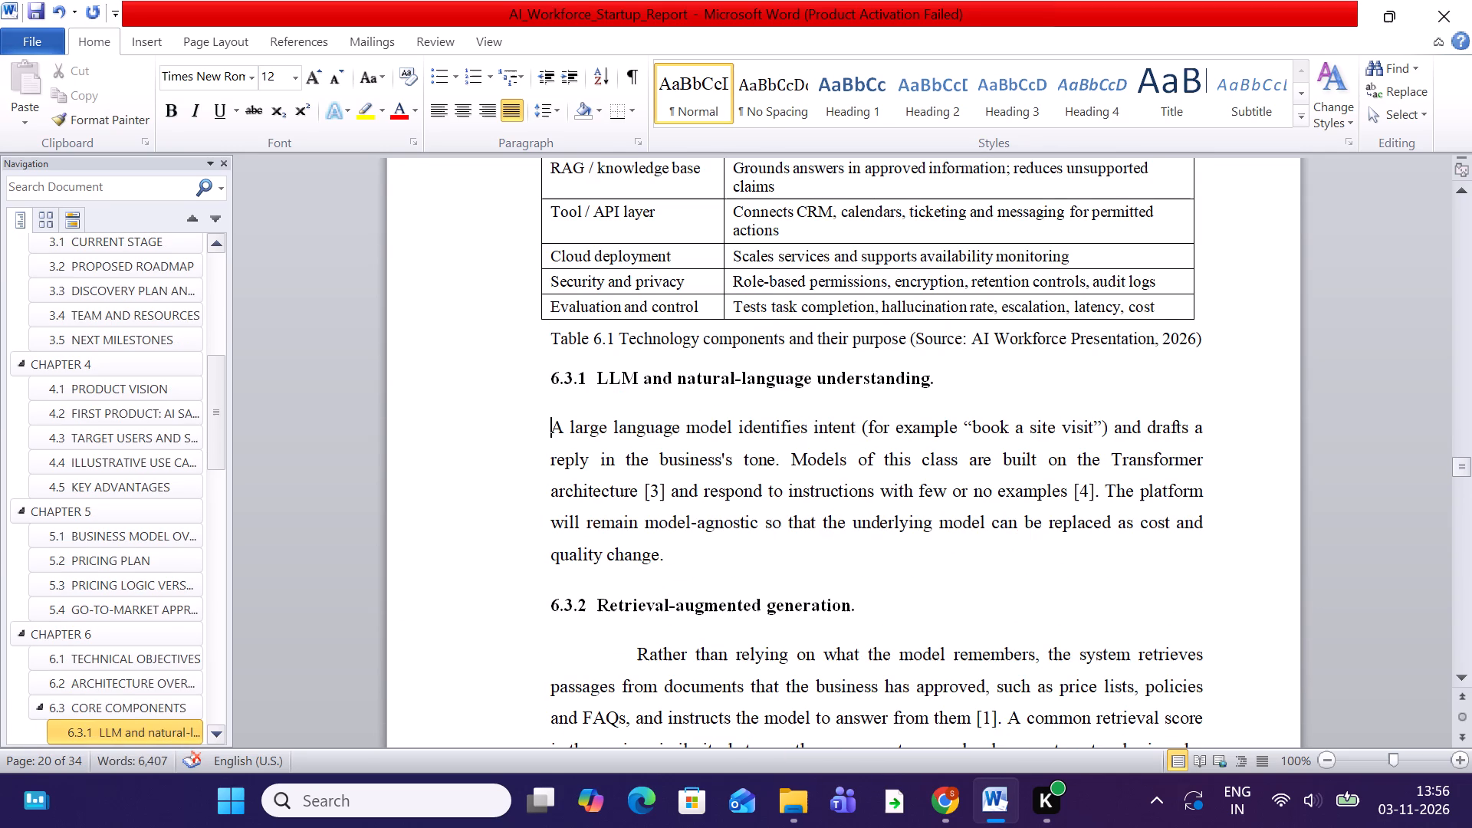
click(639, 655)
key(BackSpace)
scroll(639, 655, down, 5)
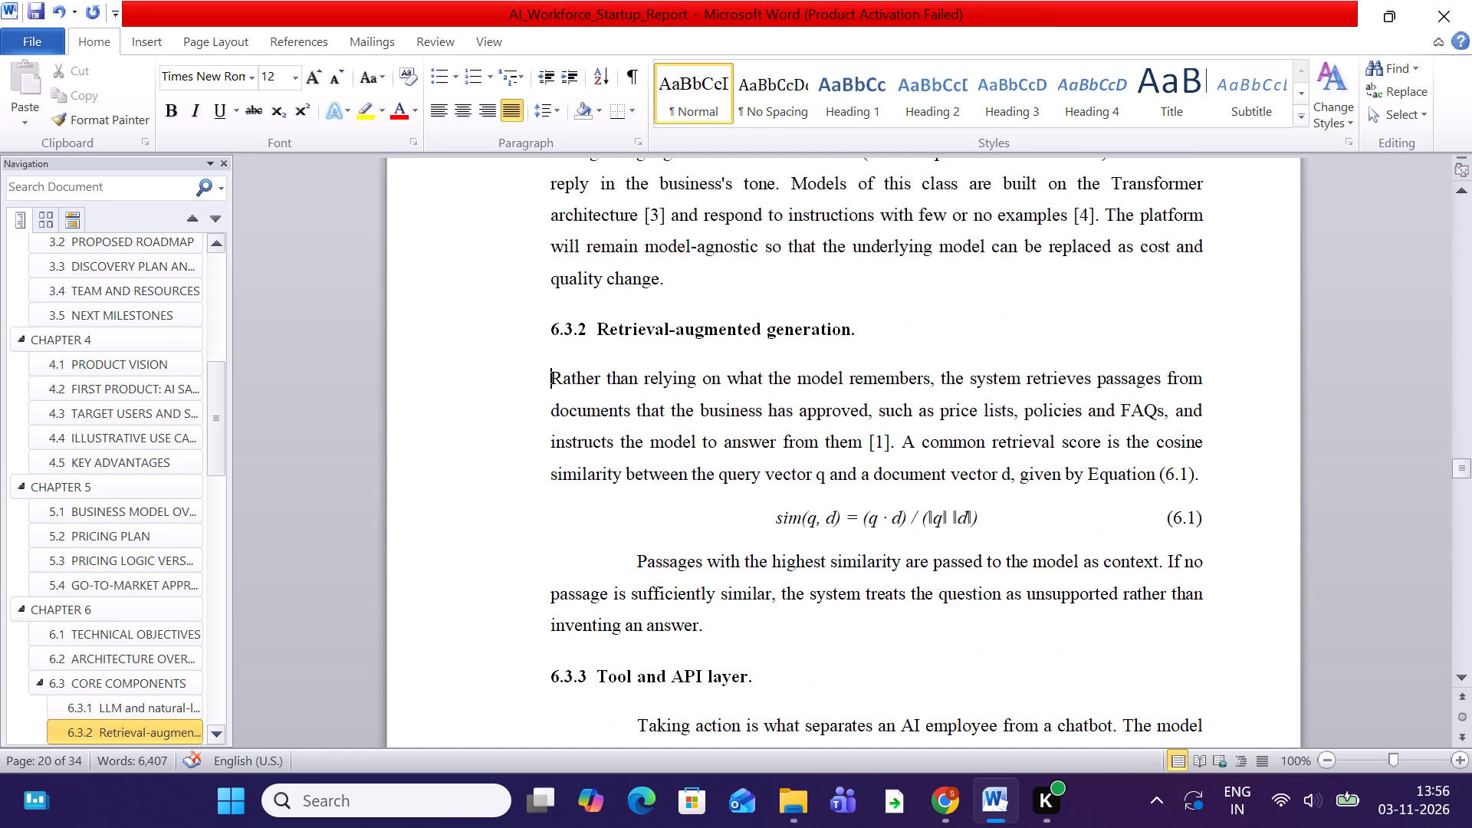
click(637, 564)
key(BackSpace)
Remove the first-line indents from the paragraphs under 6.3.3 Tool and API layer and 6.4 Reliability and Human-in-the-Loop Confidence Check.
scroll(642, 621, down, 1)
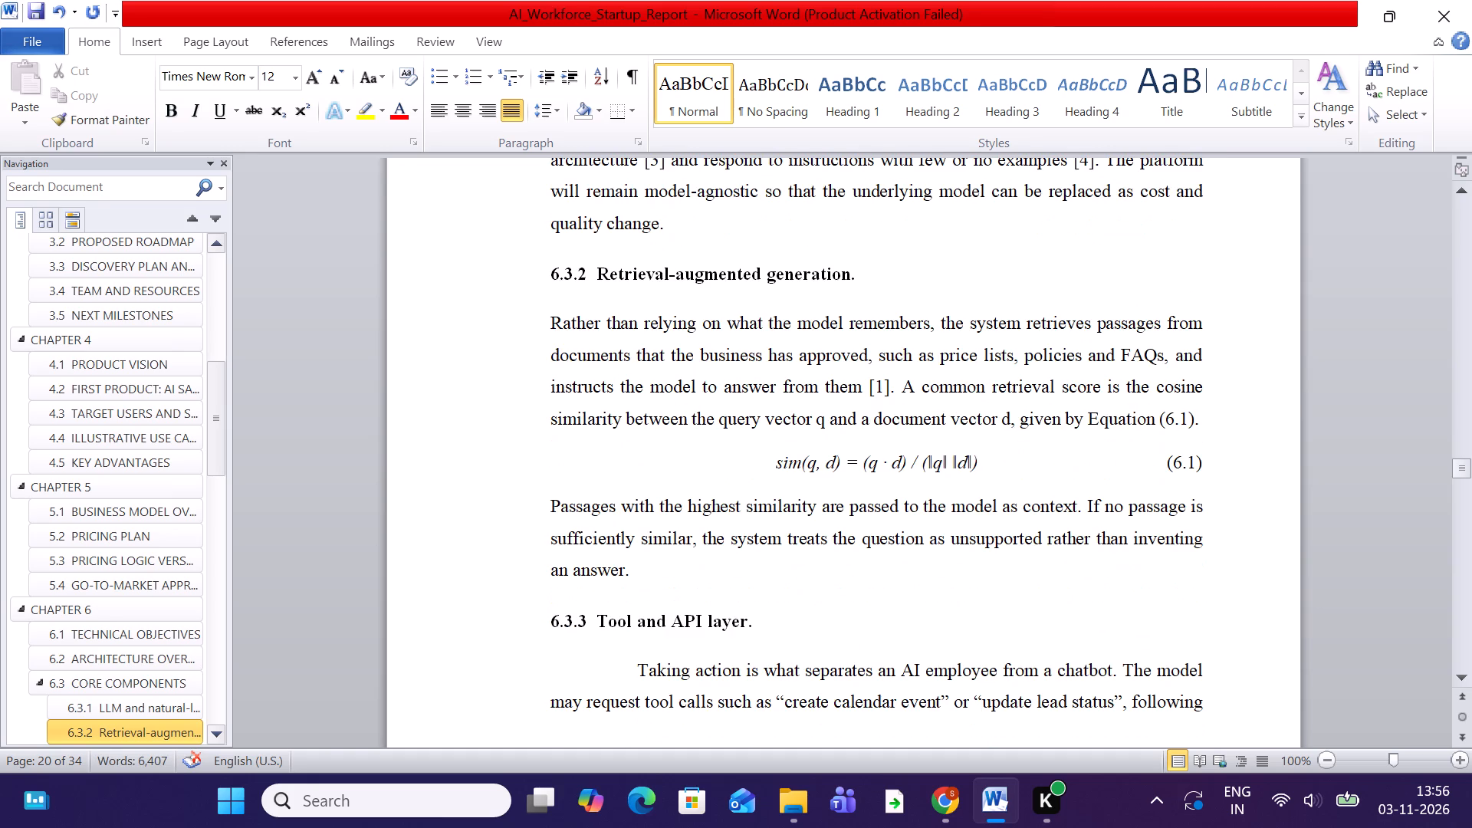
click(639, 663)
key(BackSpace)
scroll(639, 663, down, 4)
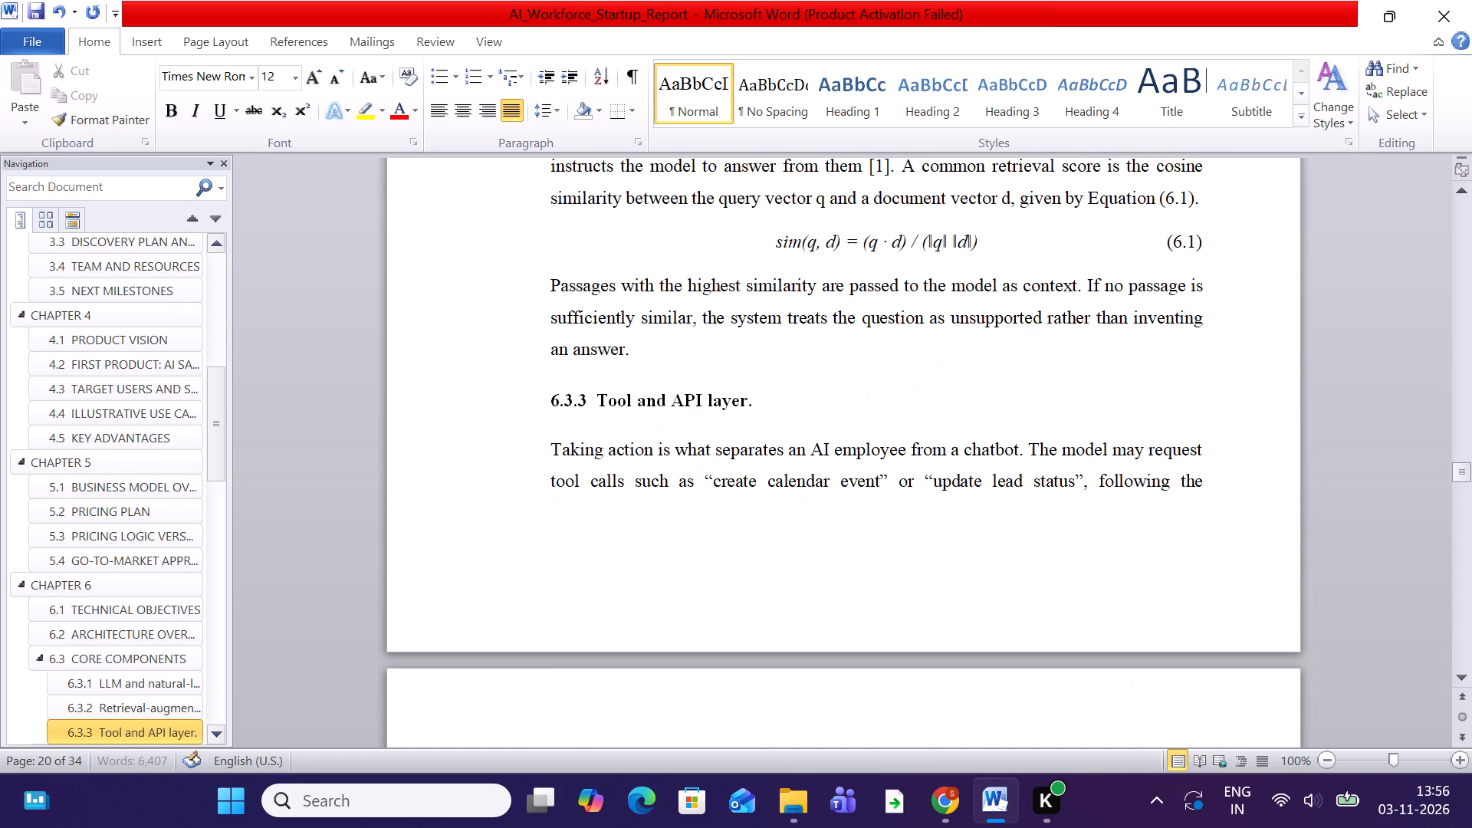
scroll(639, 662, up, 2)
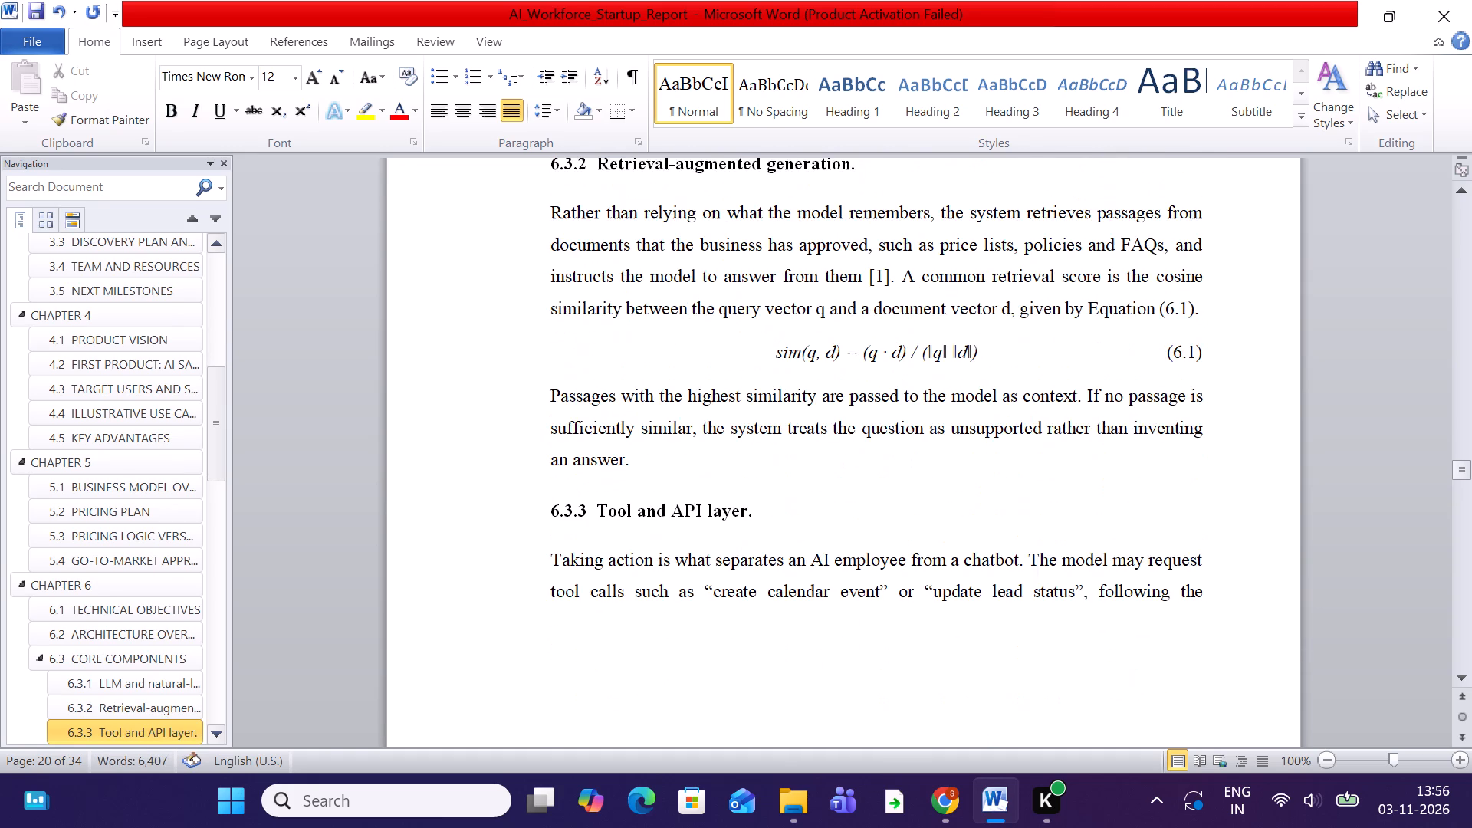
scroll(639, 662, down, 11)
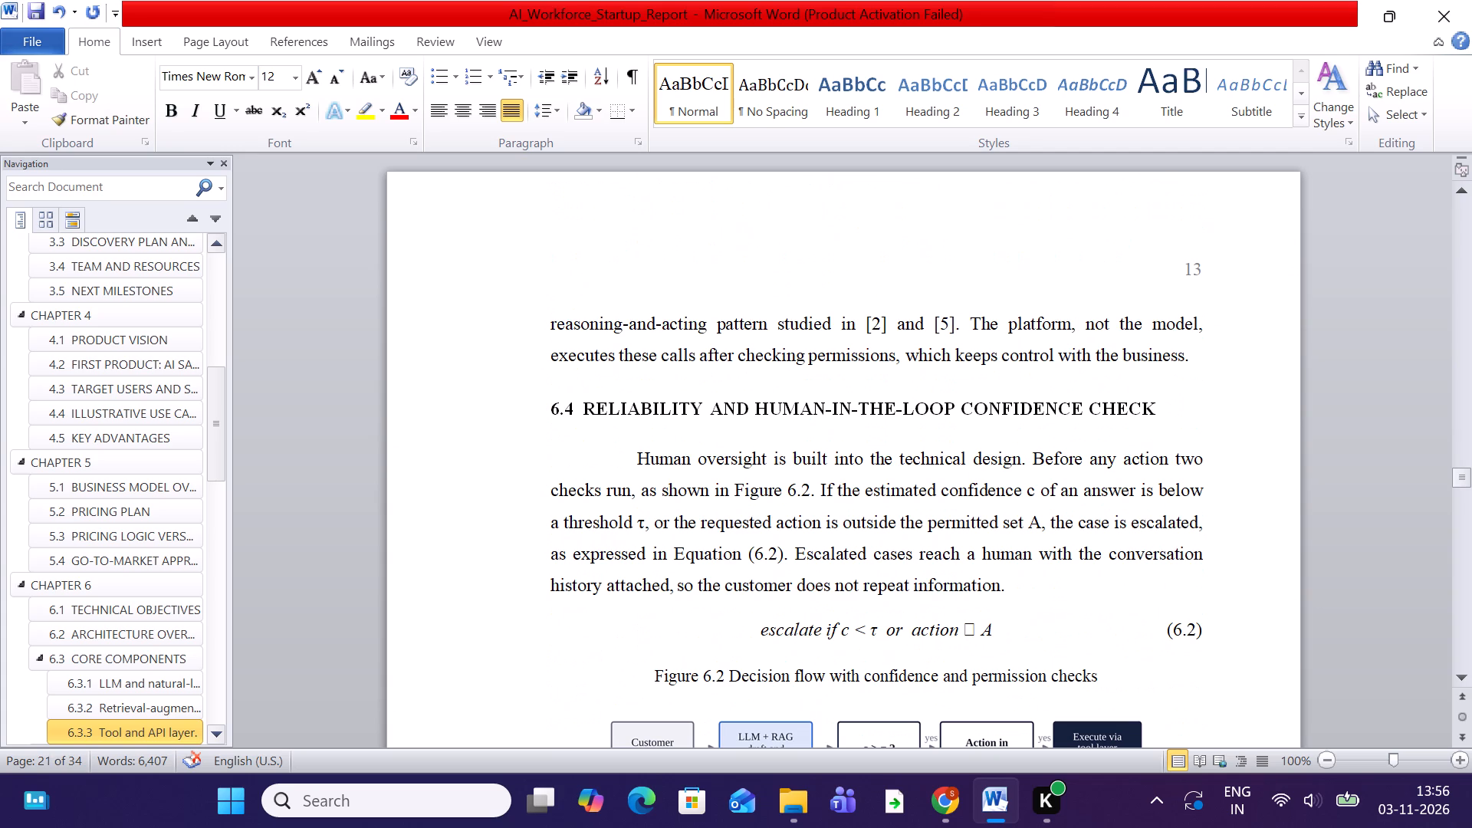
click(639, 465)
key(BackSpace)
Remove the first-line indents from the paragraphs under 6.5 Security, Privacy and the DPDP Act 2023 and 6.6 Evaluation Metrics.
scroll(646, 472, down, 5)
scroll(671, 603, down, 2)
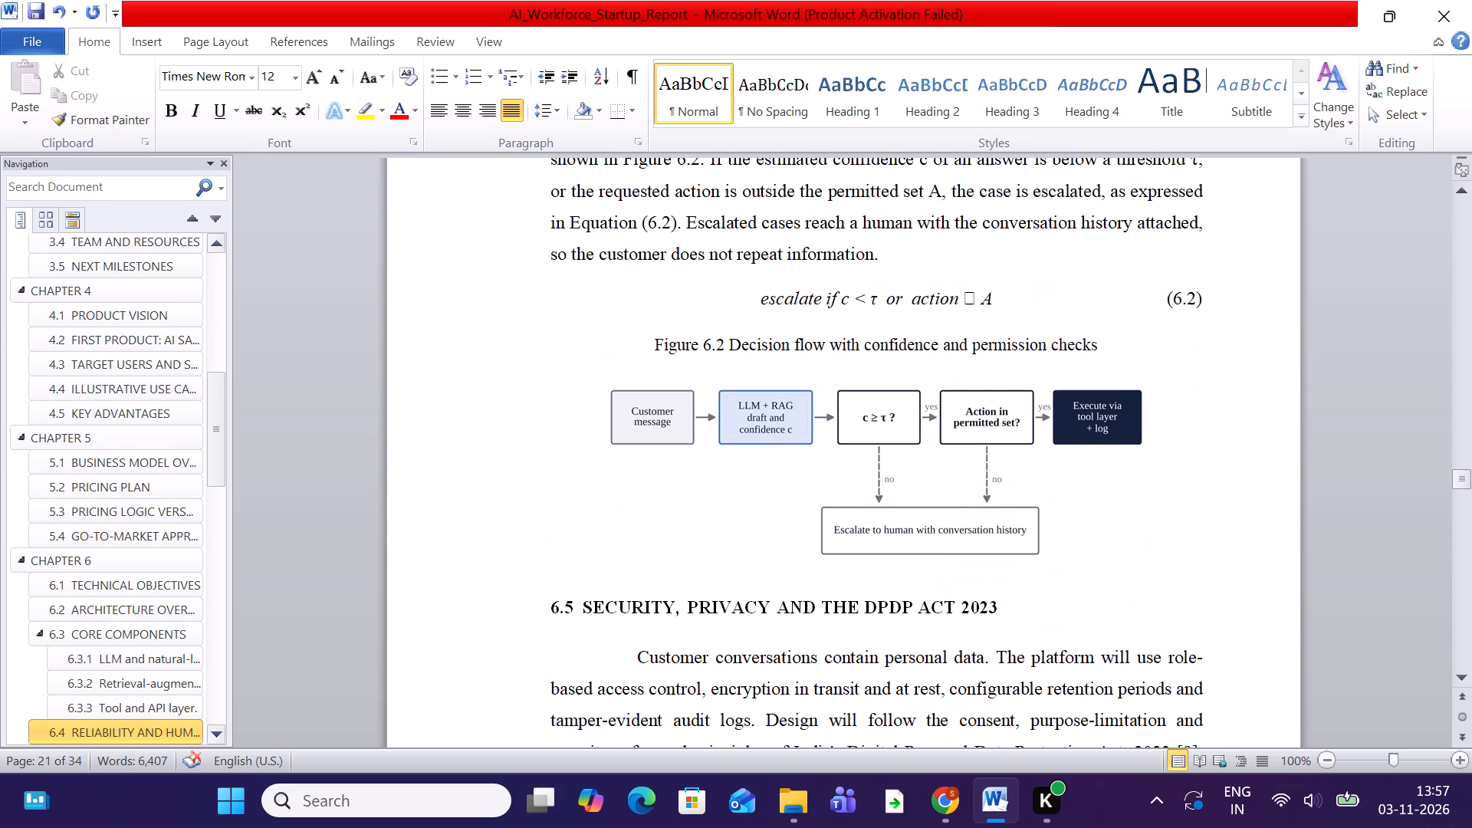
click(633, 605)
key(BackSpace)
scroll(633, 605, down, 4)
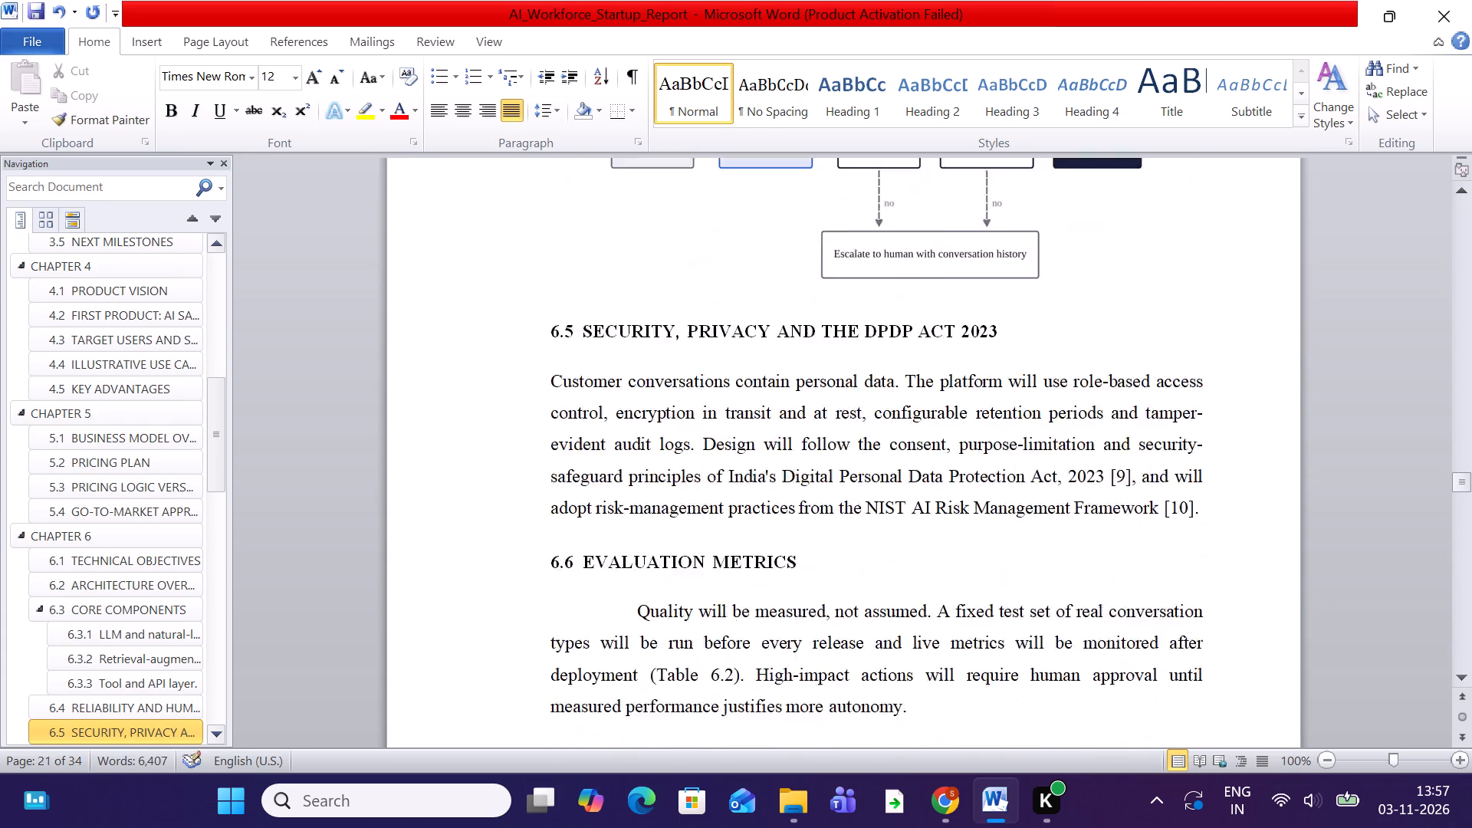
scroll(633, 605, down, 1)
click(632, 556)
key(BackSpace)
Remove the first-line indents from the paragraphs under 6.7 Build Versus Buy Decisions and 6.8 Technology Roadmap.
scroll(632, 556, down, 9)
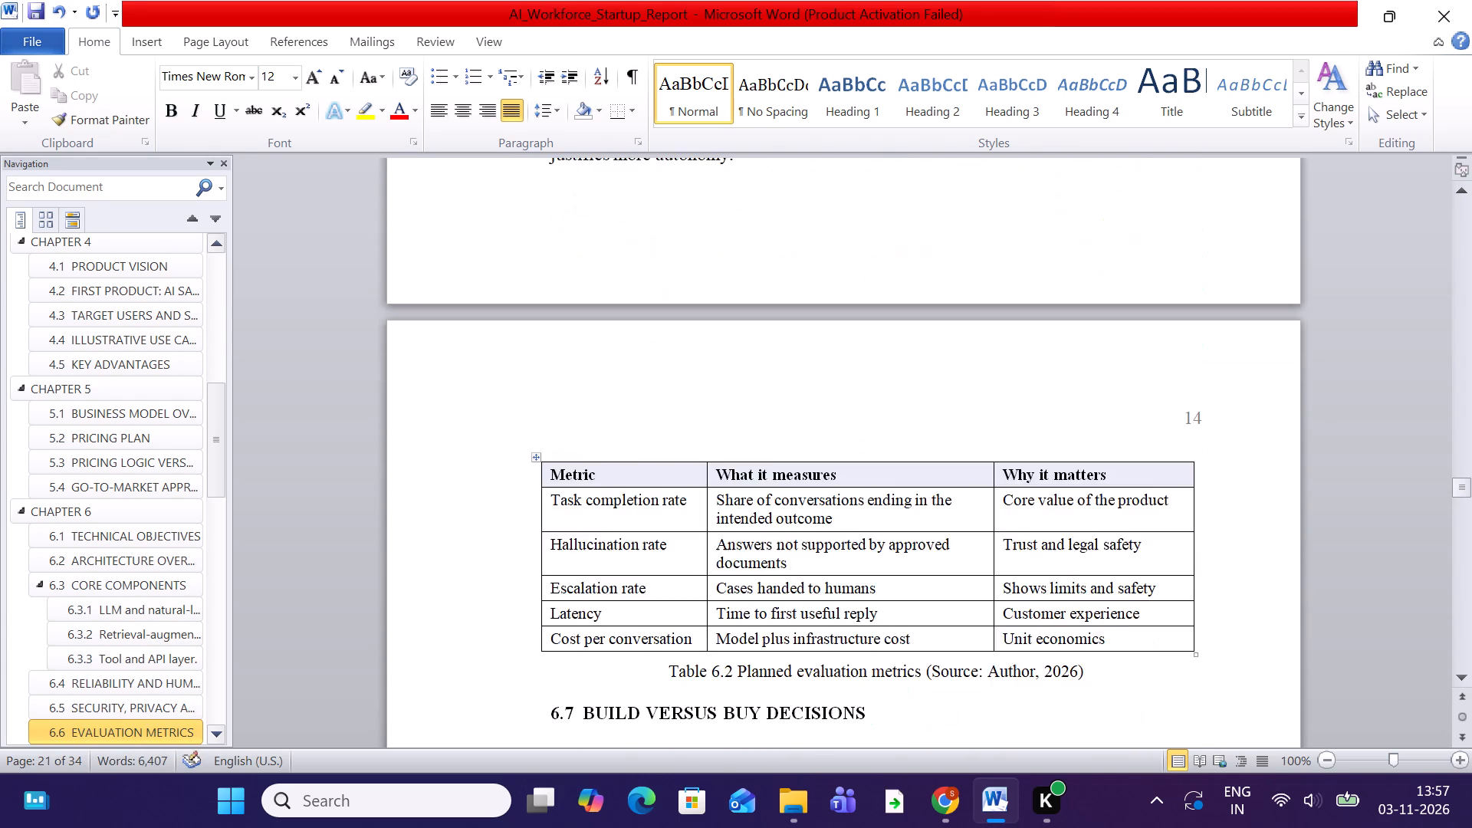
scroll(632, 559, down, 5)
click(633, 478)
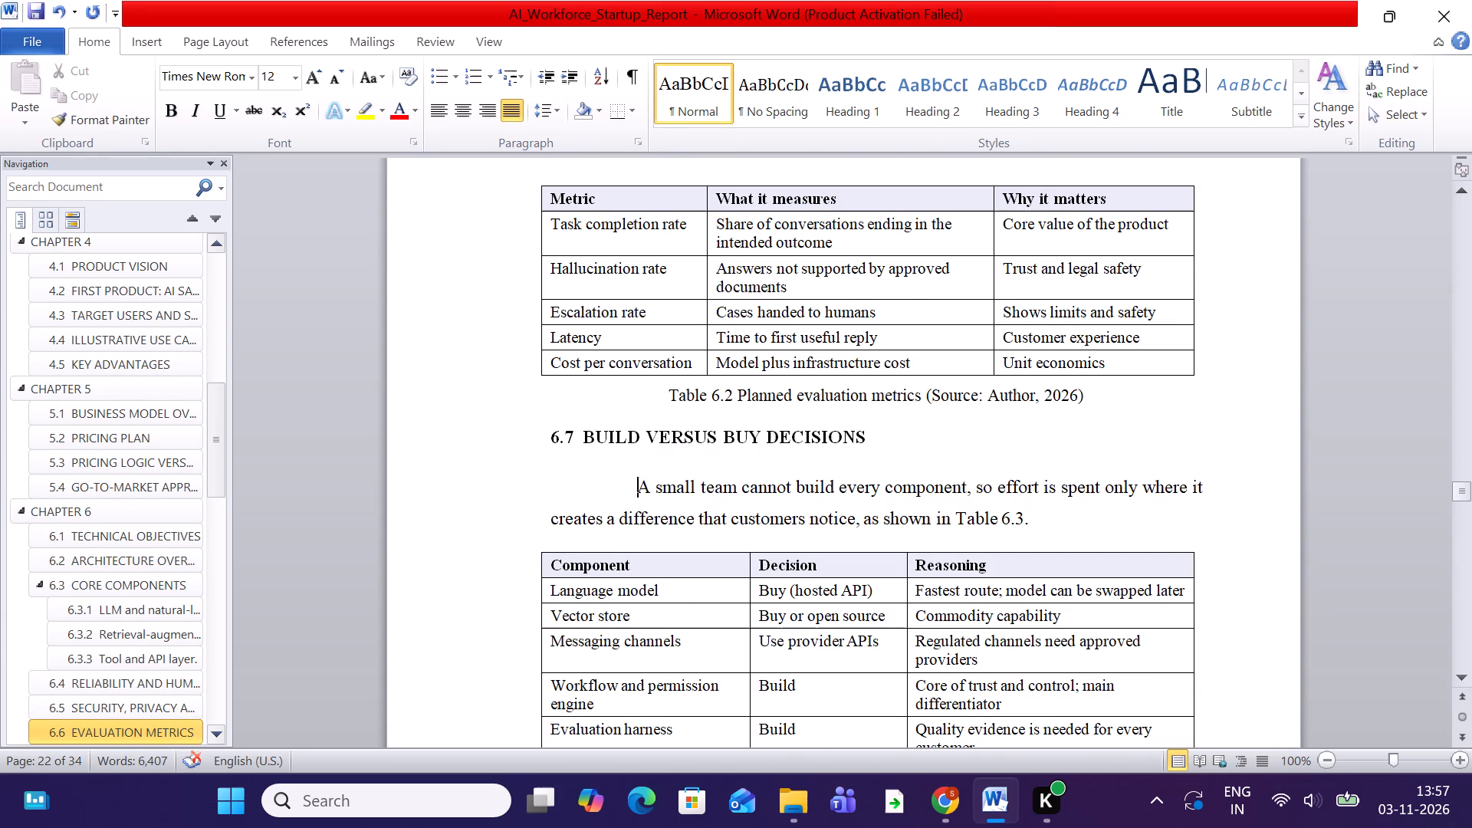
key(BackSpace)
scroll(636, 477, down, 7)
click(638, 490)
key(BackSpace)
Remove the first-line indents from the paragraphs under 7.1 Market Opportunity and 7.2 Target Customer Profile in Chapter 7.
scroll(638, 490, down, 3)
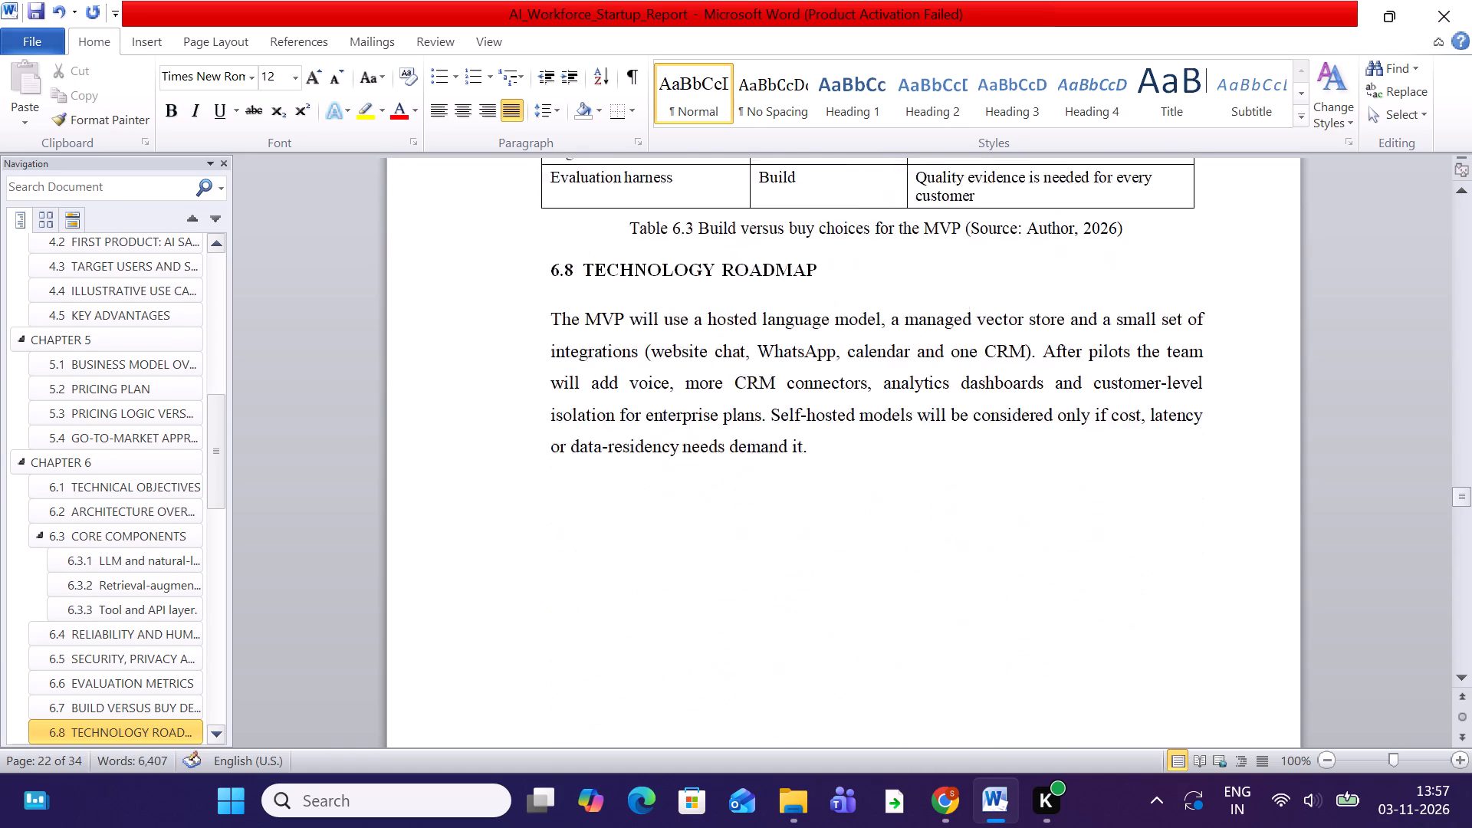
scroll(638, 492, down, 10)
click(636, 546)
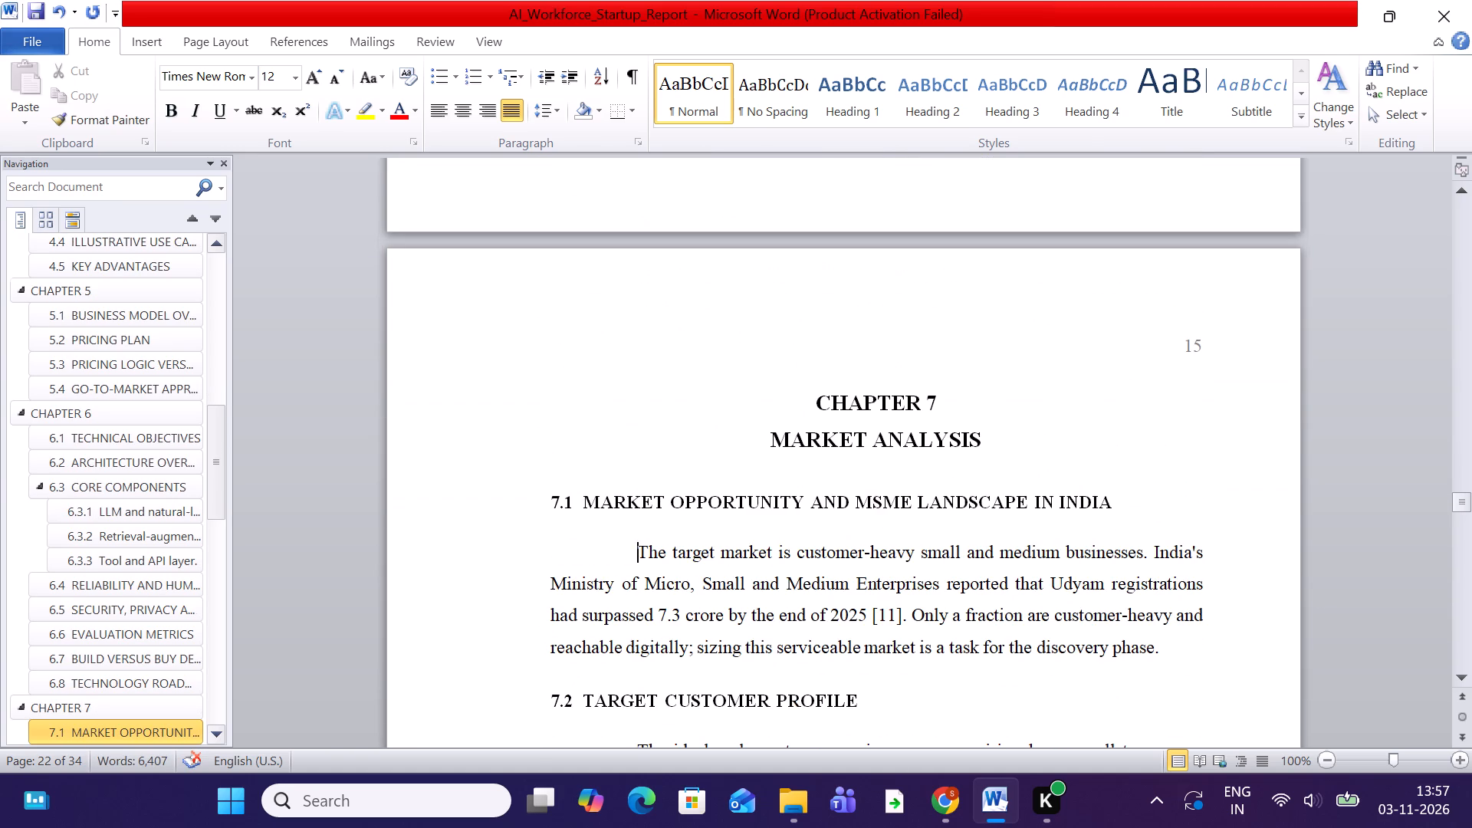
key(BackSpace)
scroll(636, 547, down, 5)
click(636, 484)
key(BackSpace)
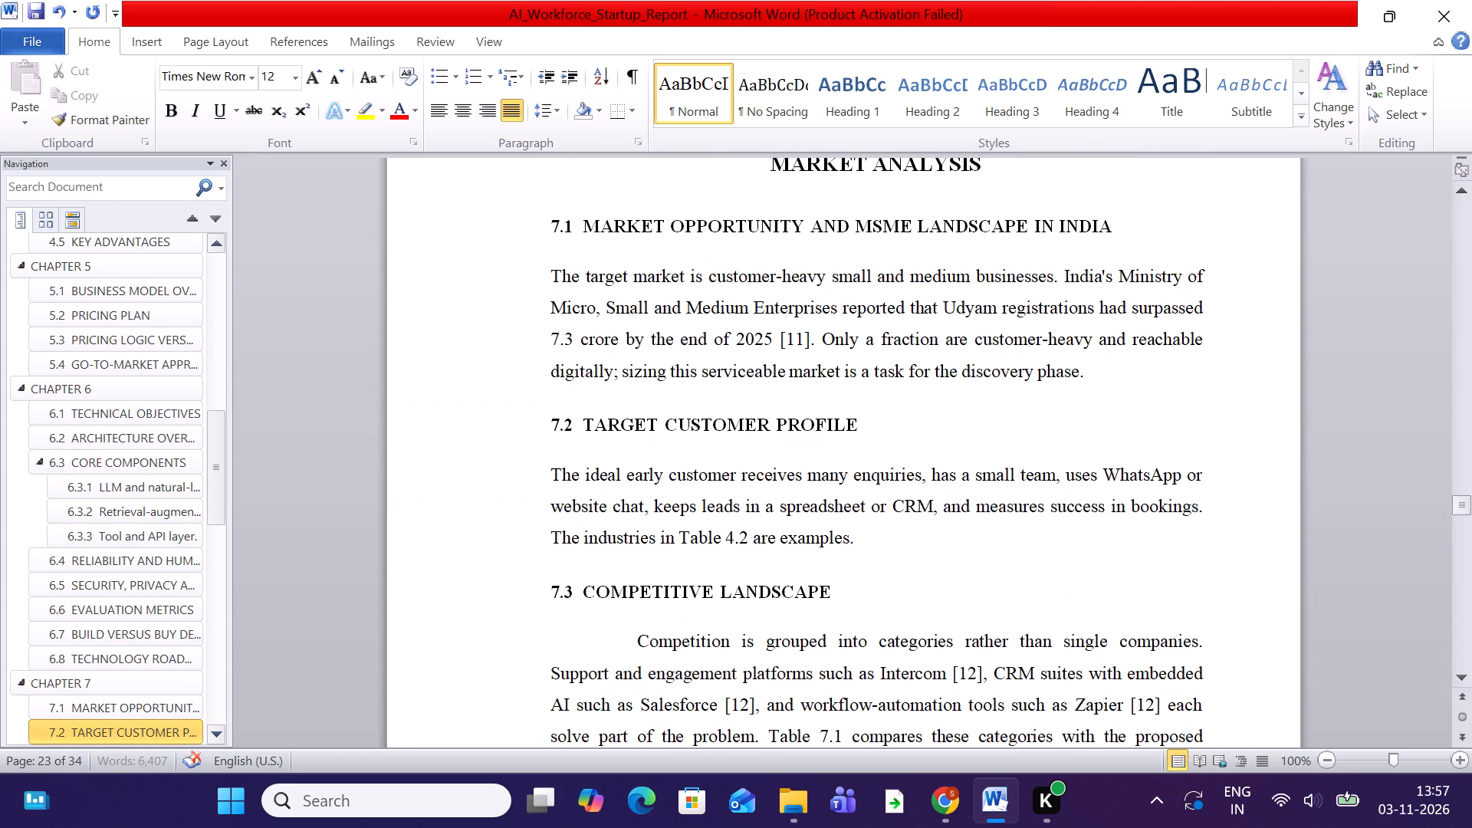
Remove the first-line indents from the paragraphs under 7.3 Competitive Landscape and 7.4 Competitive Advantage.
scroll(636, 484, down, 2)
click(633, 534)
key(BackSpace)
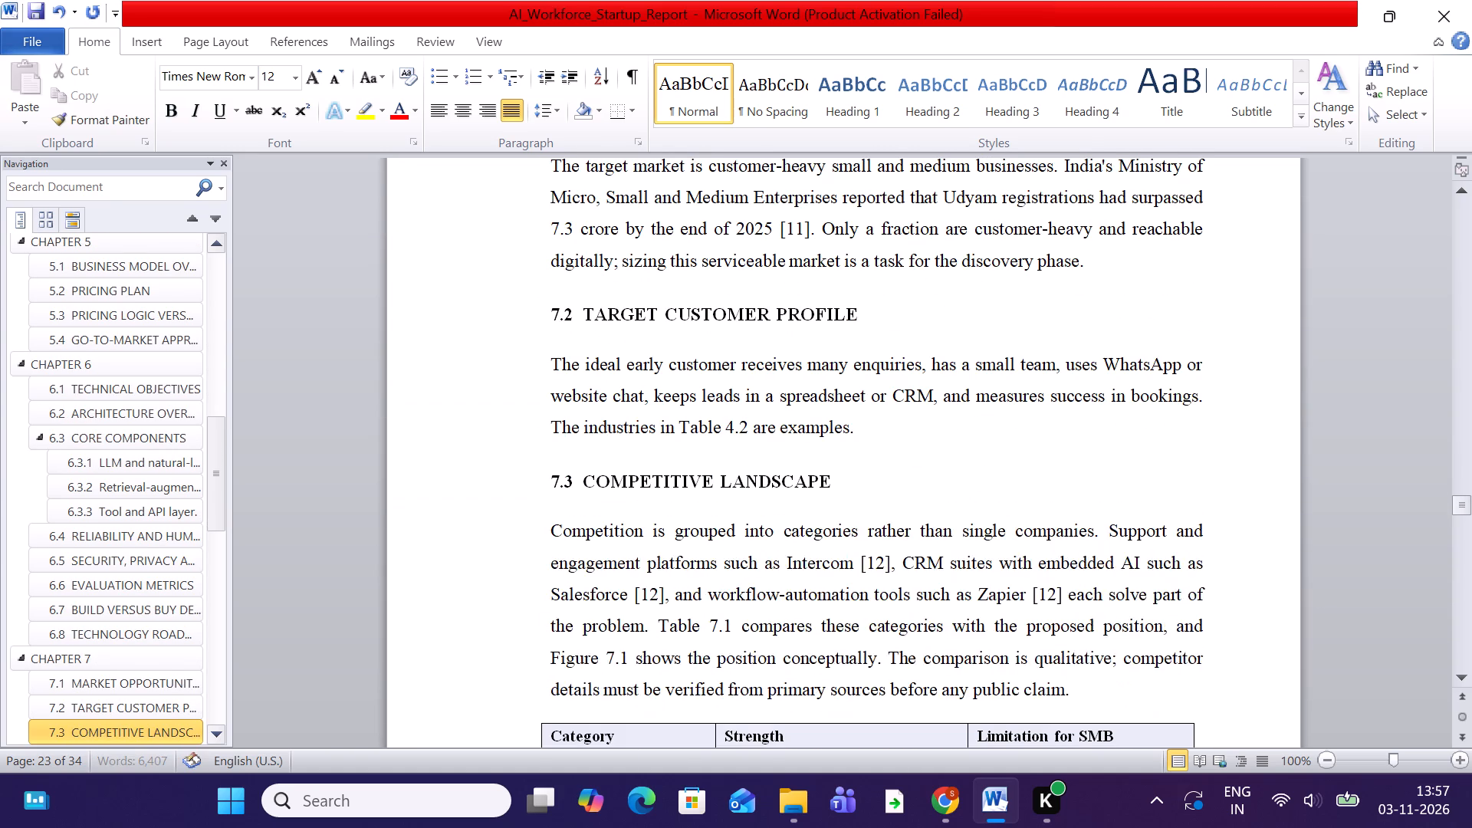
scroll(633, 534, down, 11)
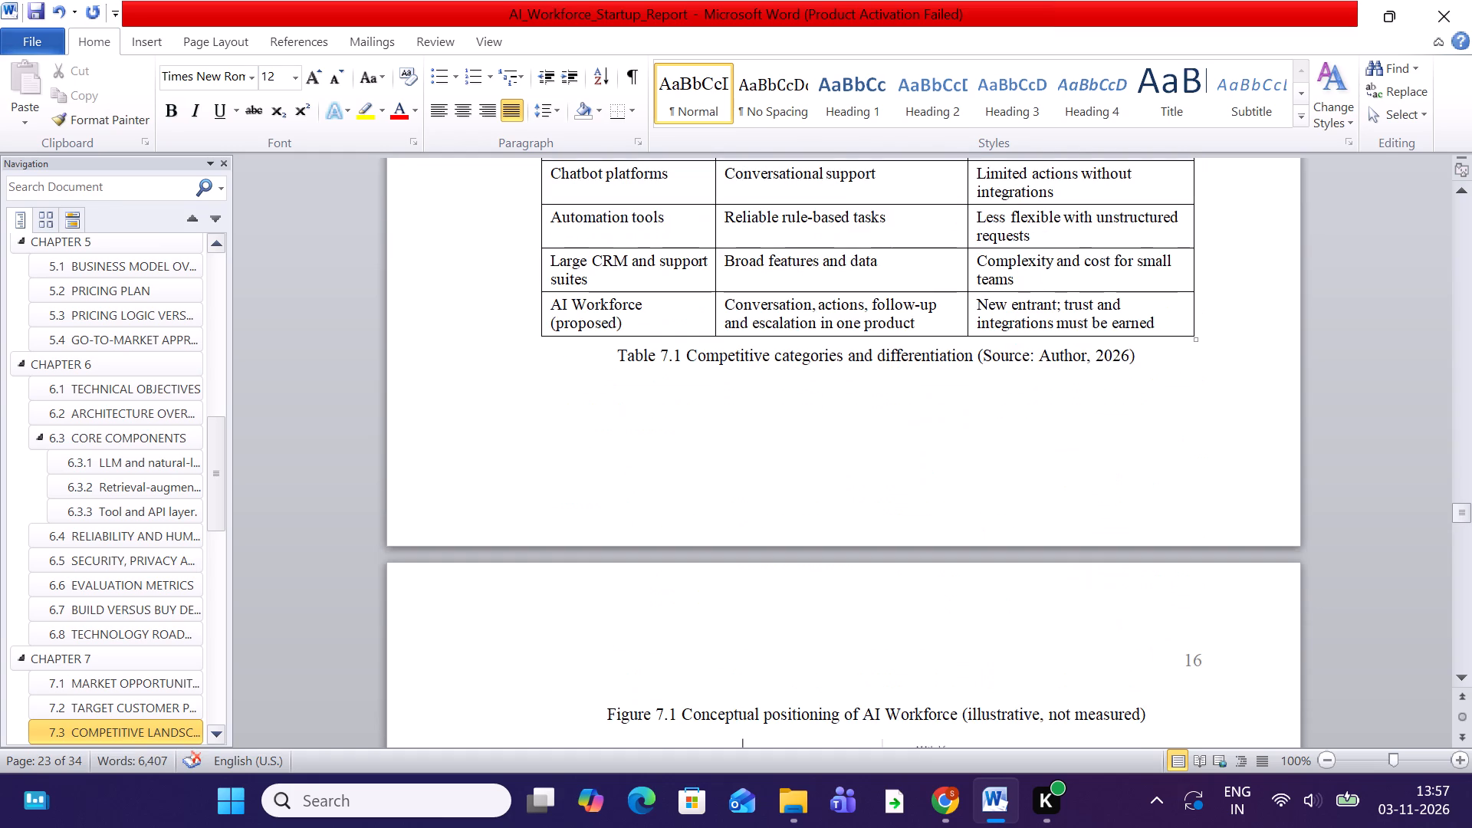
scroll(633, 534, down, 11)
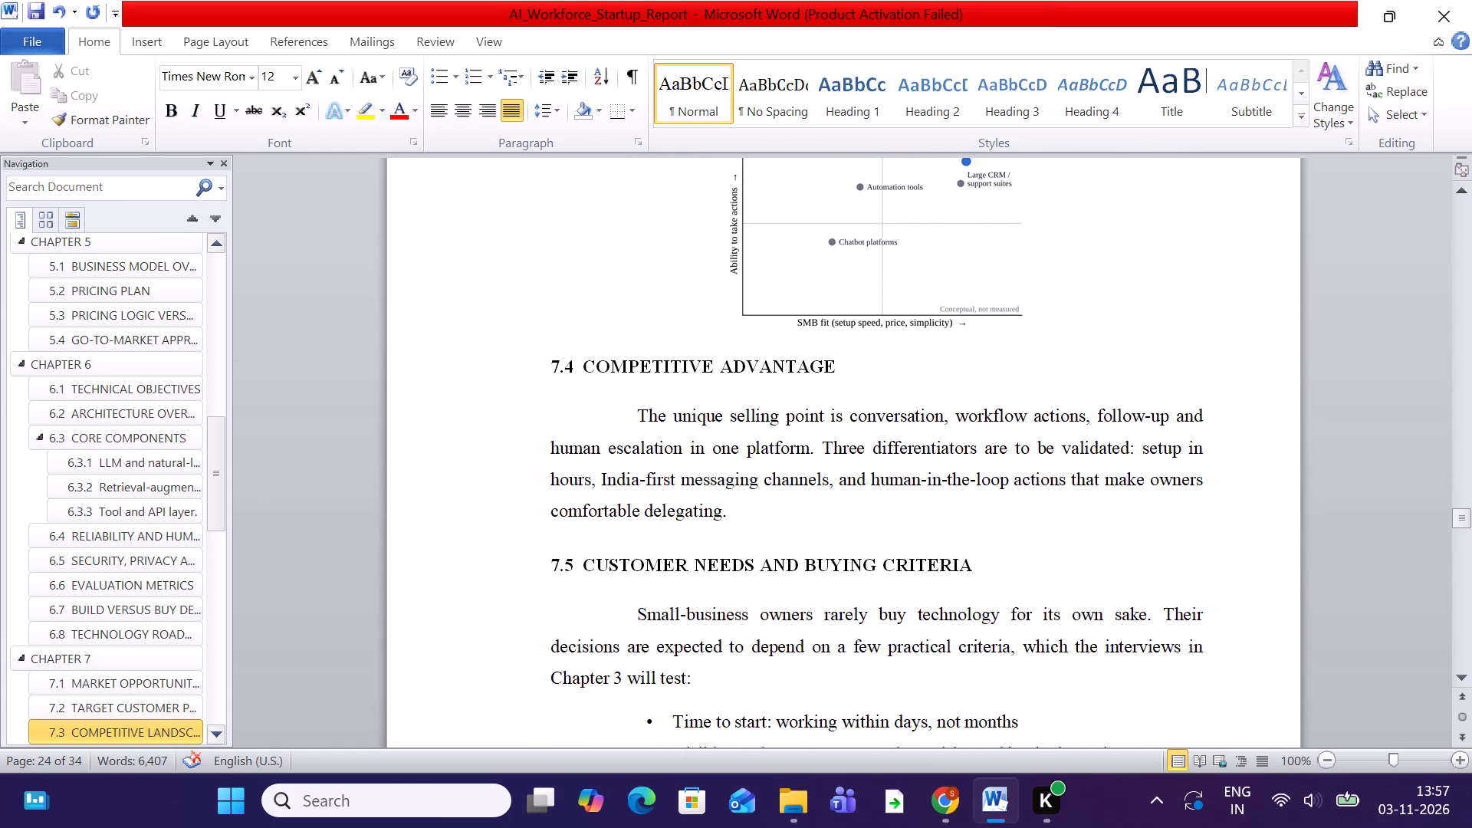
click(636, 422)
key(BackSpace)
Remove the first-line indents from the introductory paragraph under 7.5 Customer Needs and Buying Criteria and the 7.6 Market Entry and Growth paragraph.
scroll(636, 422, down, 1)
click(636, 564)
key(BackSpace)
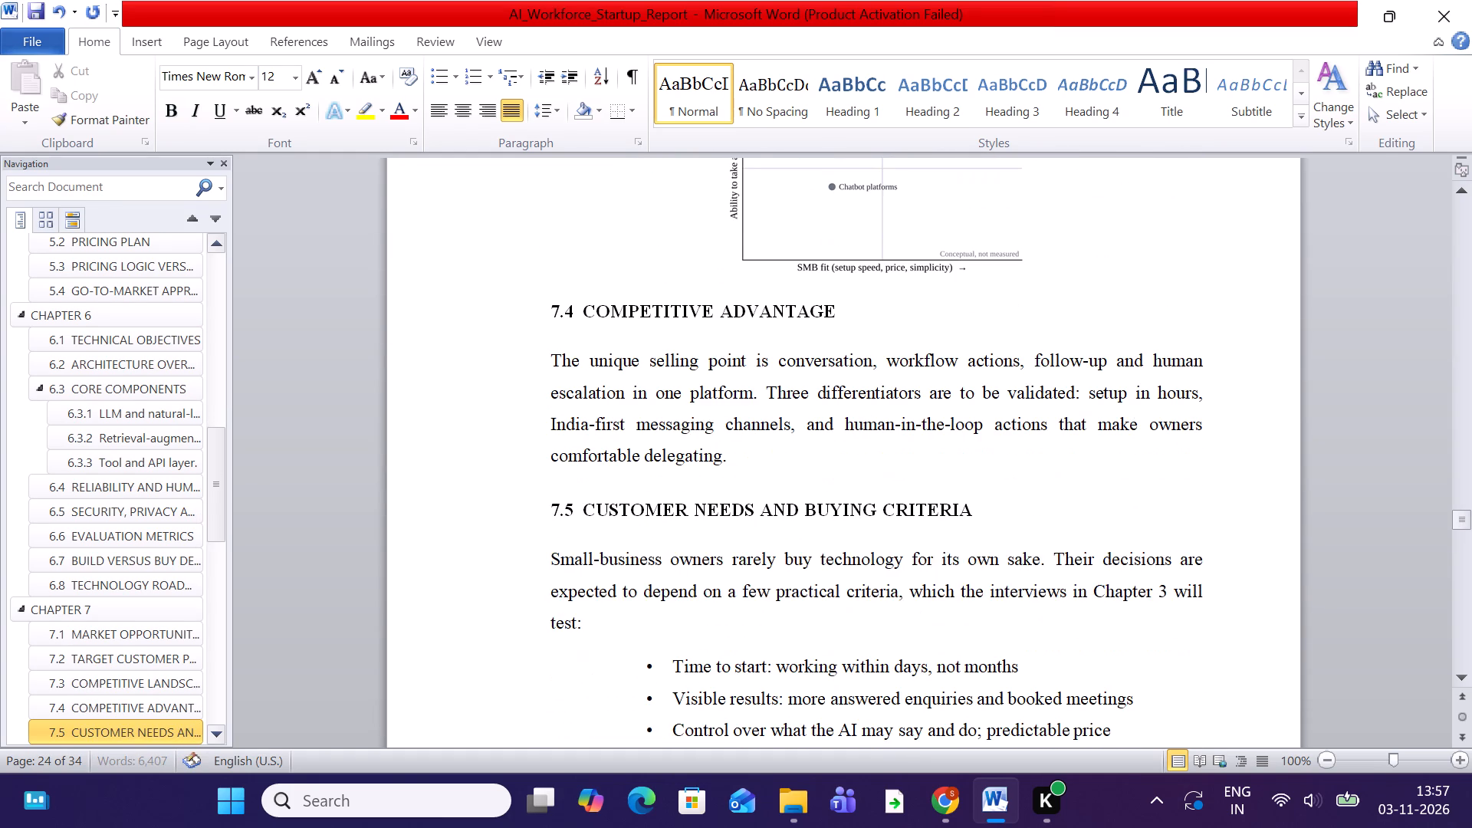
scroll(636, 590, down, 6)
click(629, 503)
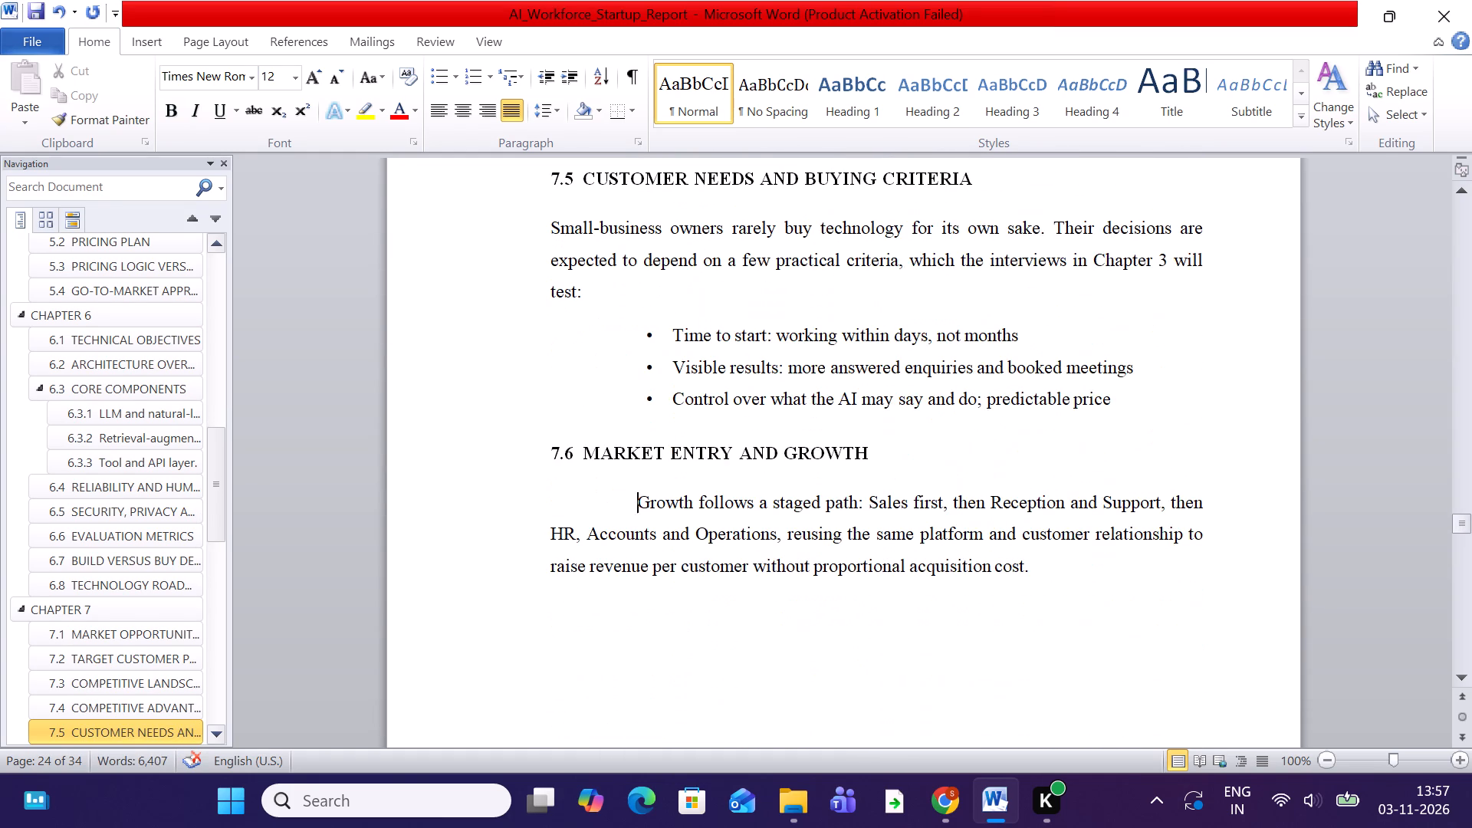
key(BackSpace)
Remove the first-line indents from the 8.1 Strategic Evolution paragraph and the introductory paragraph under 8.2 Planned Pivot Triggers in Chapter 8.
scroll(632, 508, down, 10)
click(634, 626)
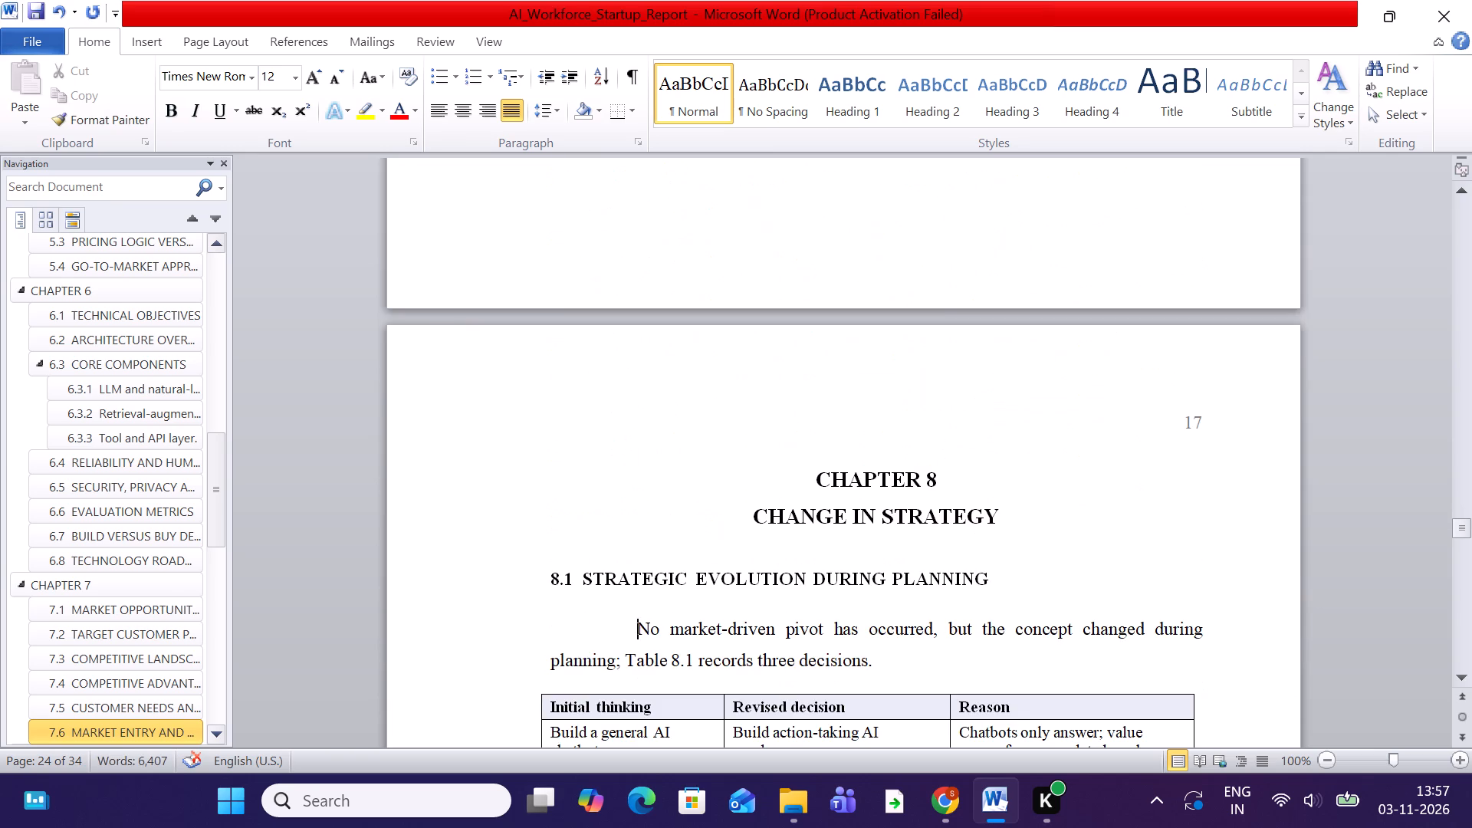
key(BackSpace)
scroll(634, 627, down, 8)
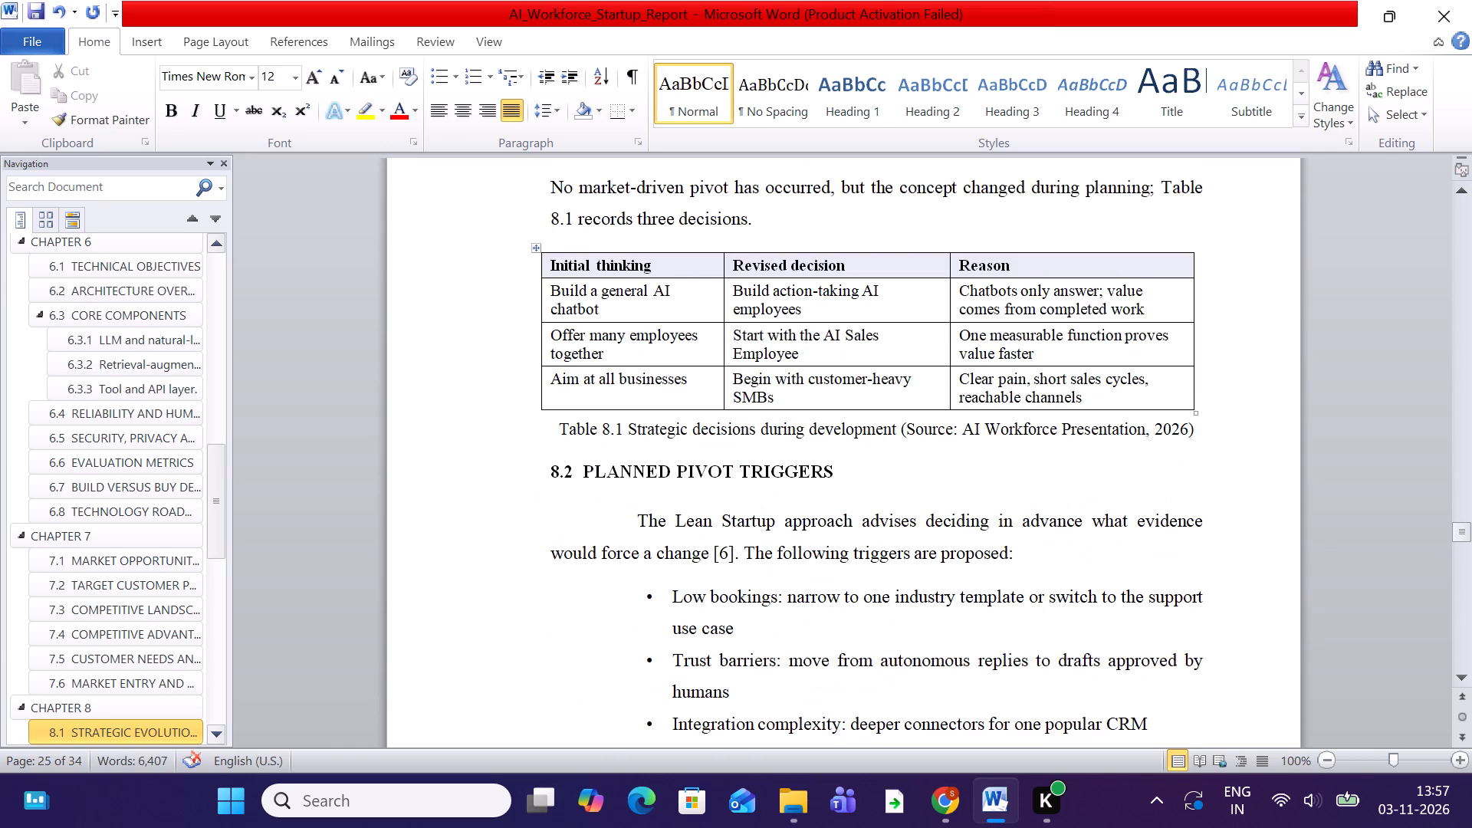
click(640, 527)
key(BackSpace)
Strip the manual bullet characters and indents from the three trigger items under 8.2: Low bookings, Trust barriers and Integration complexity.
click(669, 612)
key(BackSpace)
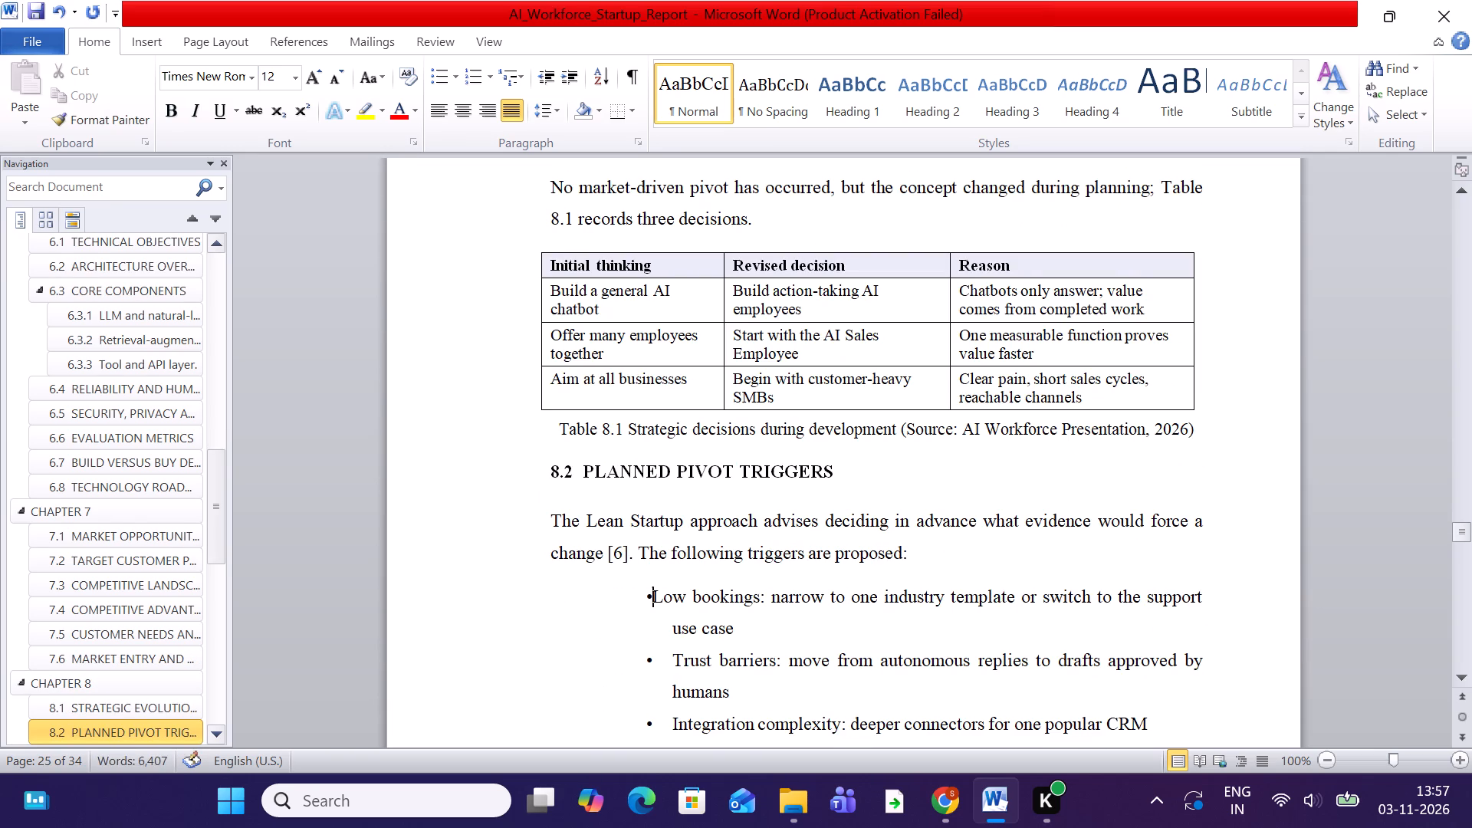
key(BackSpace)
key(BackSpace)
key(BackSpace)
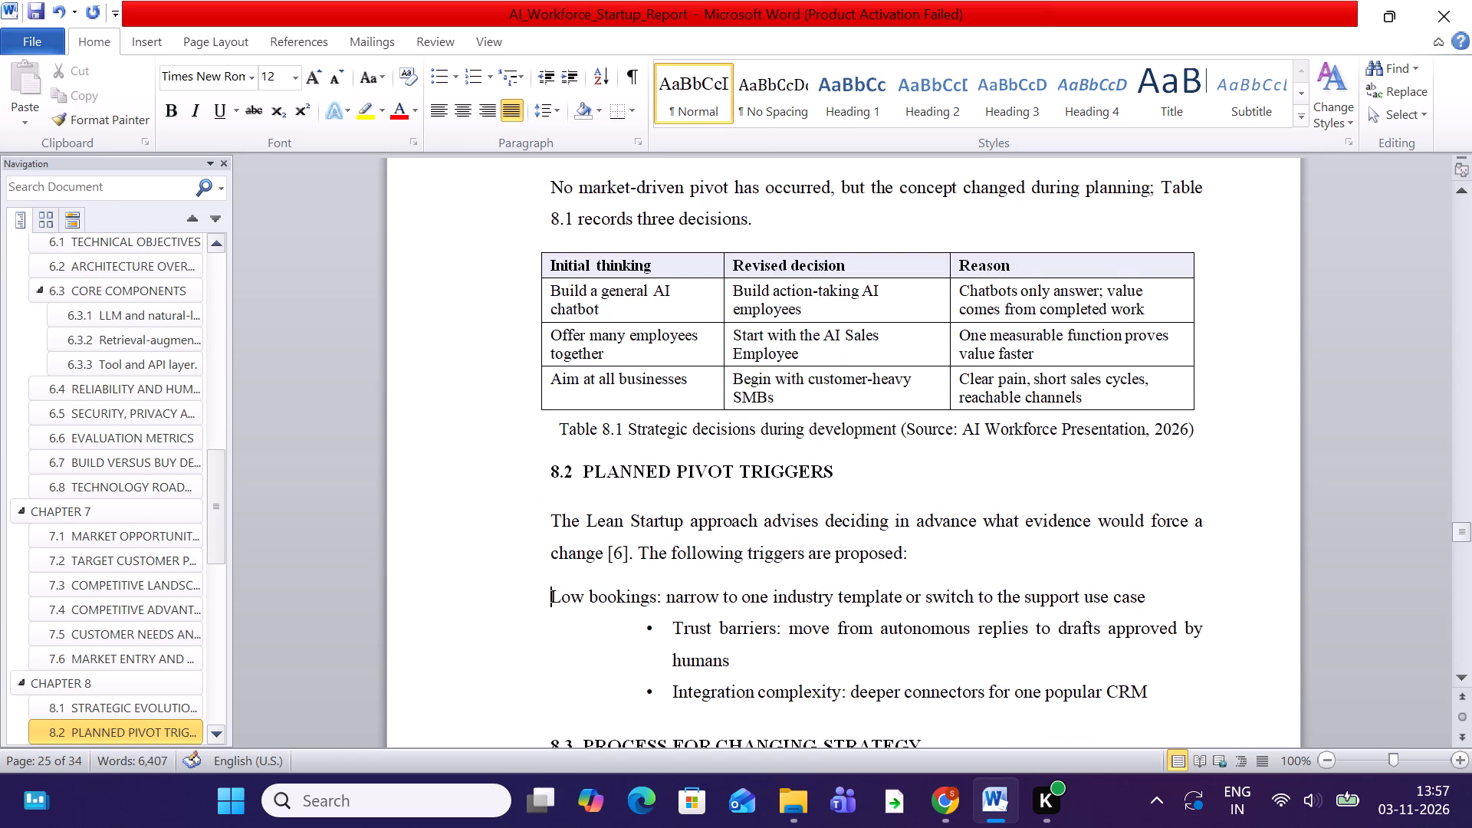
click(666, 630)
key(BackSpace)
key(BackSpace)
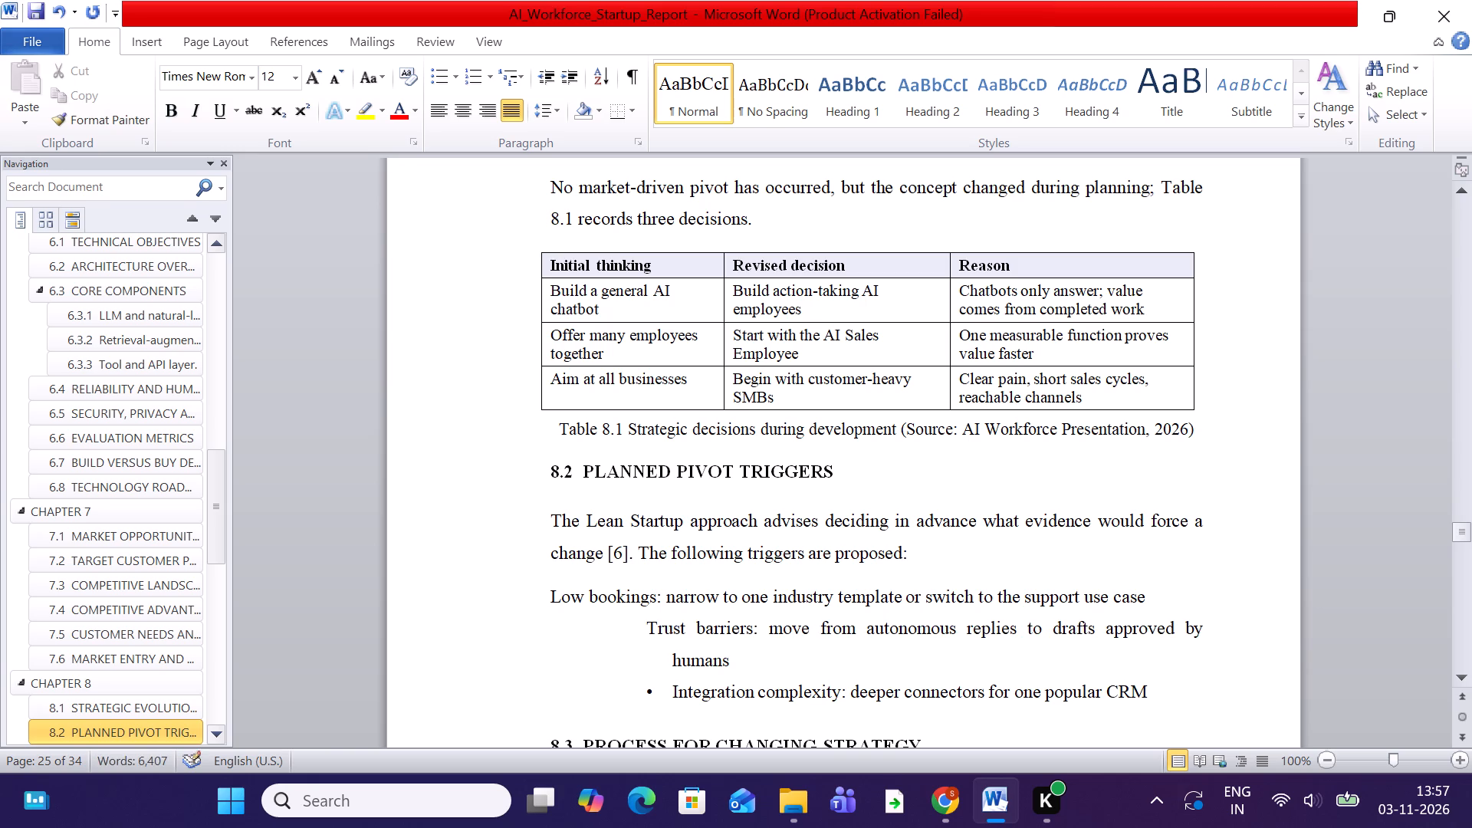
key(BackSpace)
key(BackSpace)
click(665, 673)
key(BackSpace)
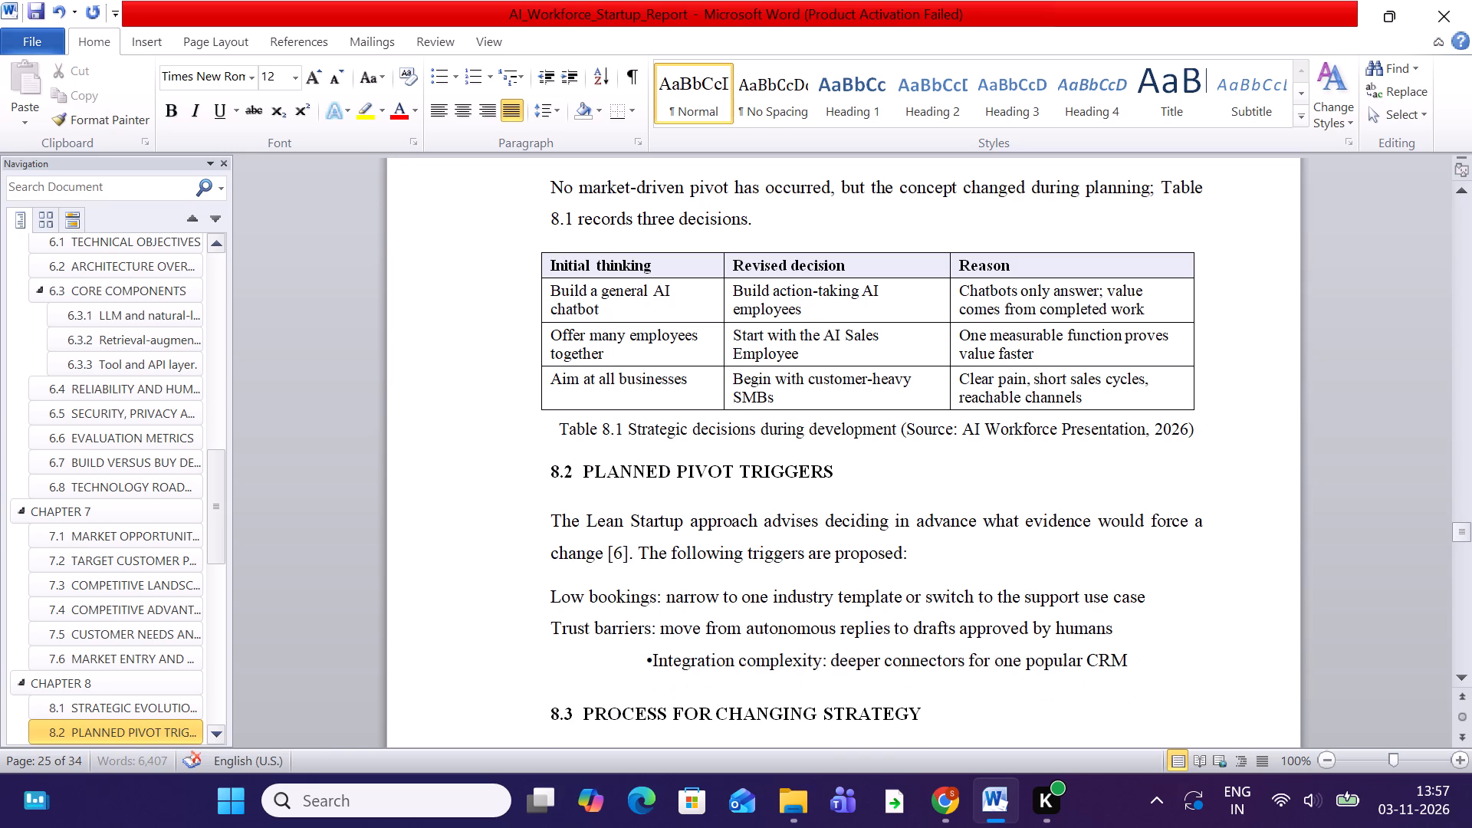
key(BackSpace)
key(BackSpace)
Format the three pivot trigger lines under 8.2 as a round-bulleted list.
drag(1036, 675, 718, 674)
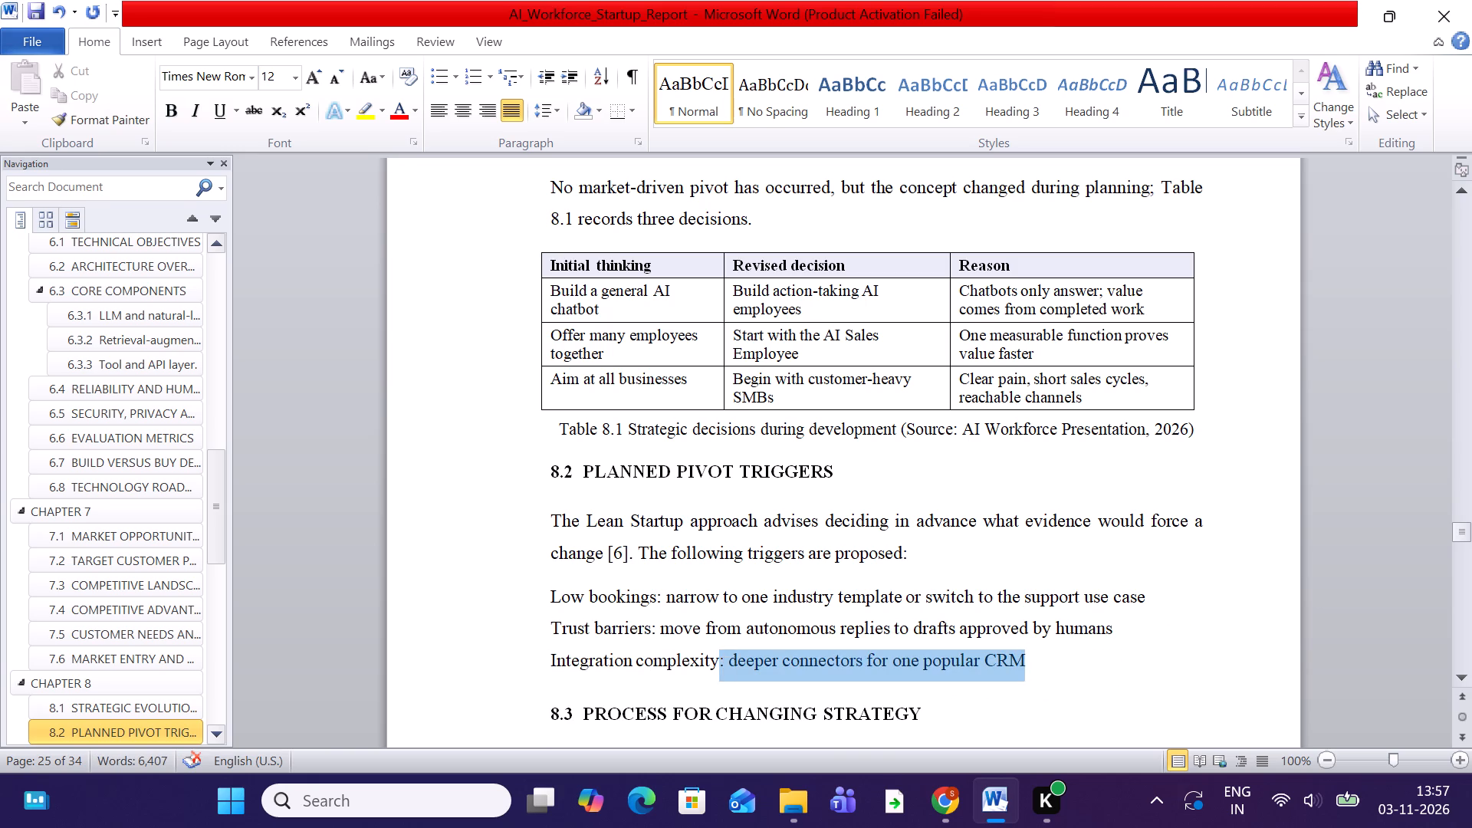
drag(718, 674, 578, 597)
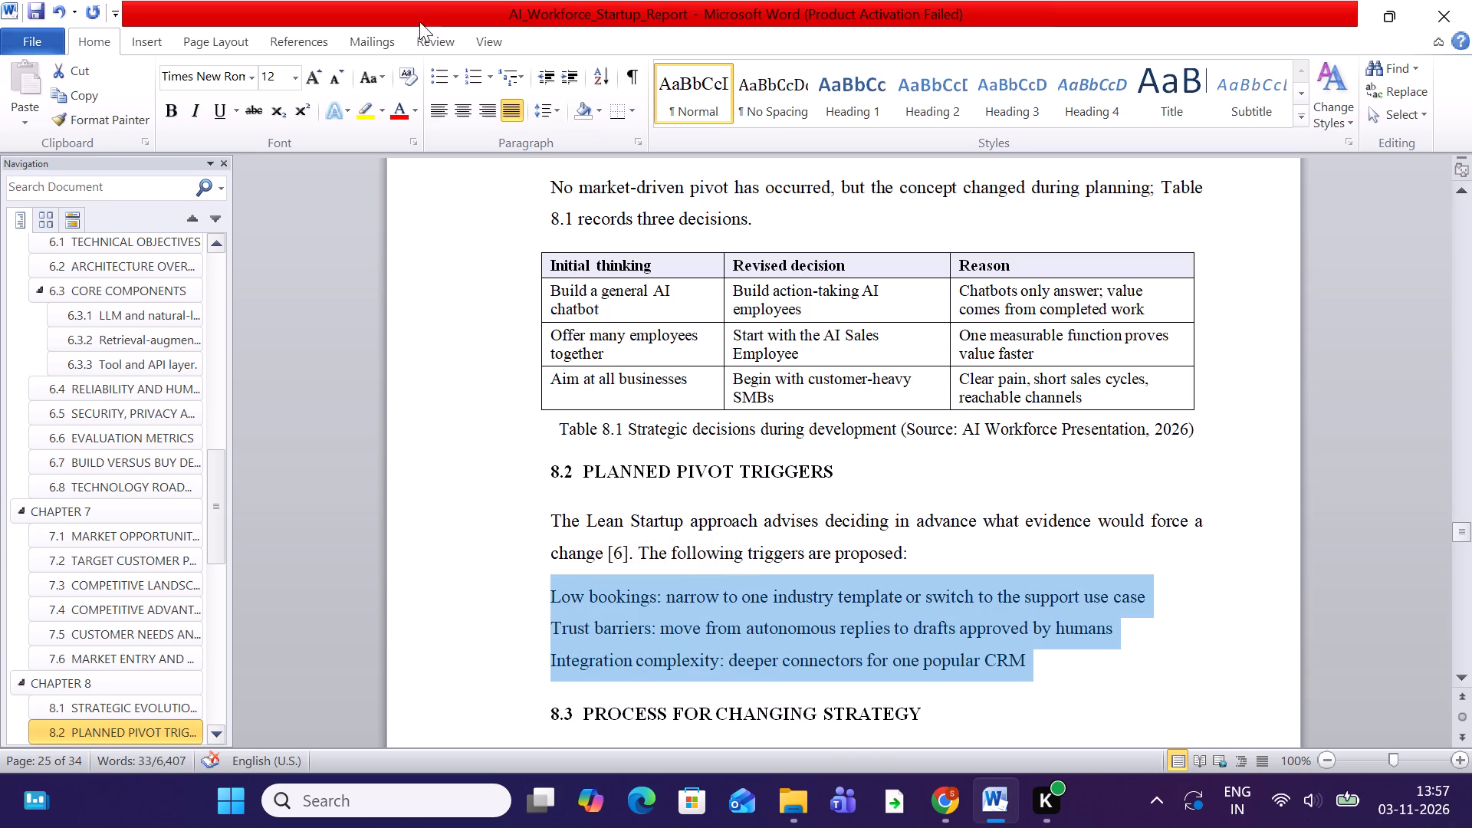
click(433, 69)
click(418, 458)
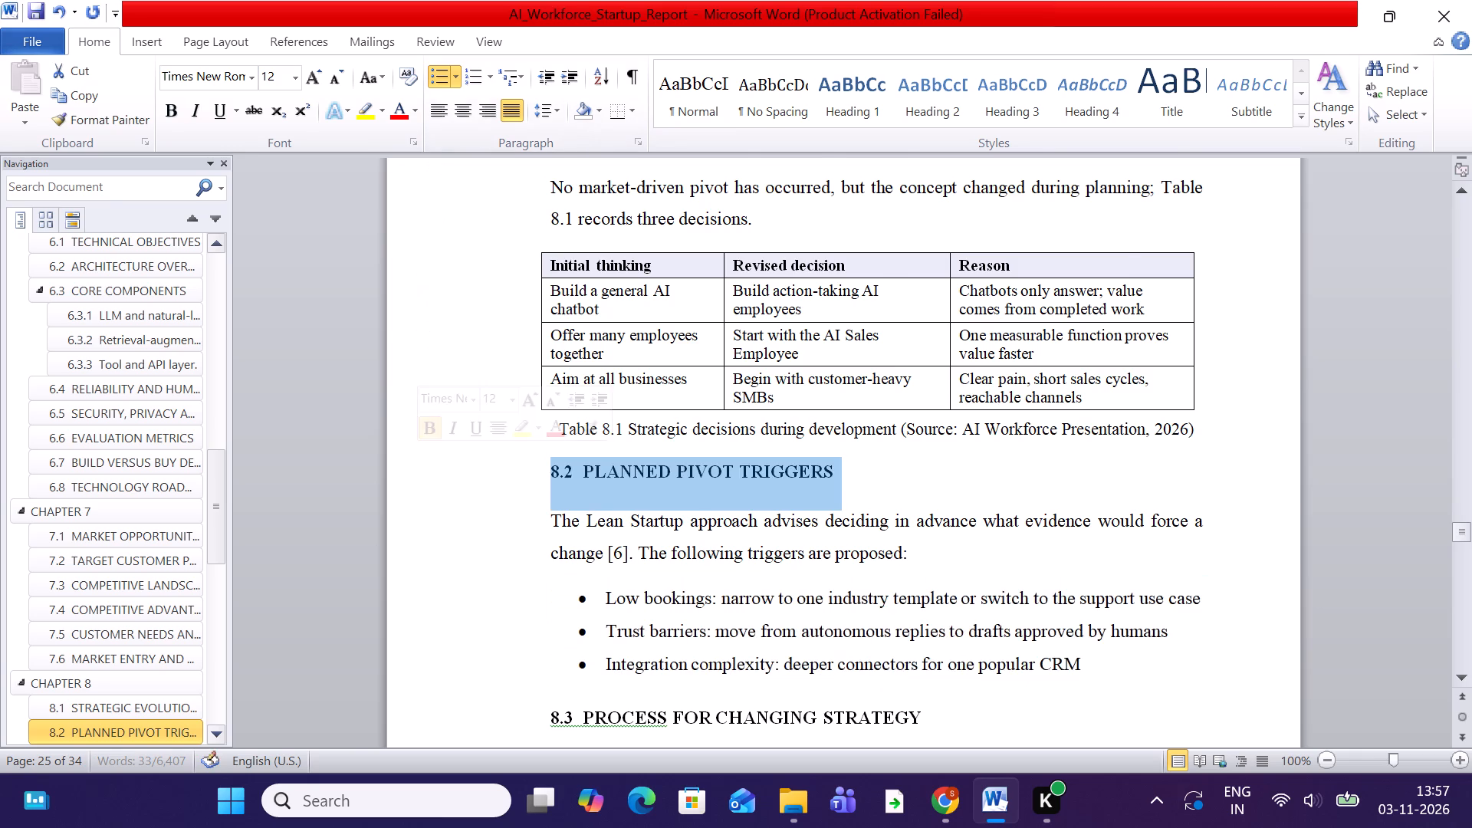
Remove the first-line indent from the paragraph under 8.3 Process for Changing Strategy.
scroll(606, 605, down, 5)
scroll(686, 567, down, 3)
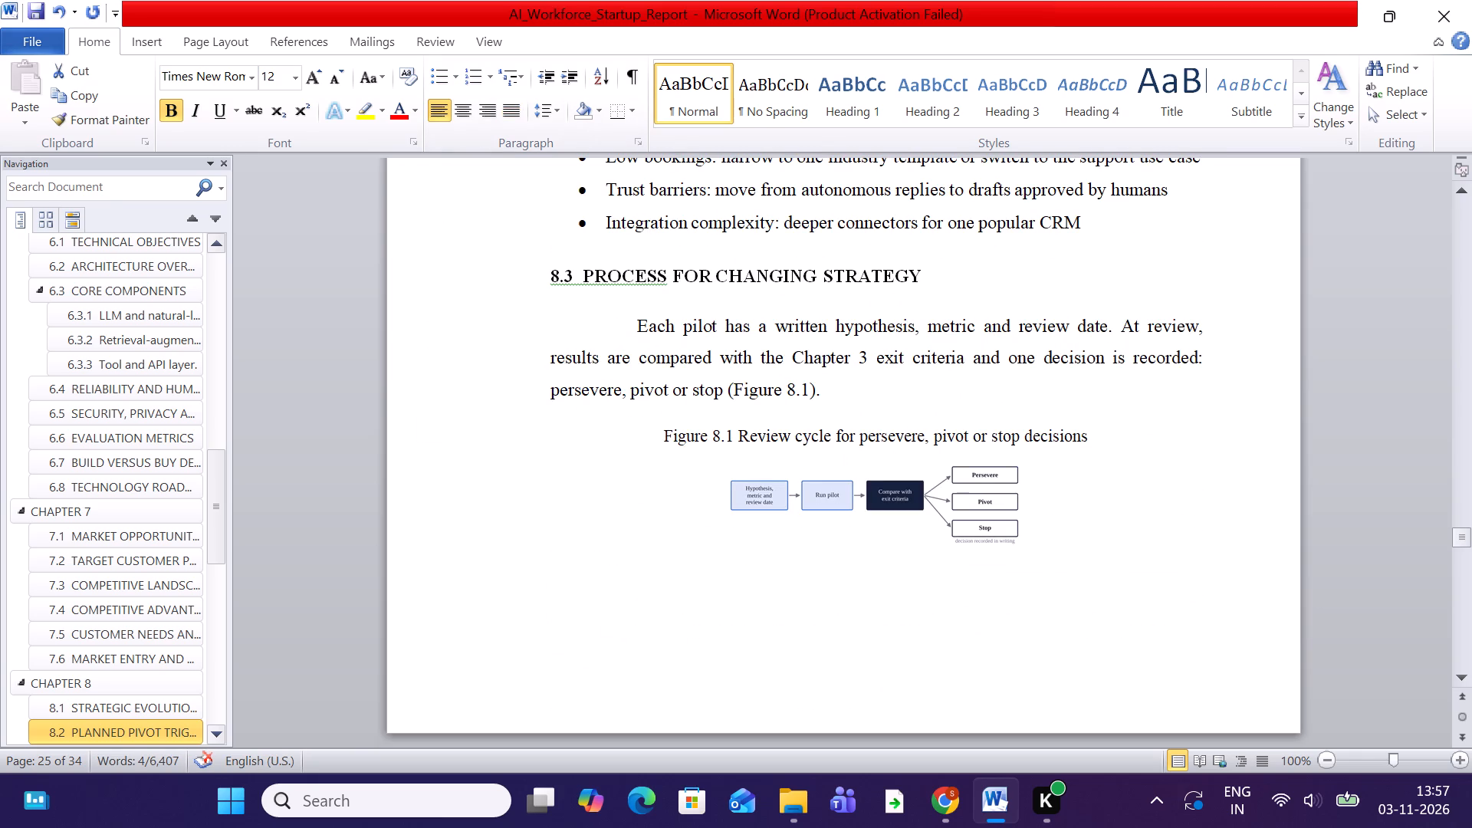
click(632, 324)
key(BackSpace)
Remove the first-line indents from the 9.1 Current Bootstrapped Status and 9.2 Proposed Funding Strategy paragraphs in Chapter 9.
scroll(637, 348, down, 4)
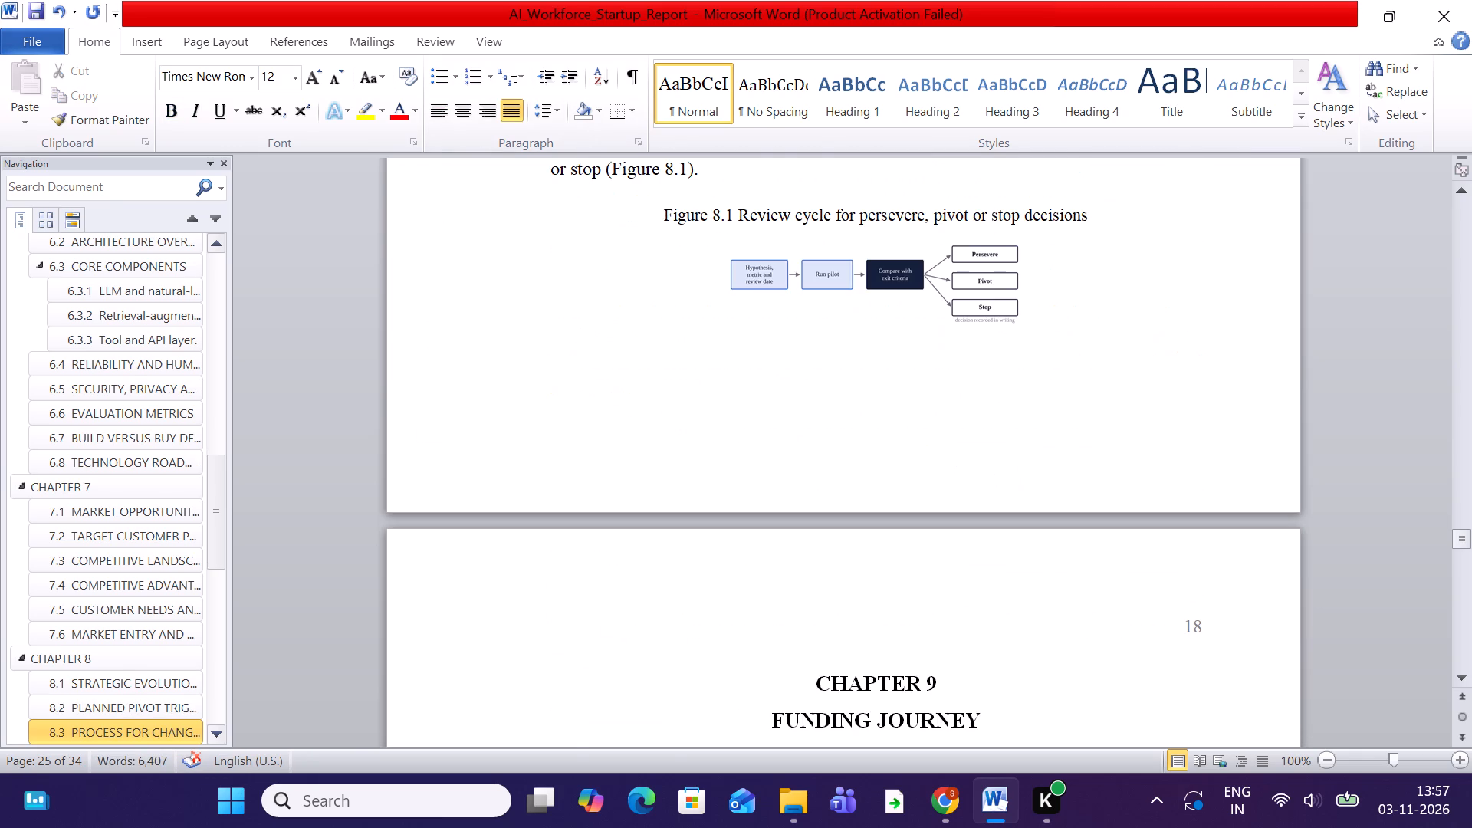
scroll(725, 350, down, 3)
scroll(672, 614, down, 2)
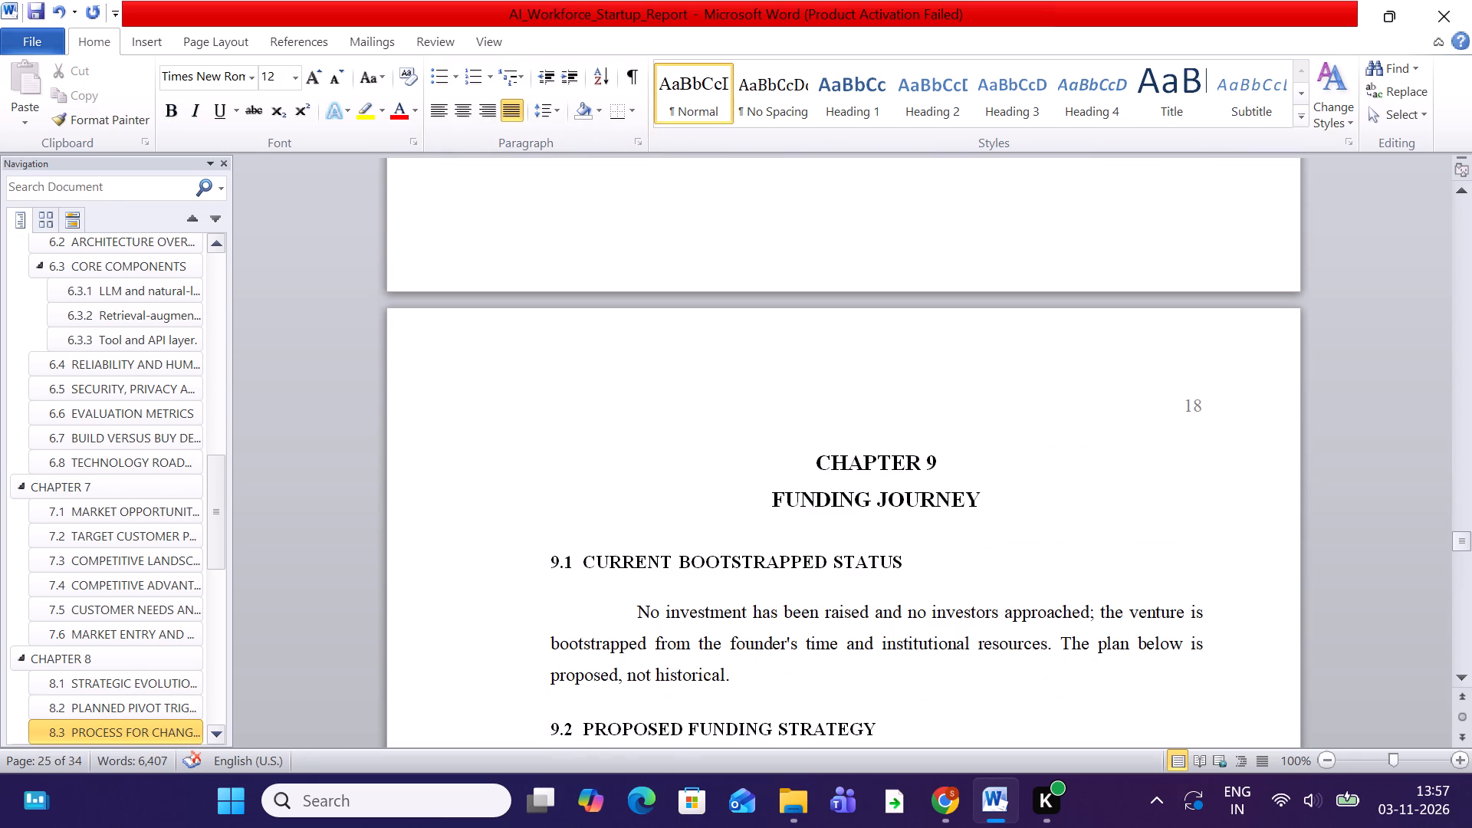
click(639, 546)
key(BackSpace)
scroll(639, 561, down, 3)
click(629, 564)
key(BackSpace)
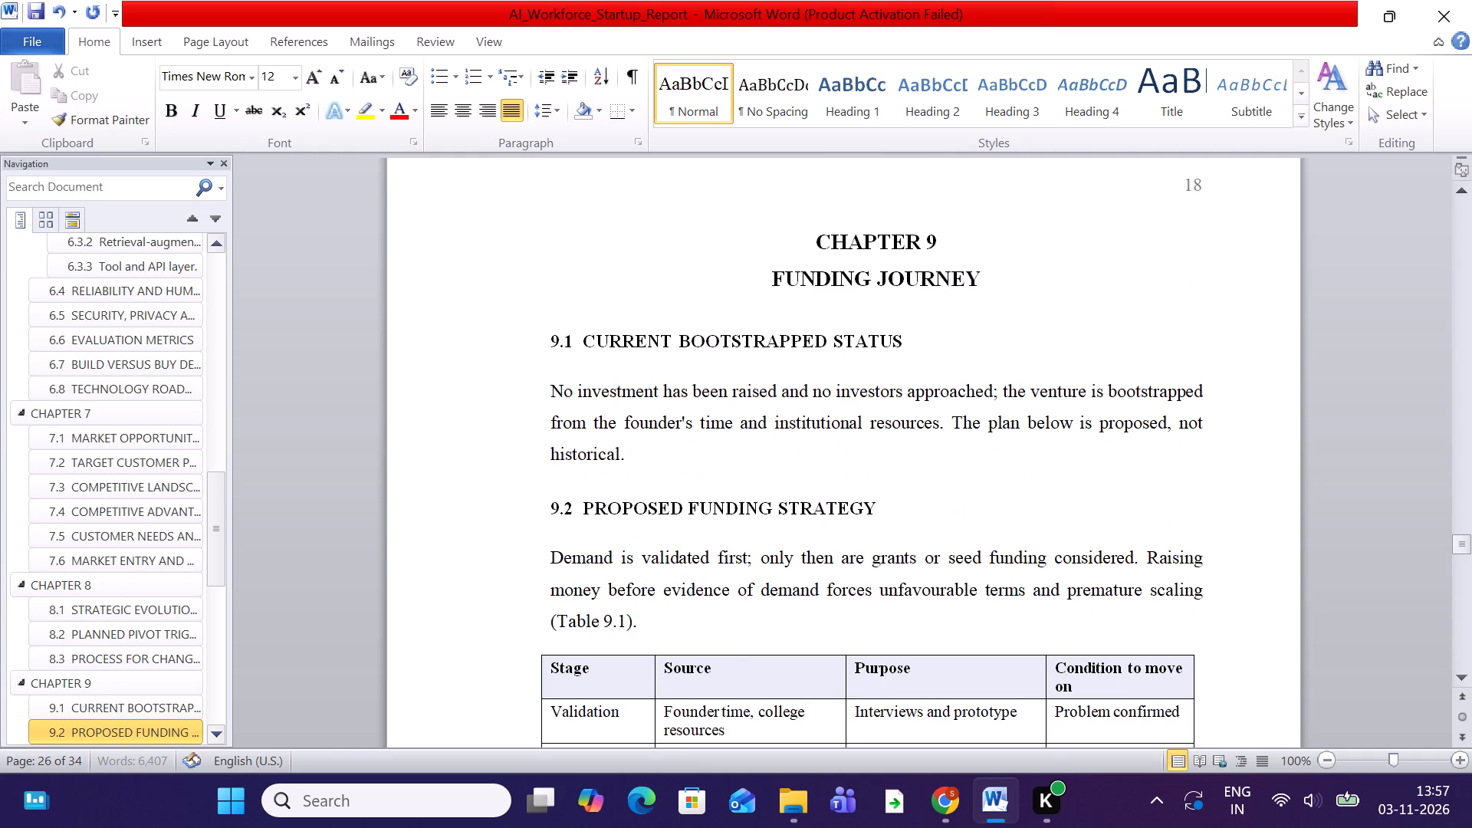
Remove the first-line indents from the 9.3 Use of Funds and 9.4 Investor Readiness and ROI Metrics paragraphs.
scroll(629, 564, down, 5)
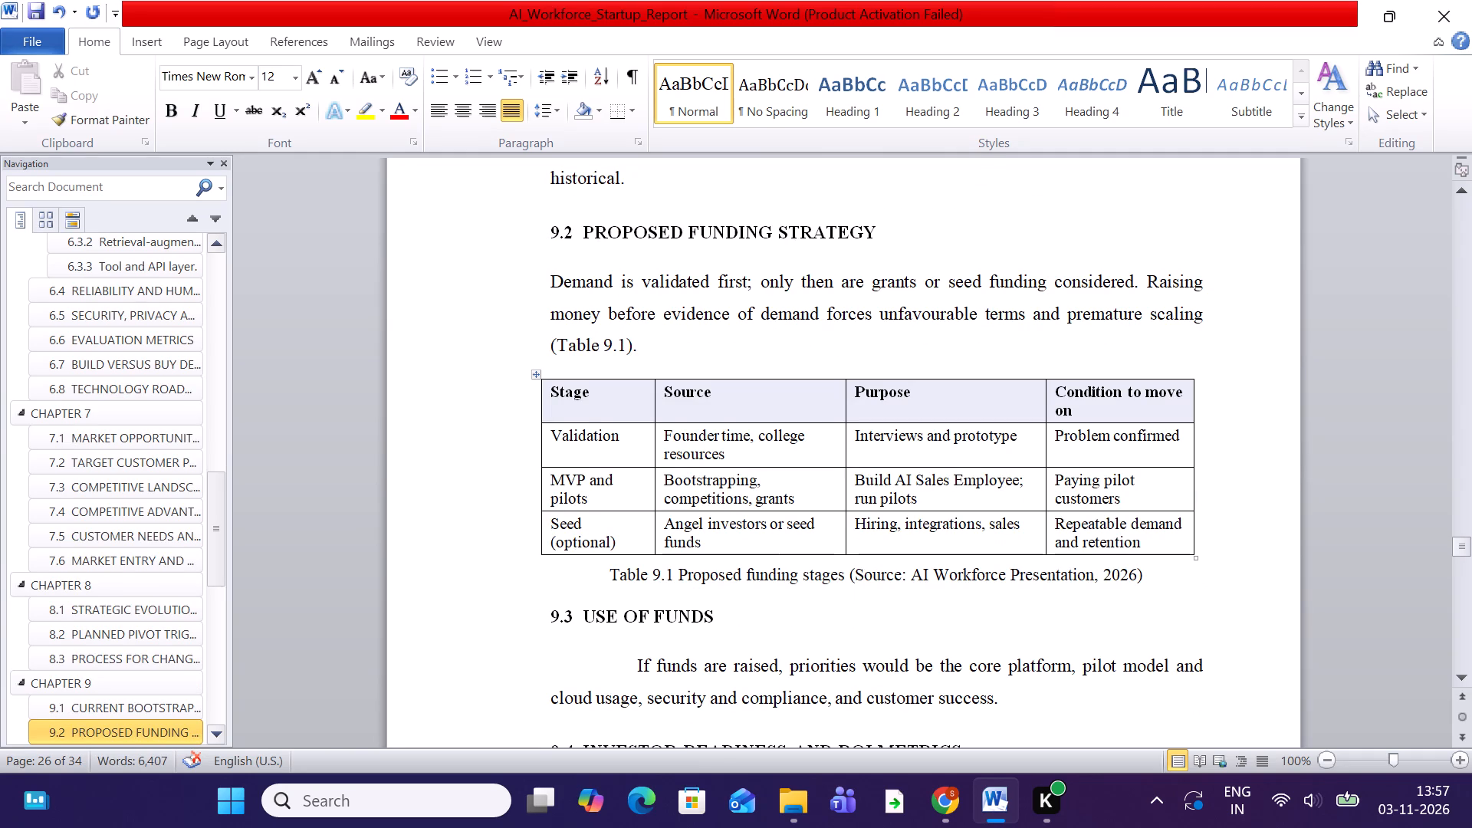
click(627, 659)
key(BackSpace)
scroll(629, 665, down, 4)
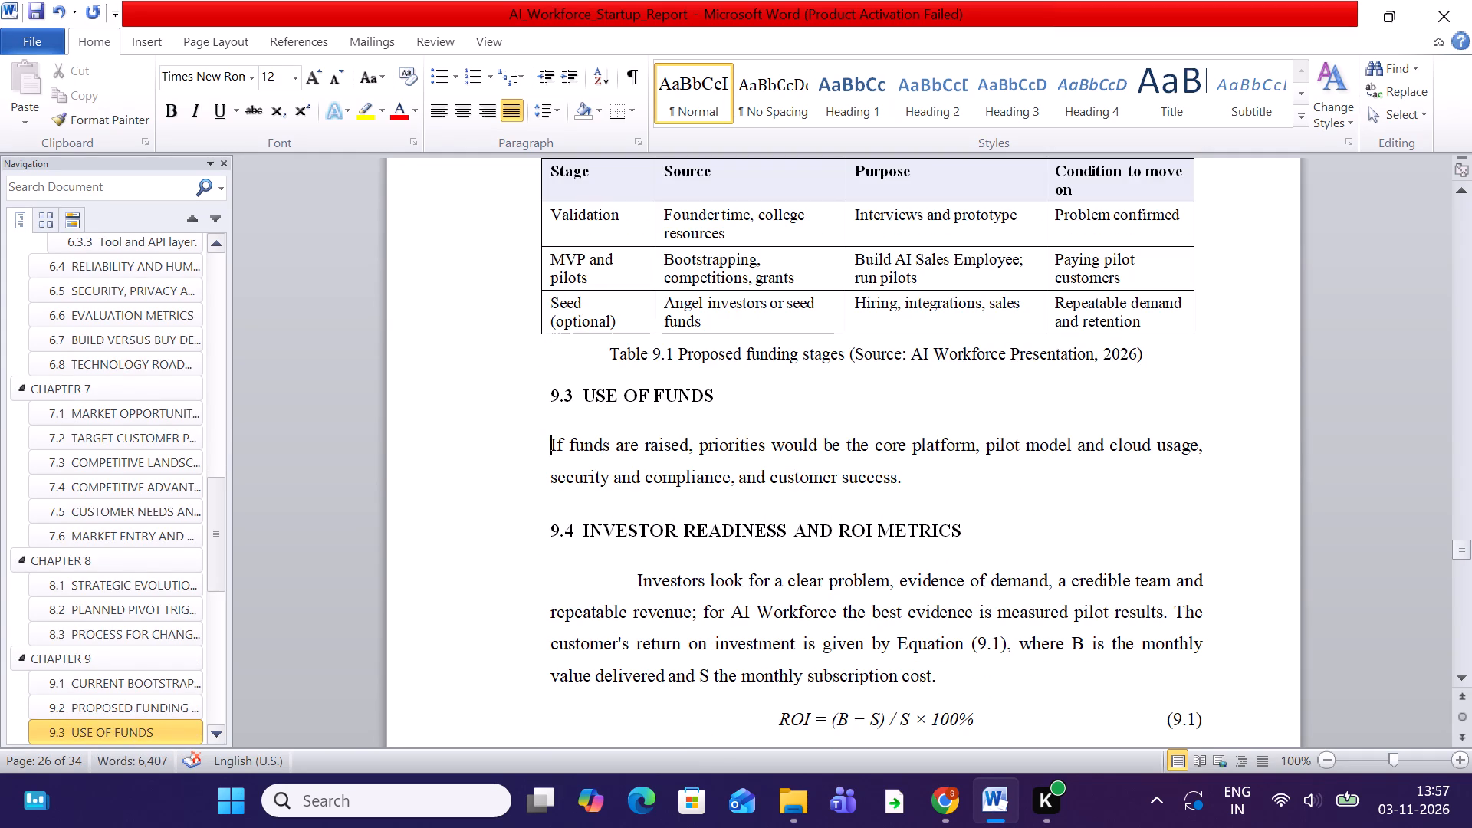
click(636, 582)
key(BackSpace)
Remove the first-line indents from the 10.1 Financial Status and 10.2 Revenue Potential Model paragraphs in Chapter 10.
scroll(636, 584, down, 9)
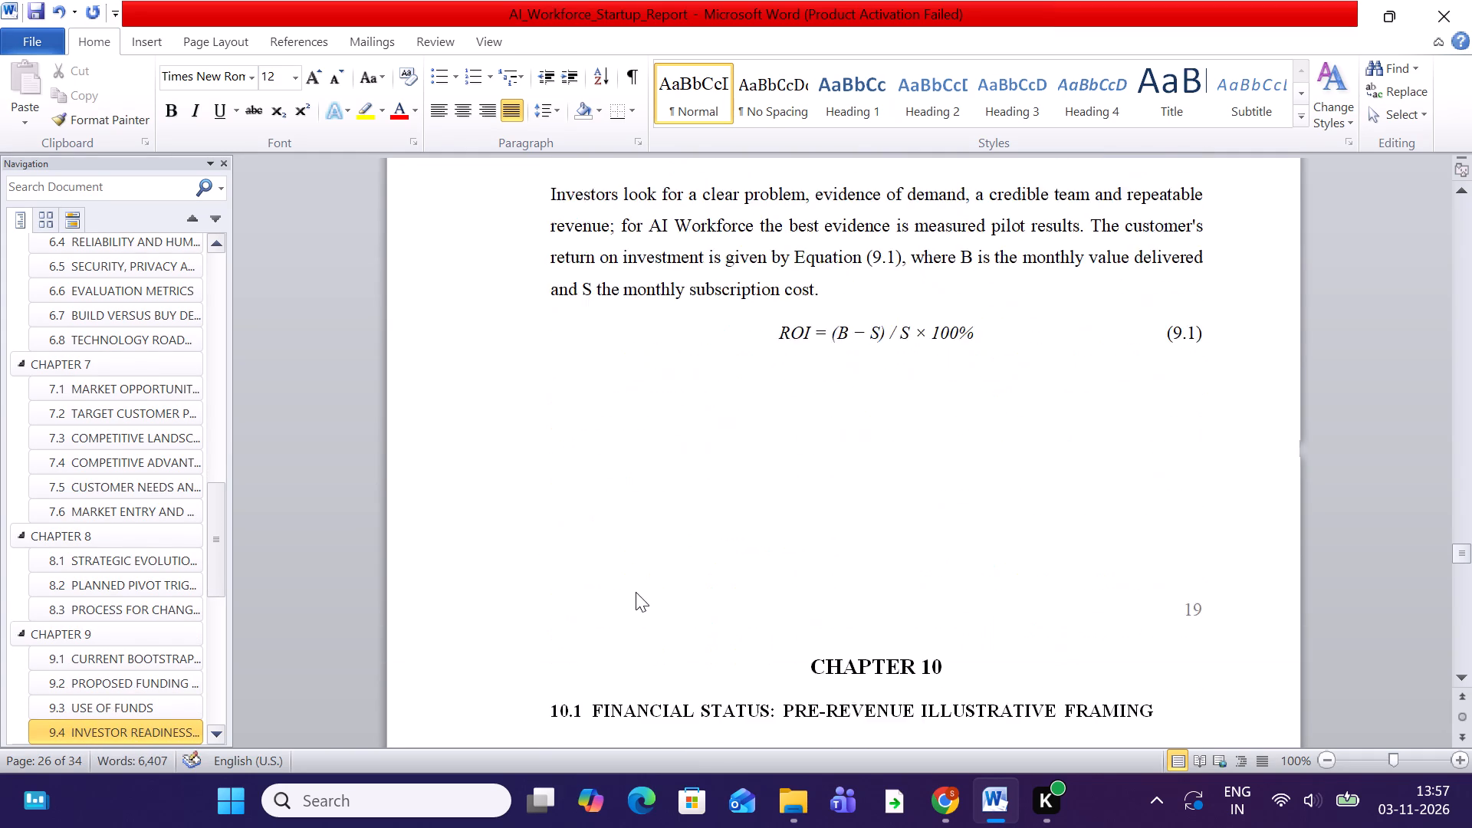
scroll(636, 592, down, 2)
click(628, 601)
key(BackSpace)
scroll(629, 603, down, 5)
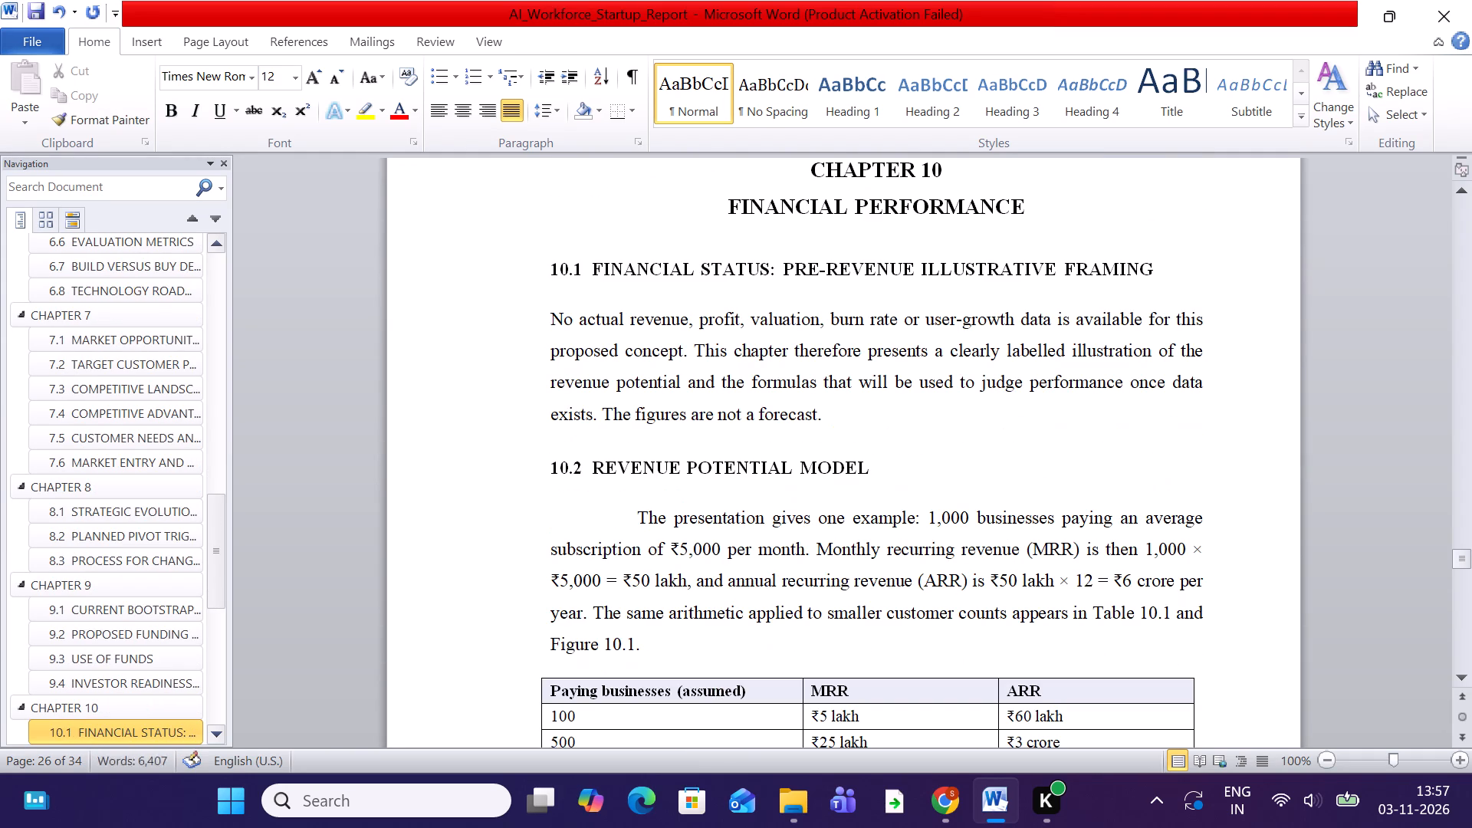
click(632, 517)
key(BackSpace)
Remove the first-line indents from the three 10.3 Key Financial Formulas text paragraphs and the 10.4 Cost Structure paragraph.
scroll(631, 524, down, 4)
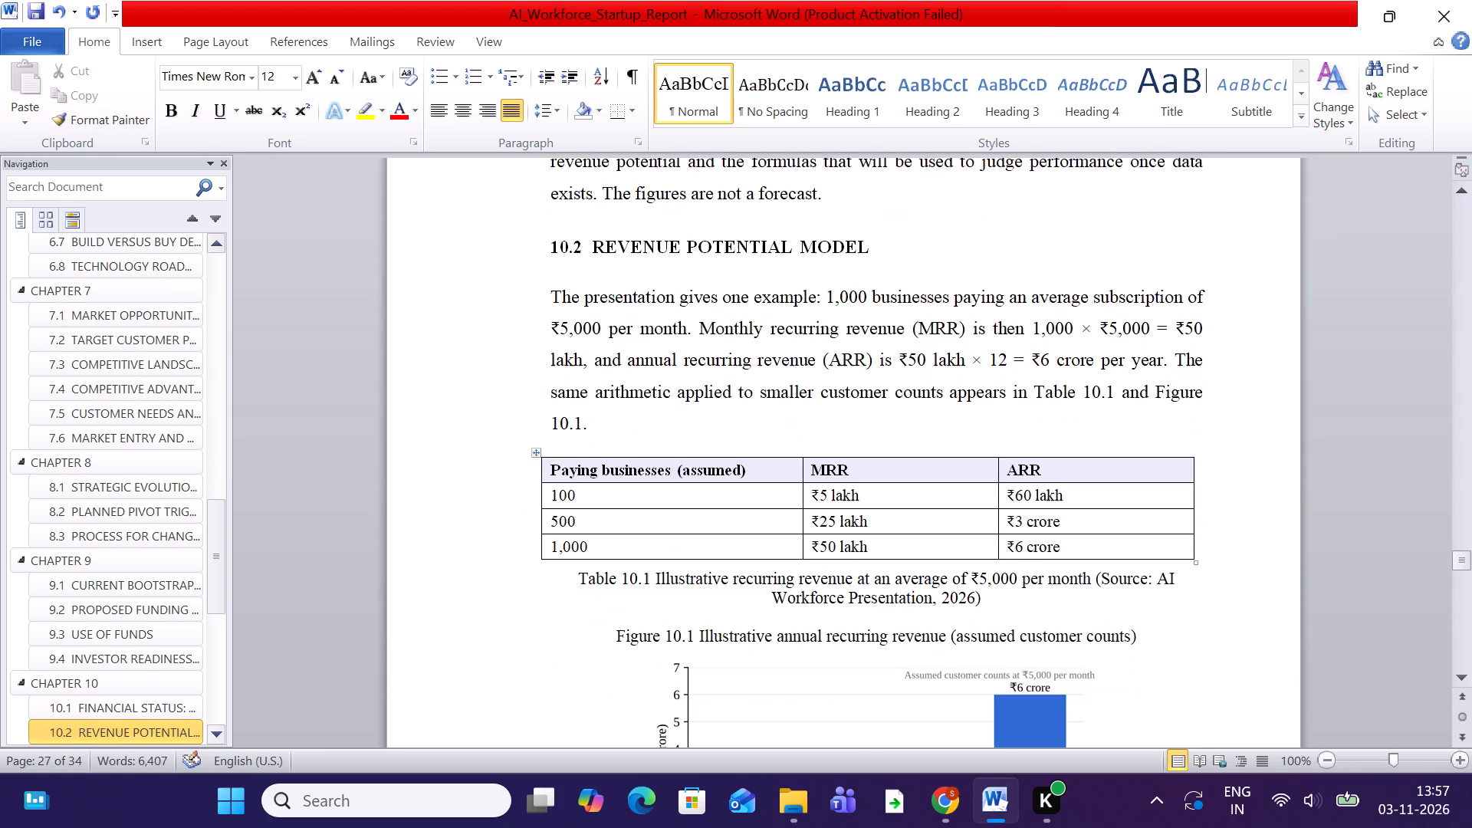
scroll(631, 524, down, 16)
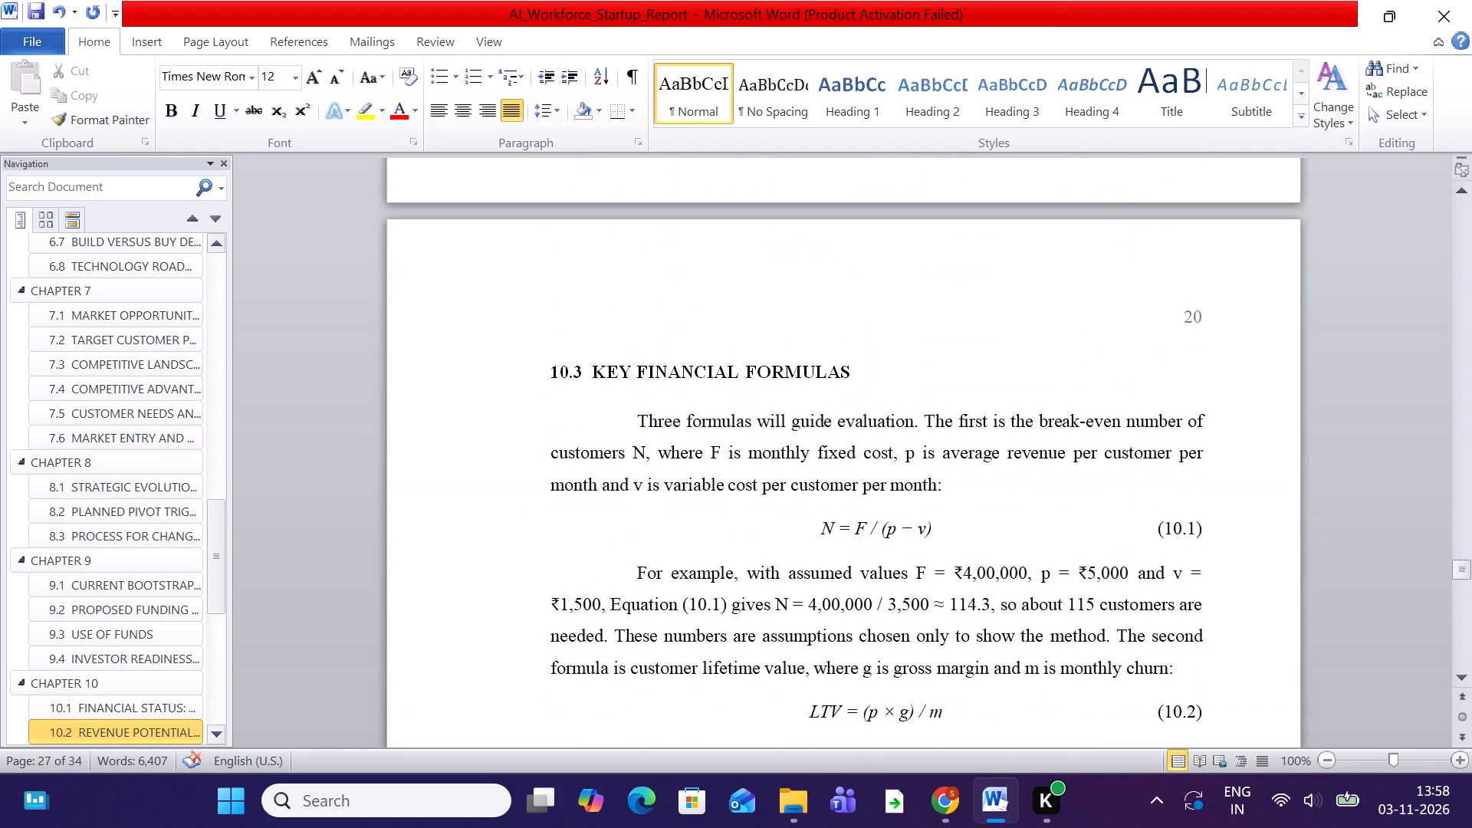
click(631, 423)
key(BackSpace)
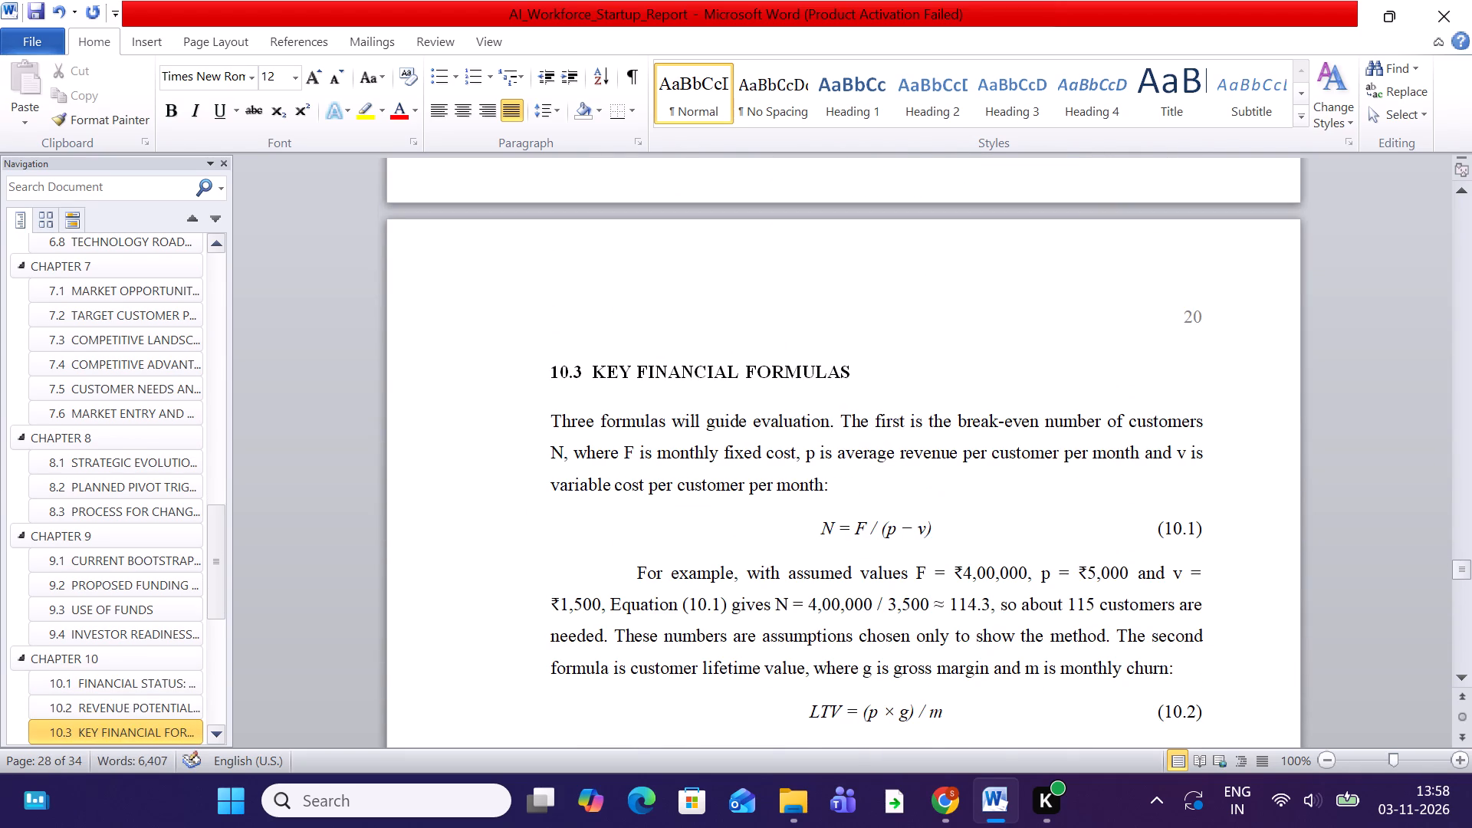
click(632, 578)
key(BackSpace)
scroll(630, 578, down, 2)
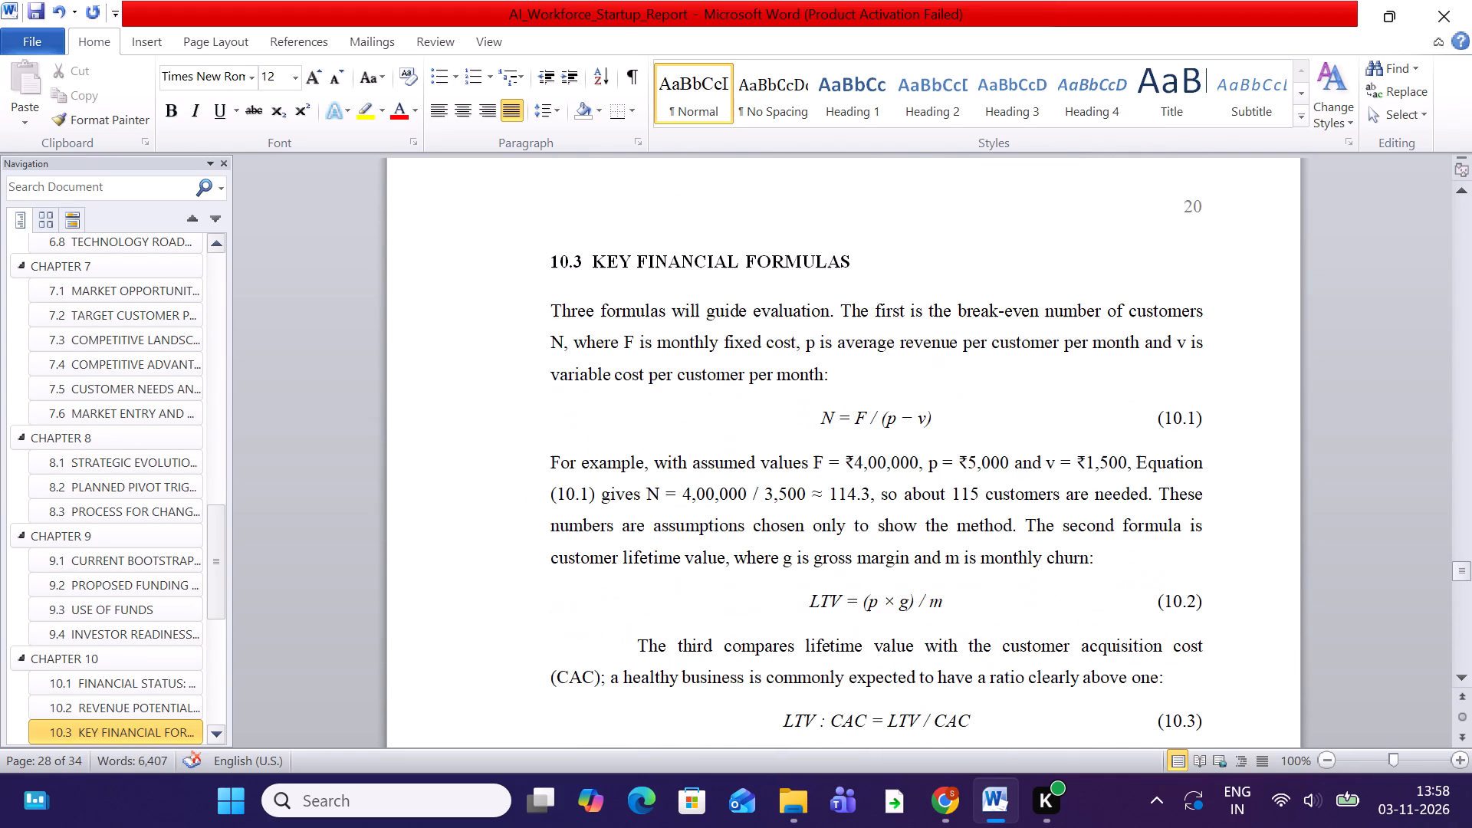
scroll(630, 578, down, 4)
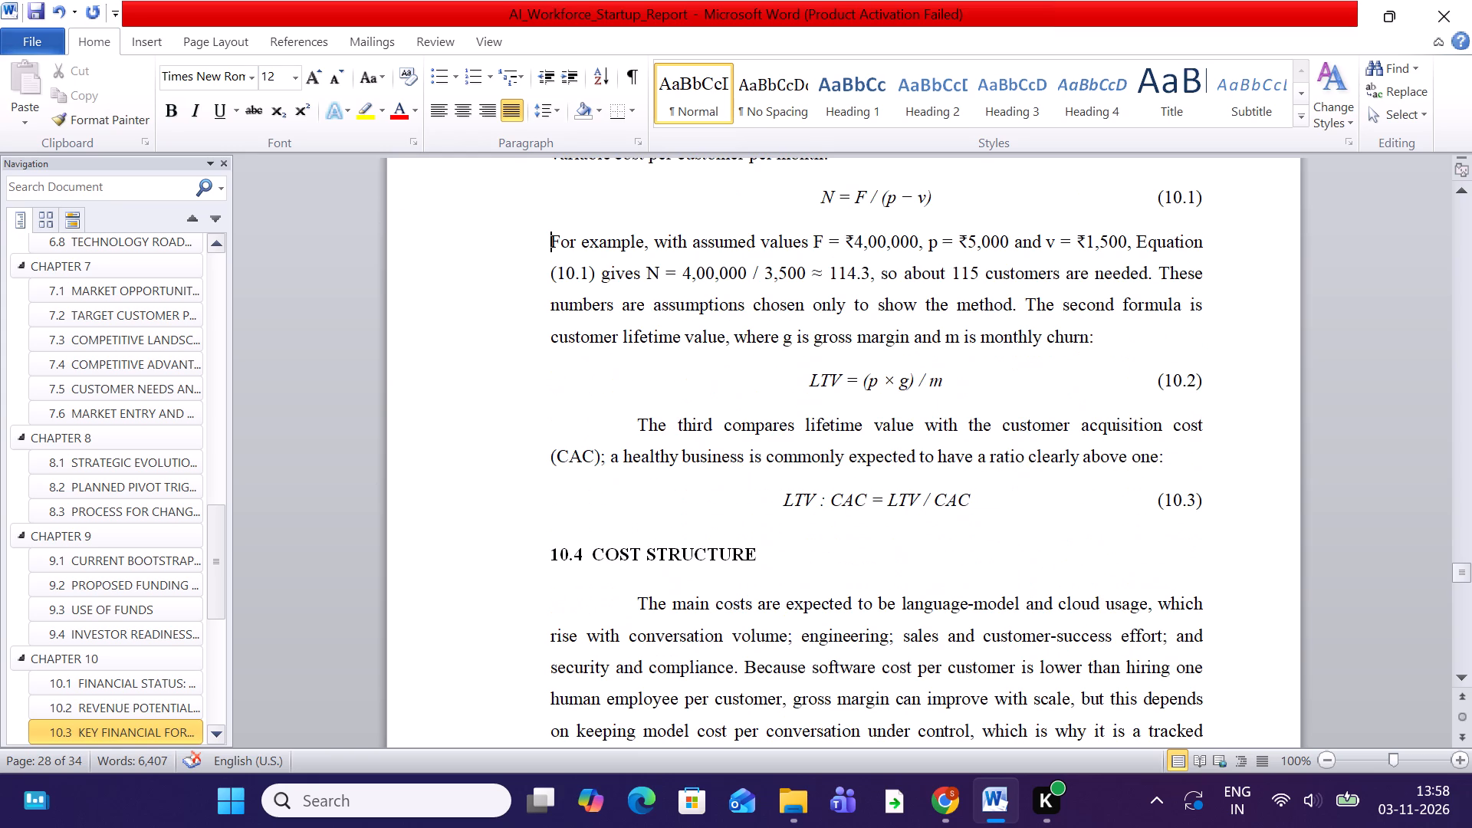
click(640, 607)
key(BackSpace)
click(637, 429)
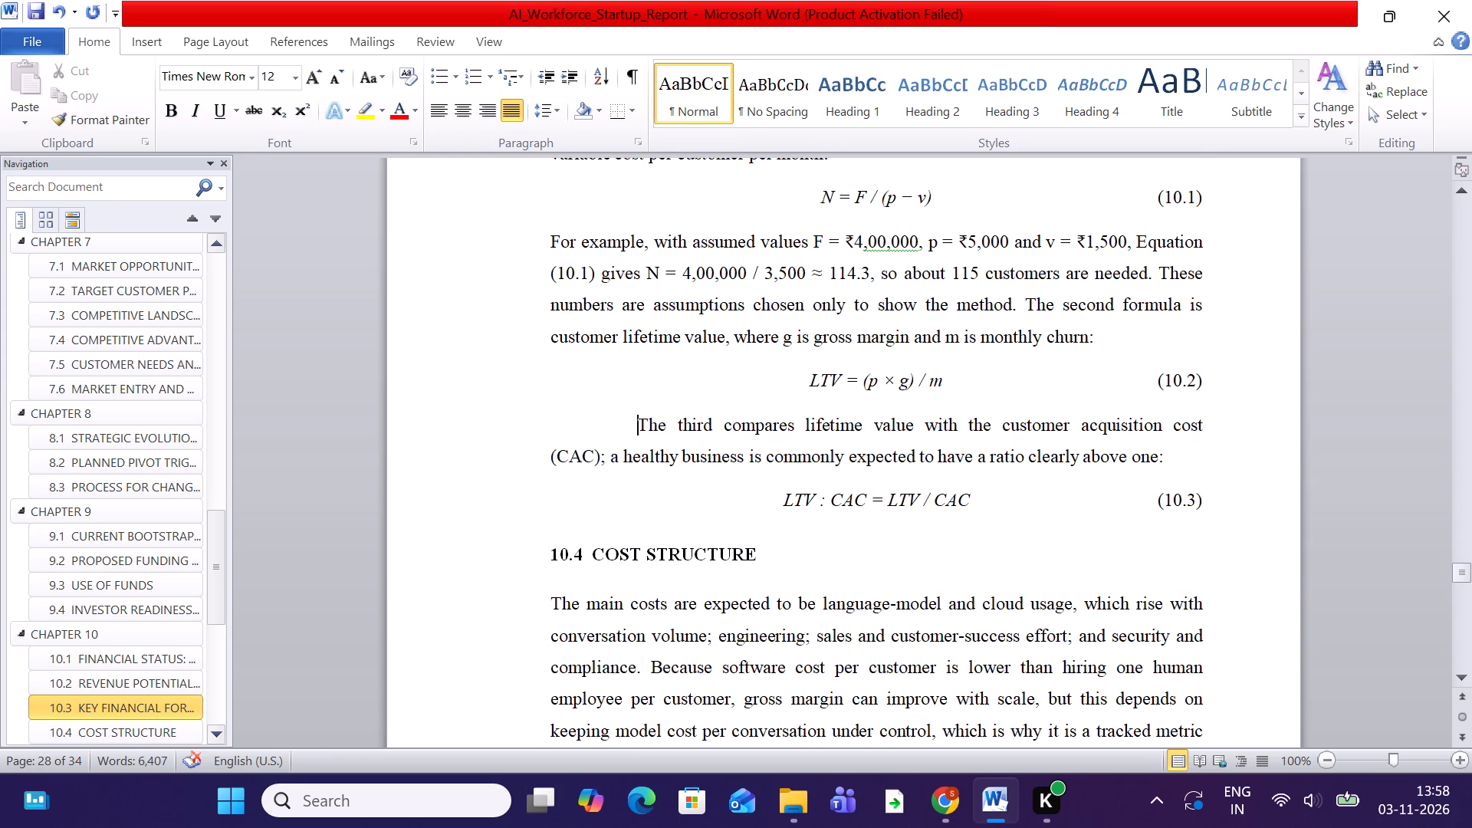
key(BackSpace)
Strip the manual bullet character and indent from the MRR growth item under 10.5, keeping it on its own line below the heading.
scroll(642, 444, down, 7)
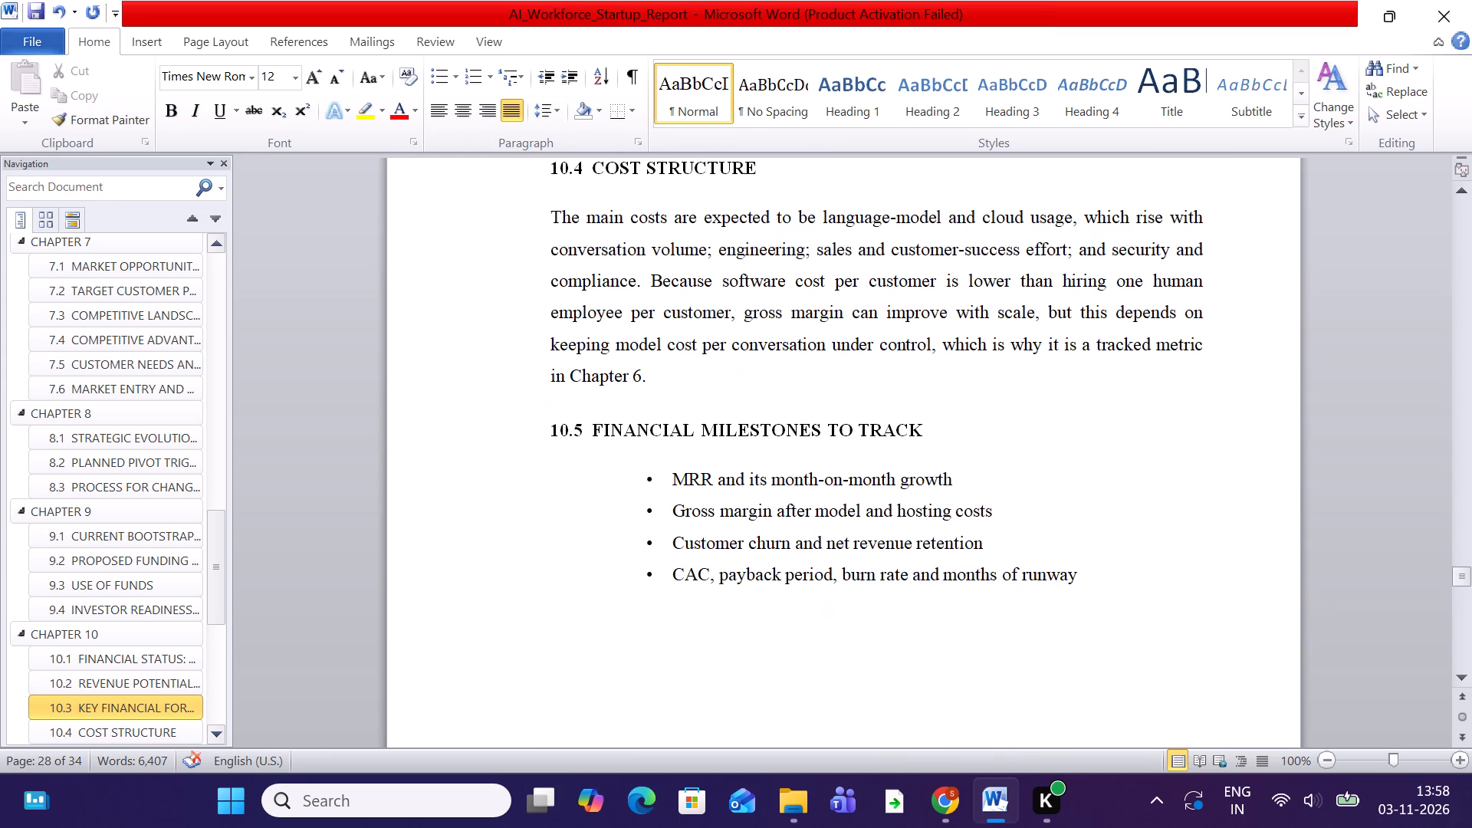
scroll(636, 511, down, 4)
scroll(747, 461, up, 2)
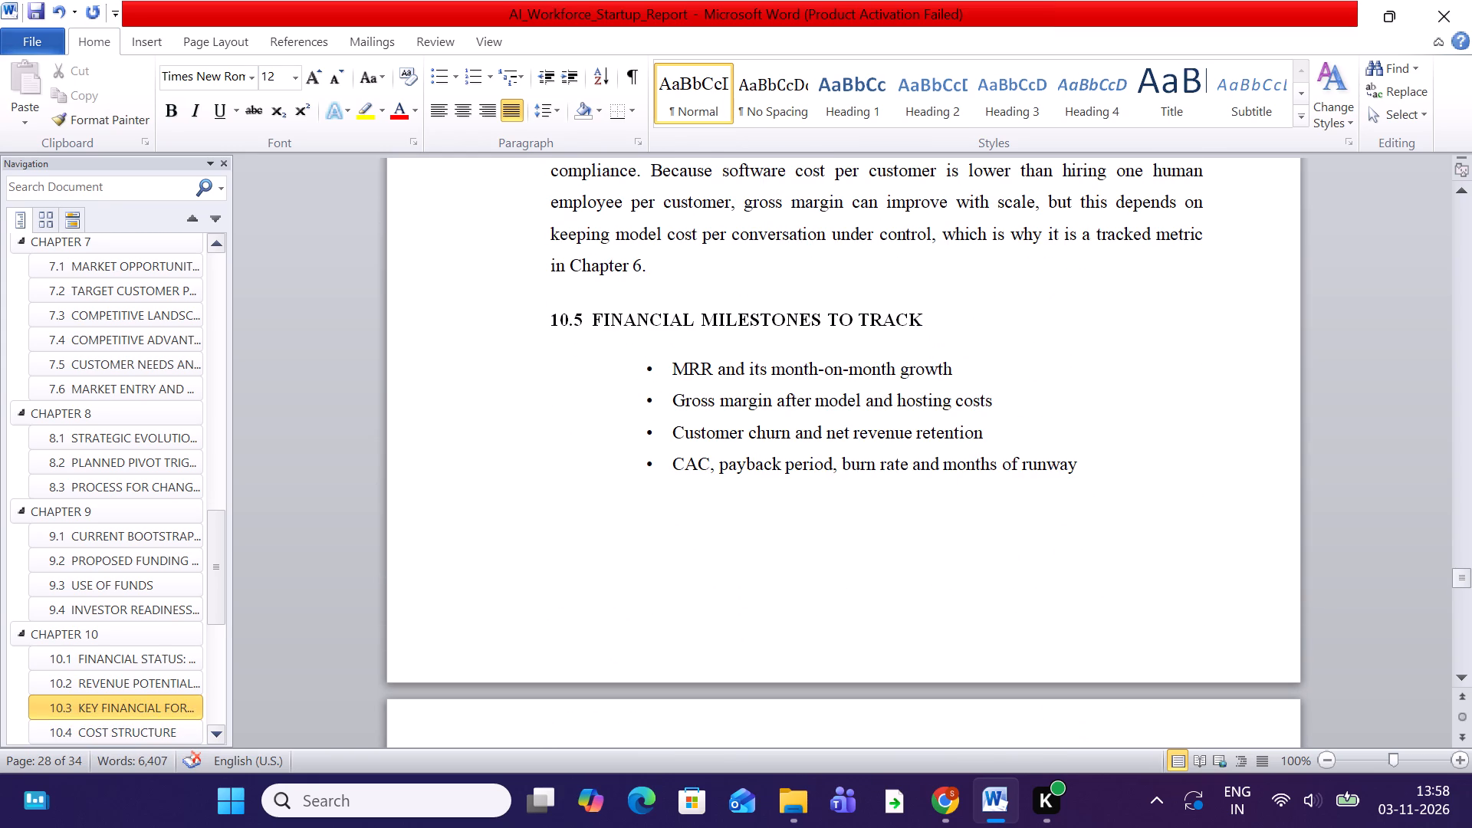
click(662, 375)
key(BackSpace)
key(BackSpace)
key(BackSpace)
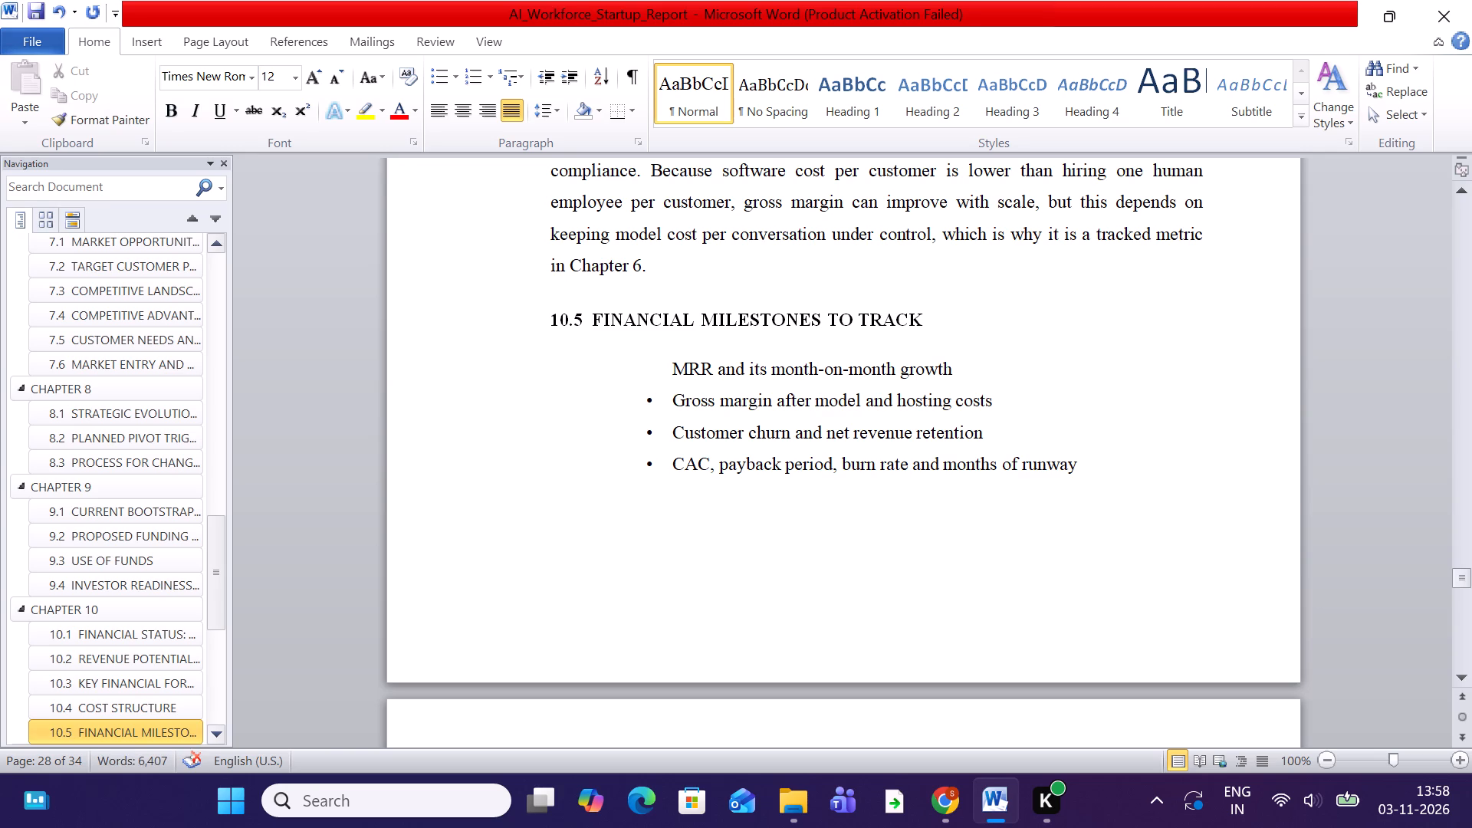
key(BackSpace)
key(Return)
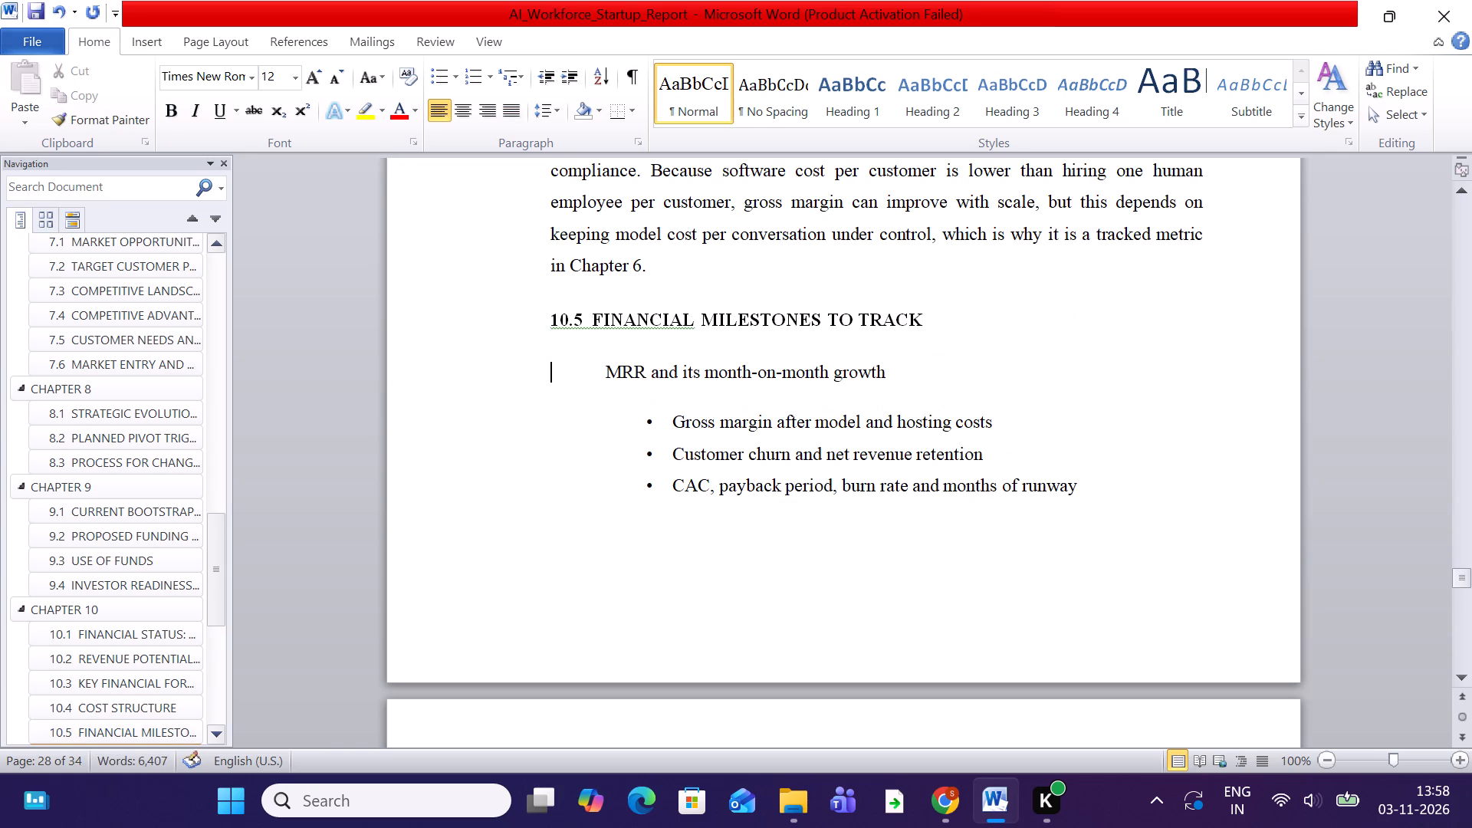
key(Right)
key(BackSpace)
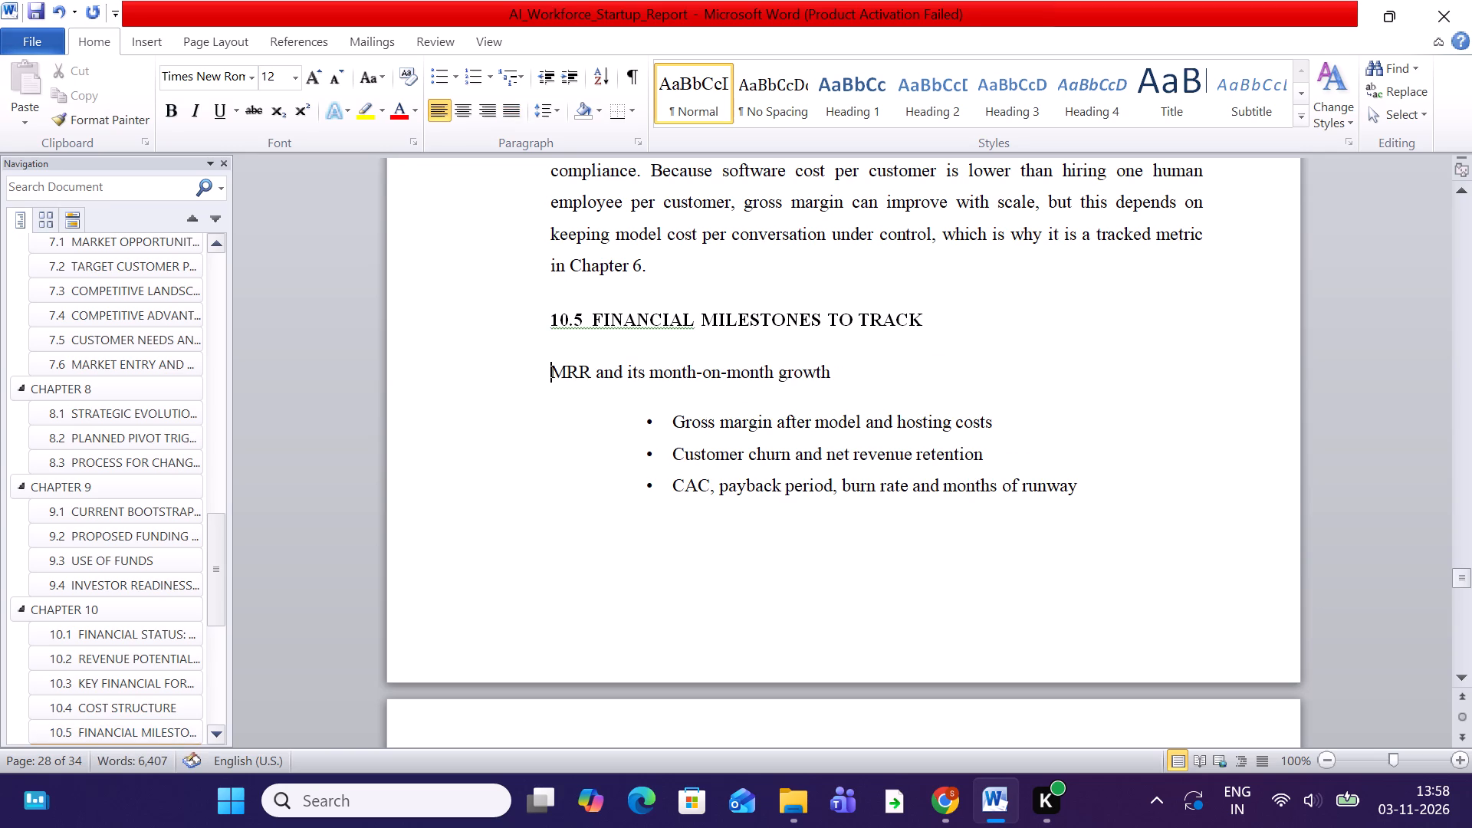
Strip the manual bullet characters and indents from the gross margin, customer churn and CAC items under 10.5 Financial Milestones to Track.
click(672, 431)
key(BackSpace)
key(BackSpace)
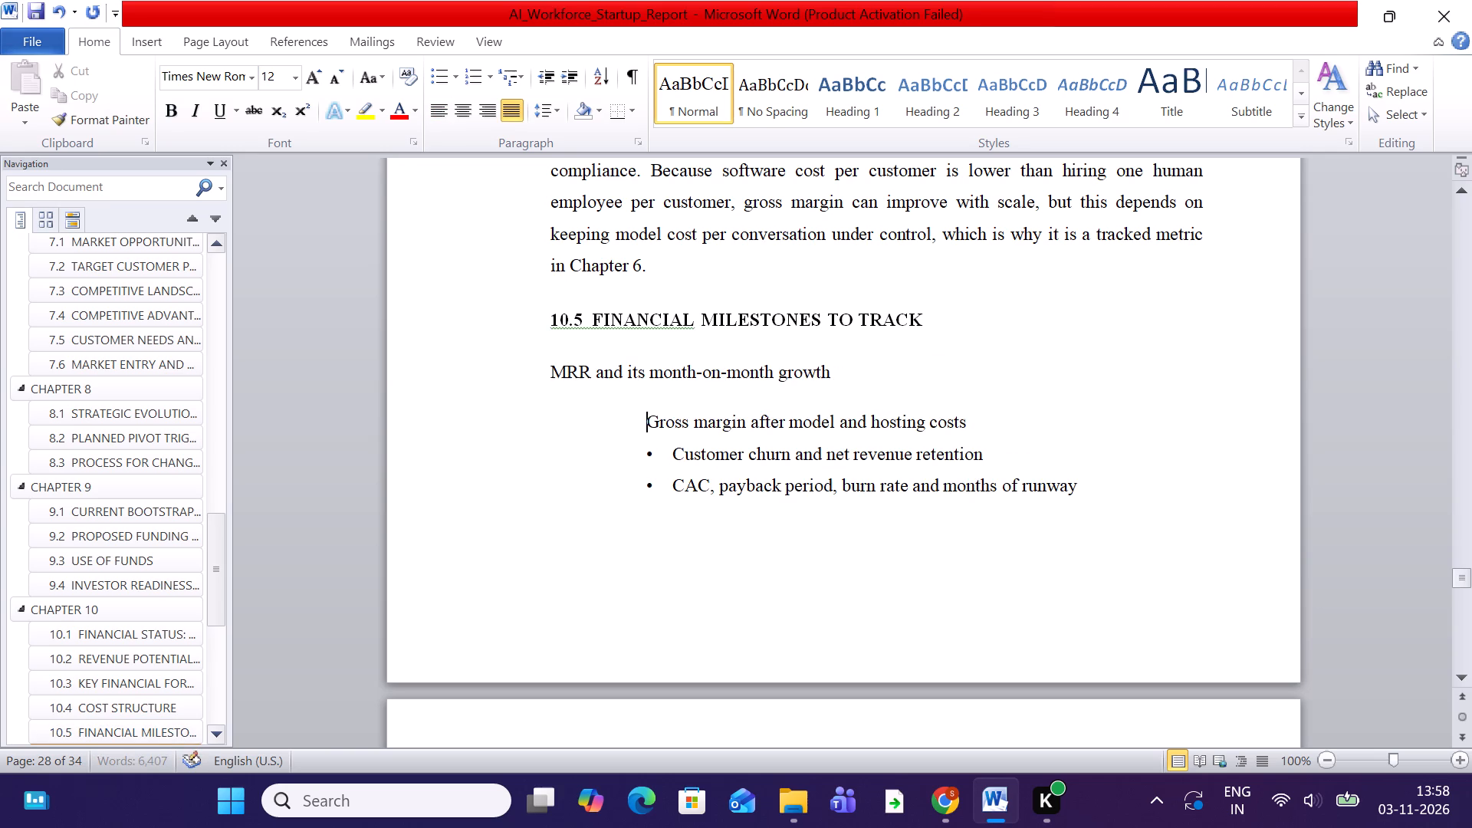
key(BackSpace)
click(675, 452)
key(BackSpace)
key(BackSpace)
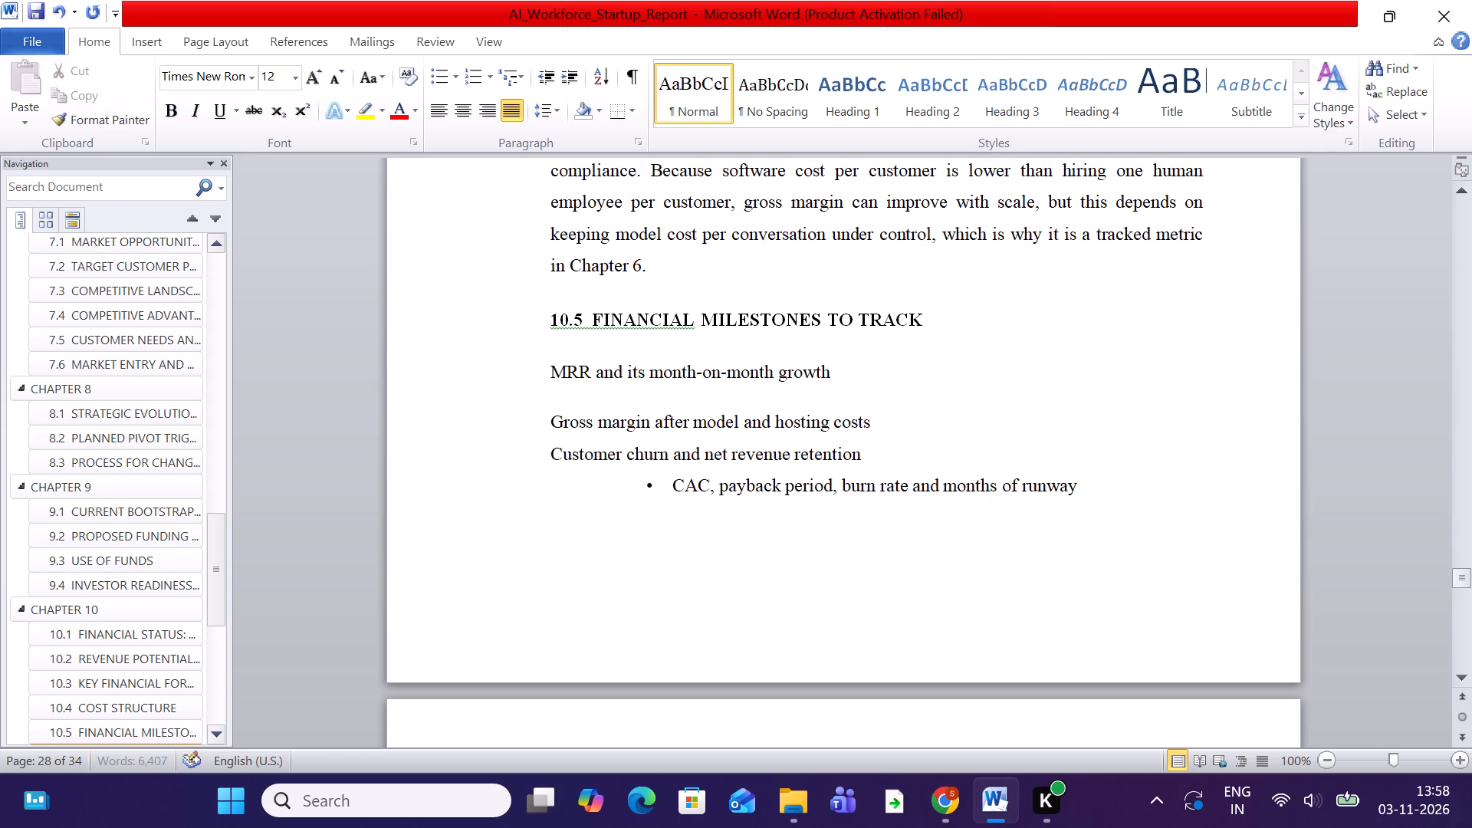
key(BackSpace)
click(678, 492)
key(BackSpace)
key(BackSpace)
key(BackSpace)
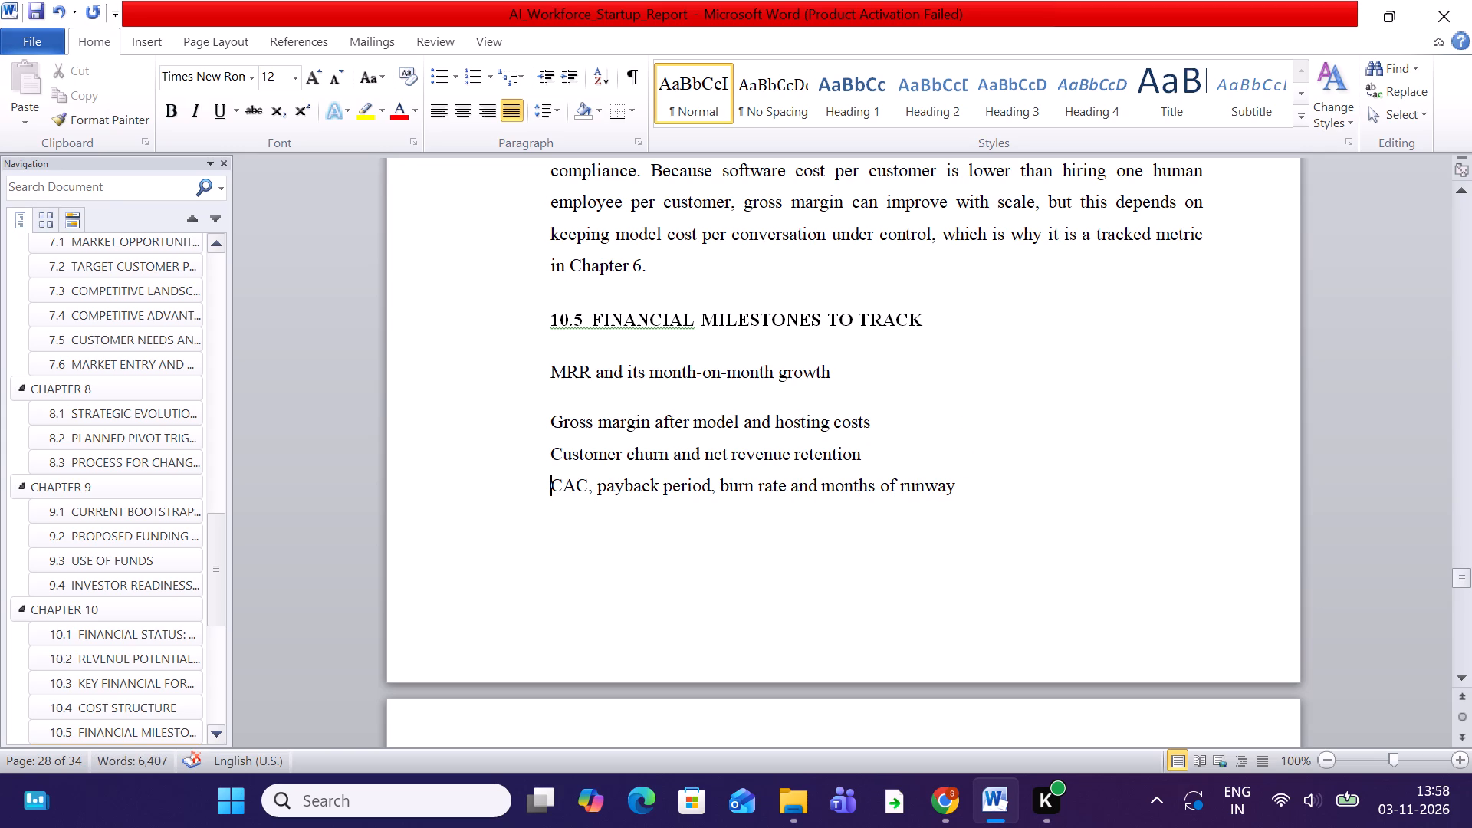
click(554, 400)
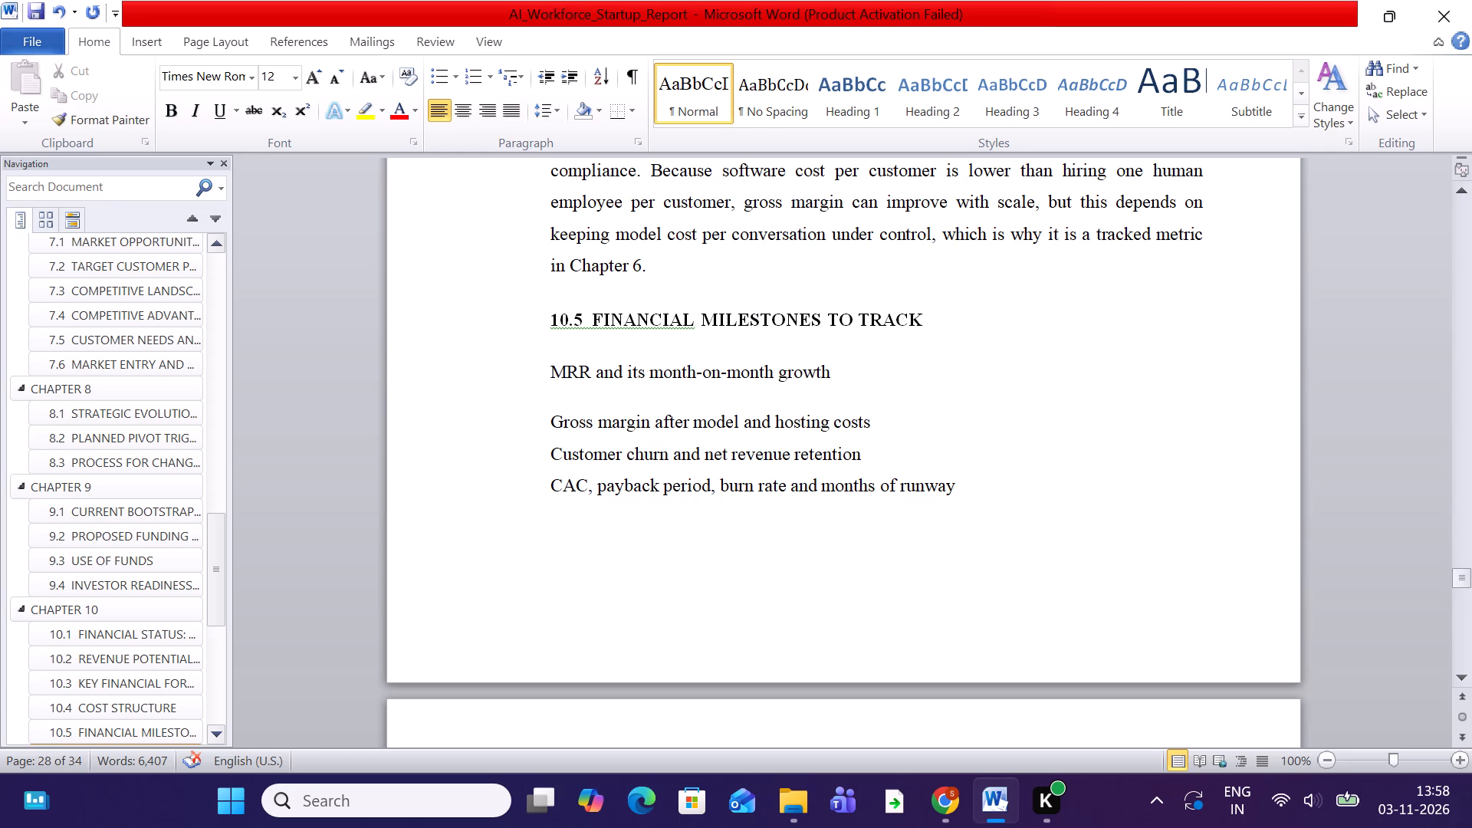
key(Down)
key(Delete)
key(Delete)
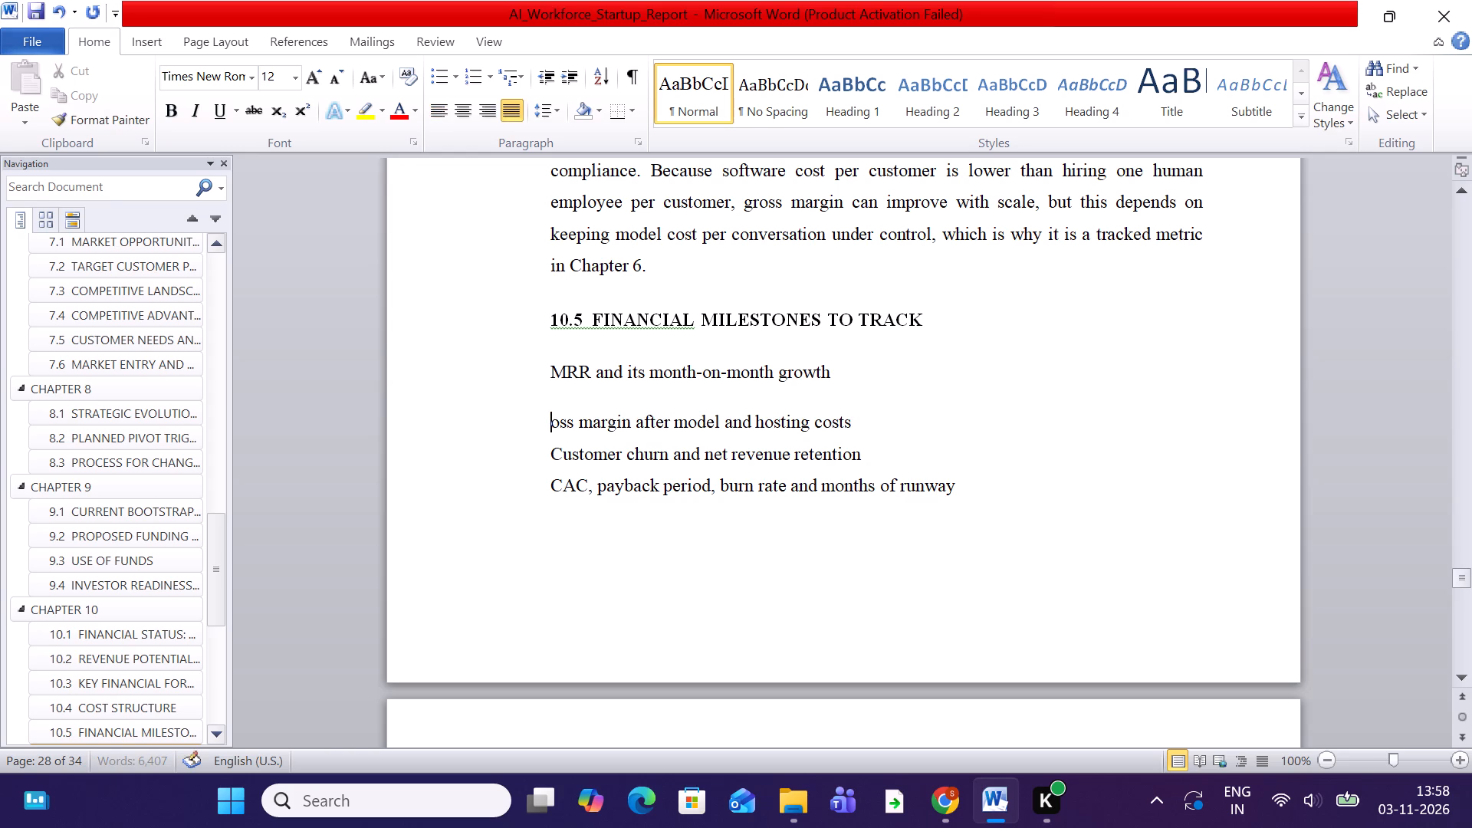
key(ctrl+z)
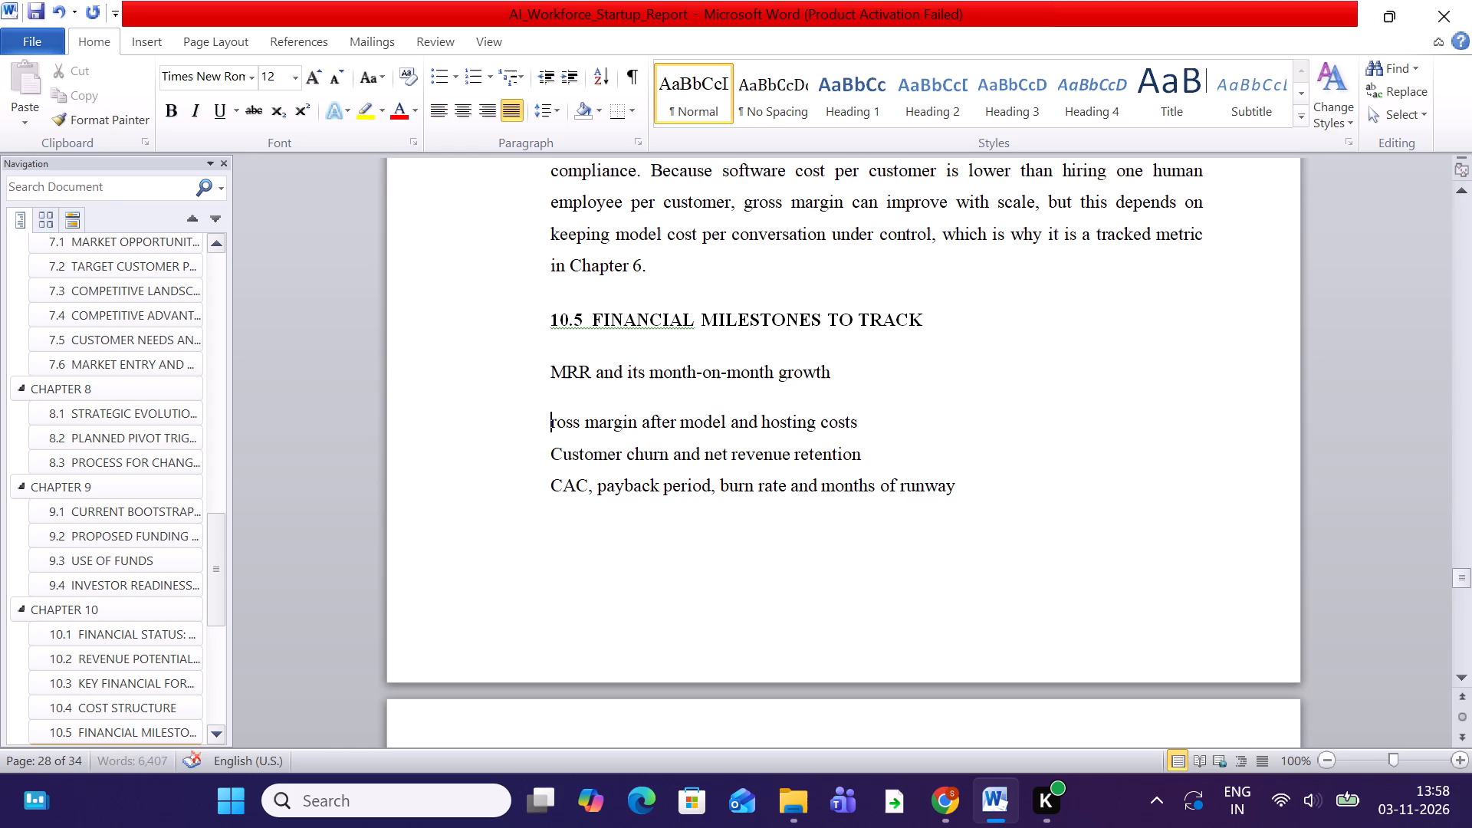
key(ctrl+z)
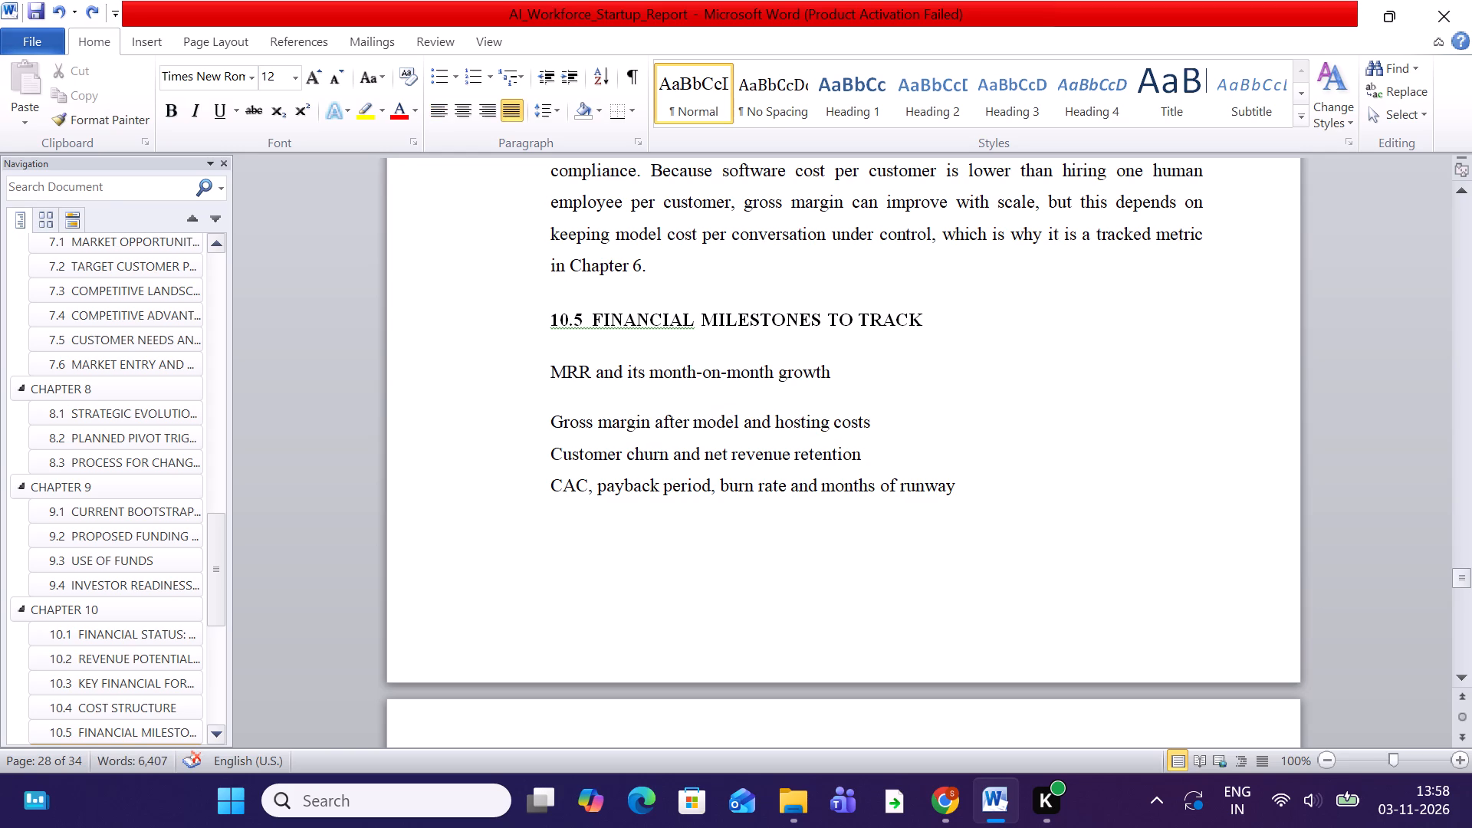
Format the four financial milestone lines under 10.5 as a round-bulleted list.
drag(975, 505, 573, 387)
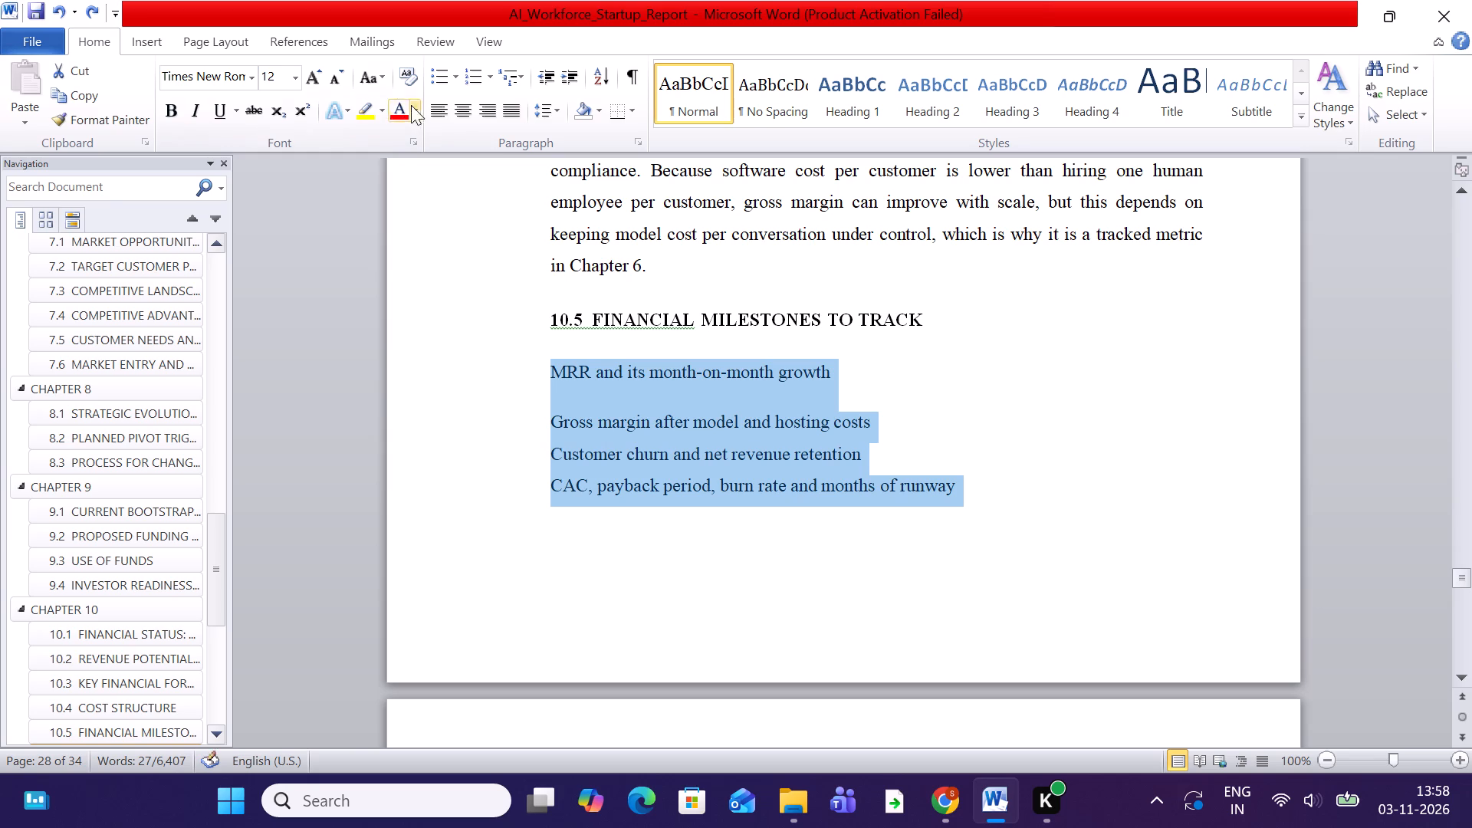
click(432, 79)
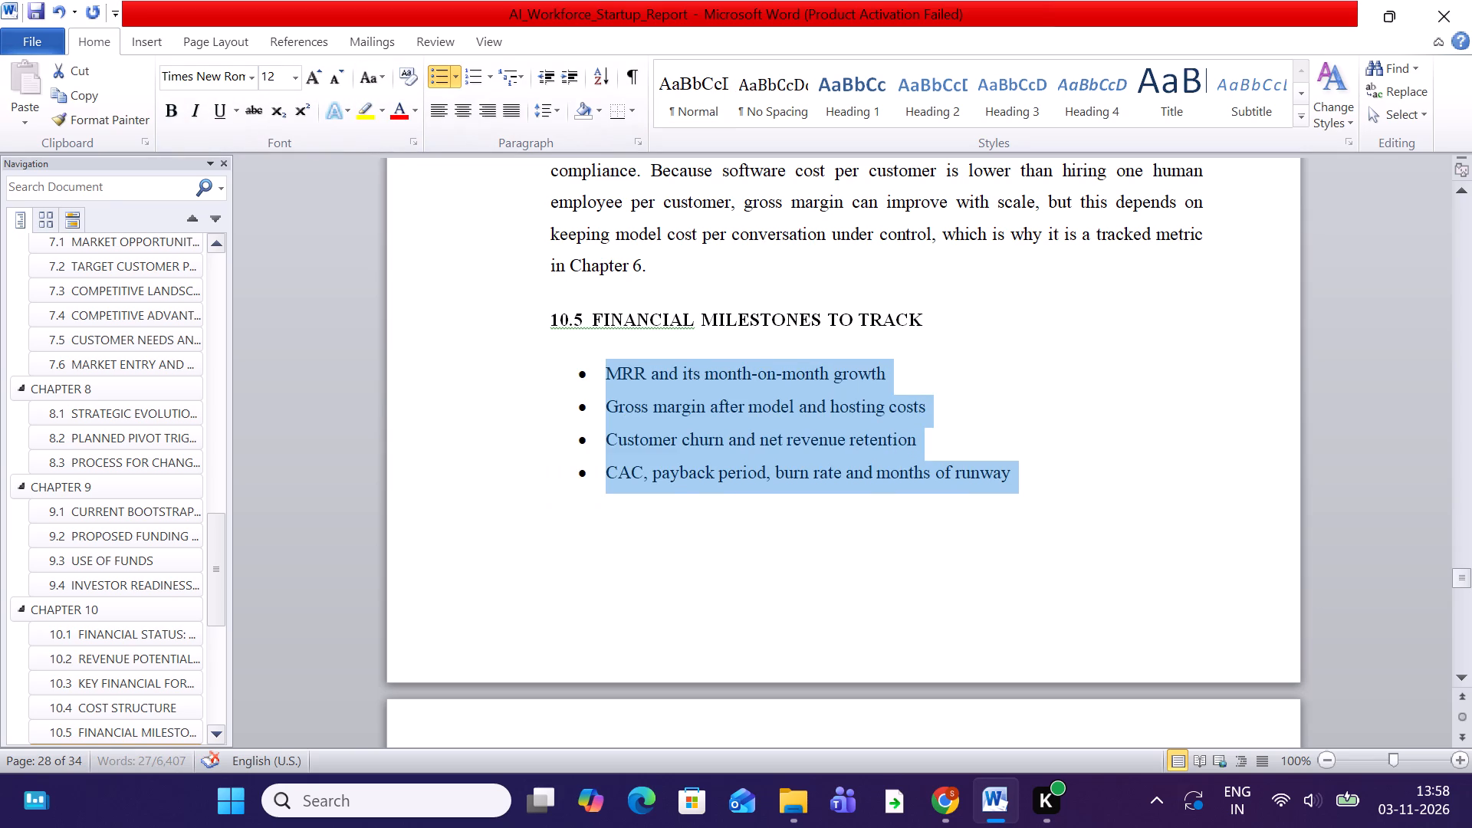
click(884, 566)
Remove the first-line indents from the body paragraphs under 11.1 Key Challenges, 11.2 Risk Management and 11.3 Business and Execution Risks in Chapter 11.
scroll(893, 568, down, 9)
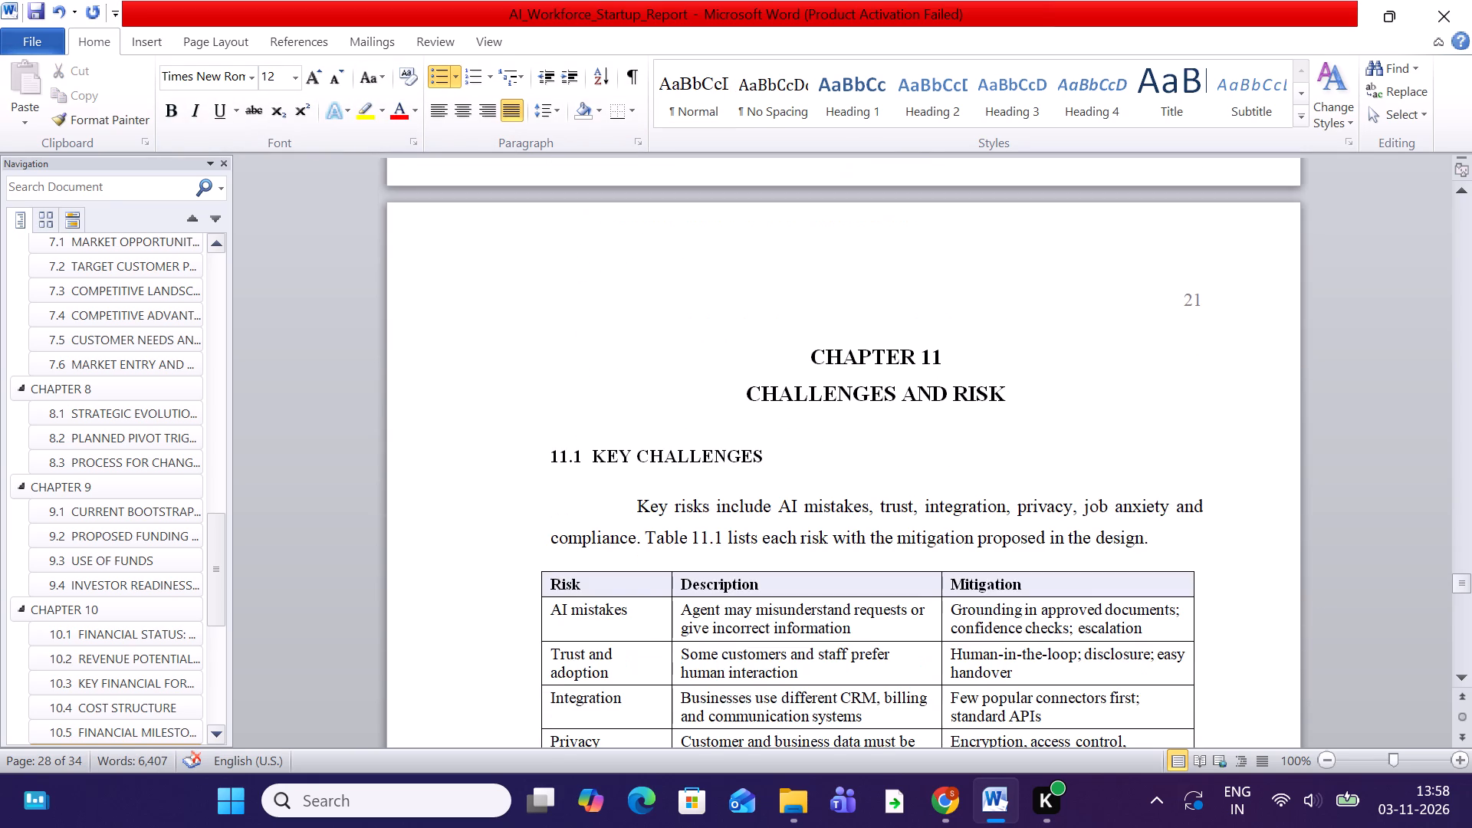
click(632, 510)
key(BackSpace)
scroll(707, 530, down, 2)
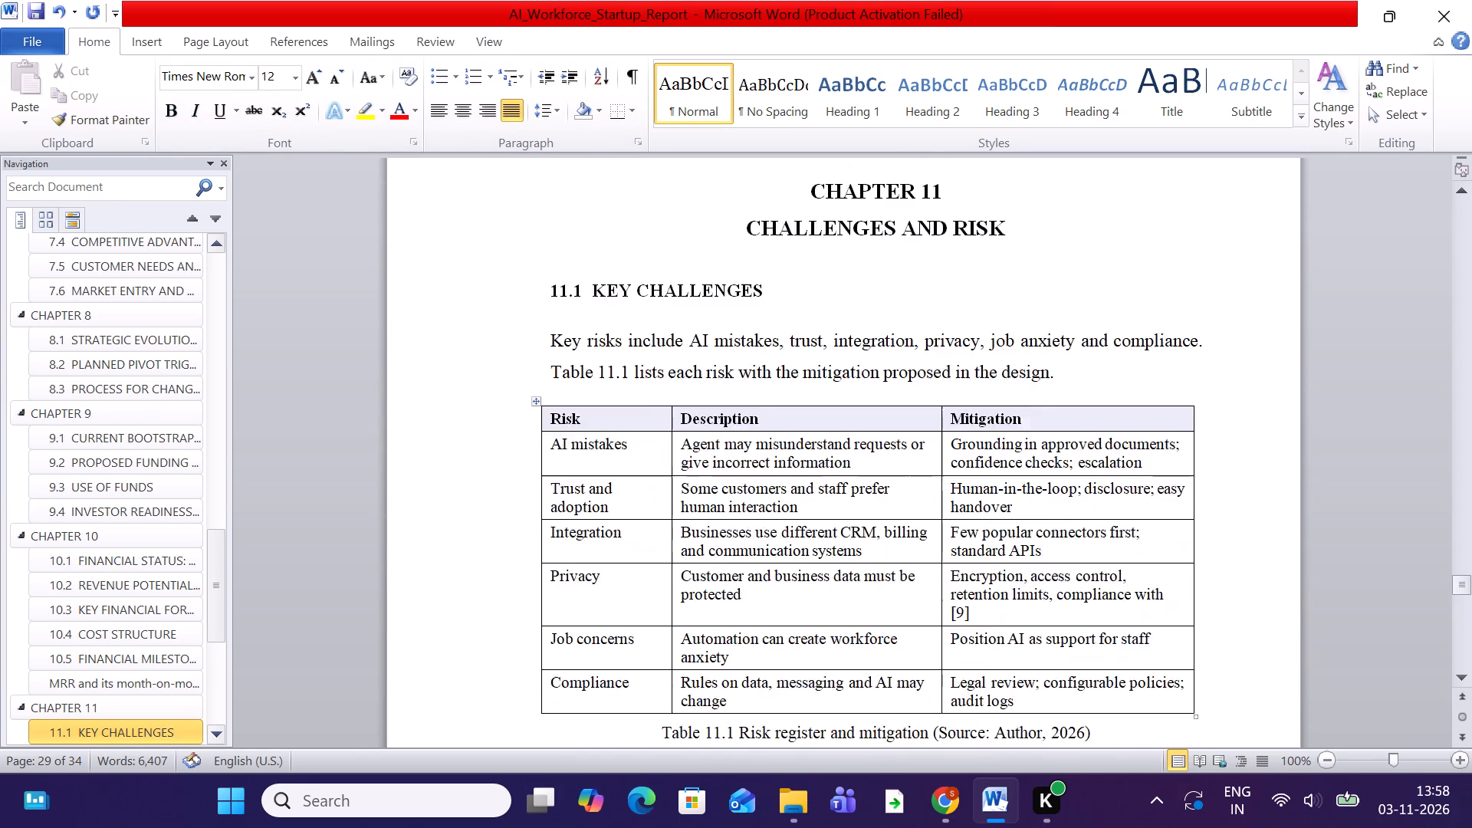
scroll(707, 530, down, 6)
click(641, 545)
key(BackSpace)
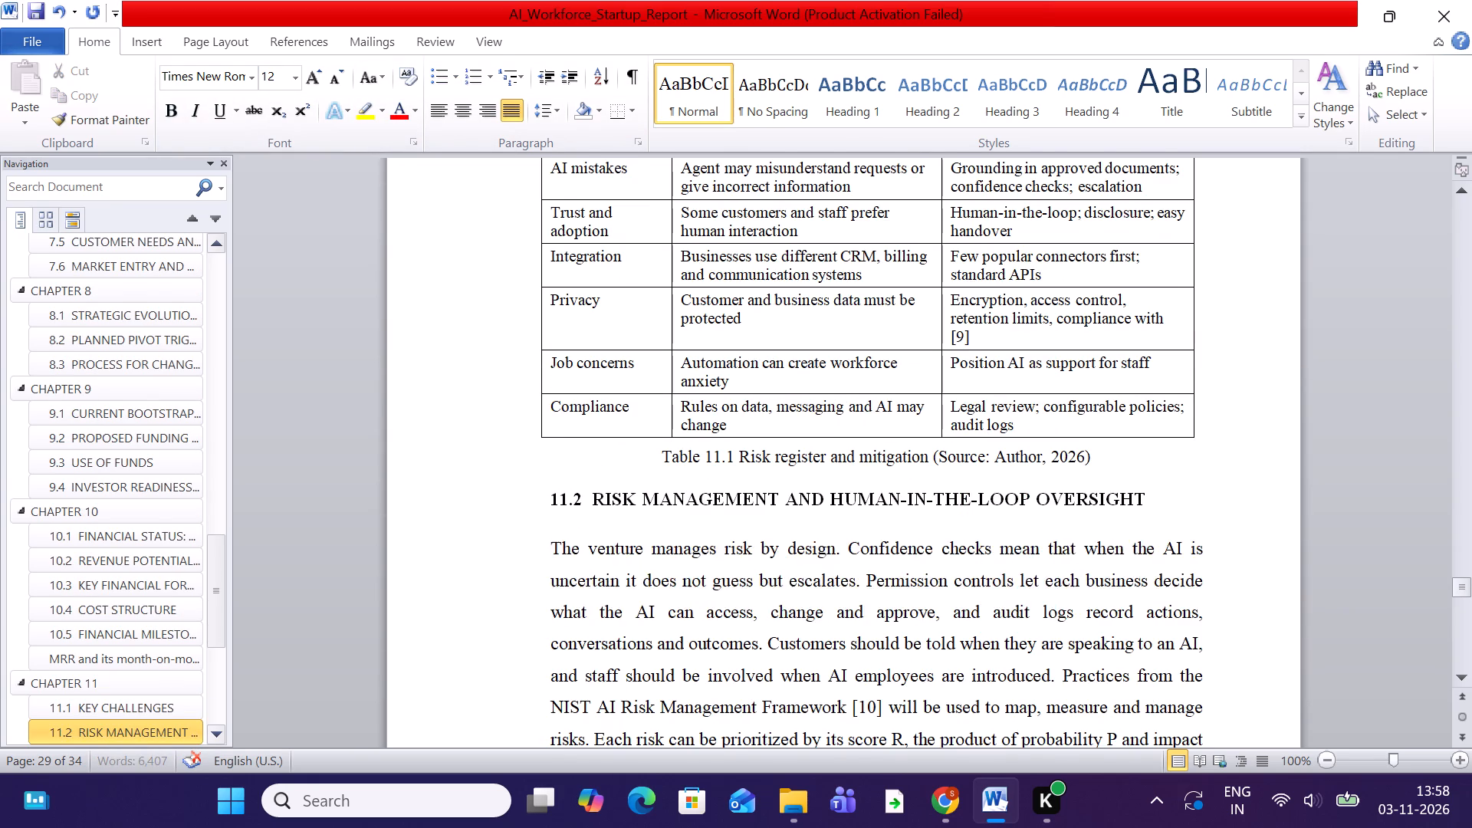
scroll(661, 547, down, 12)
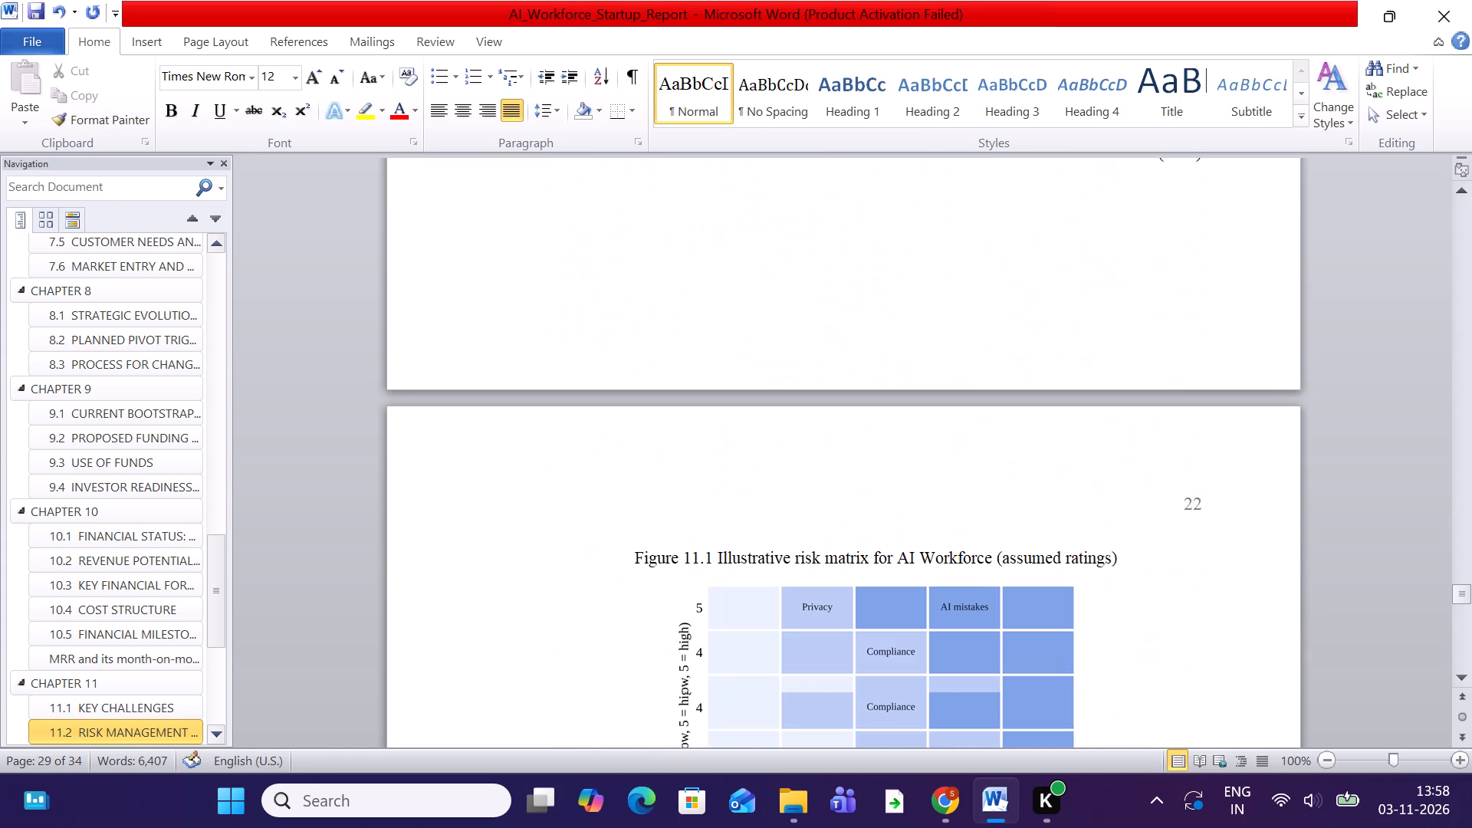
scroll(761, 530, down, 8)
click(636, 498)
key(BackSpace)
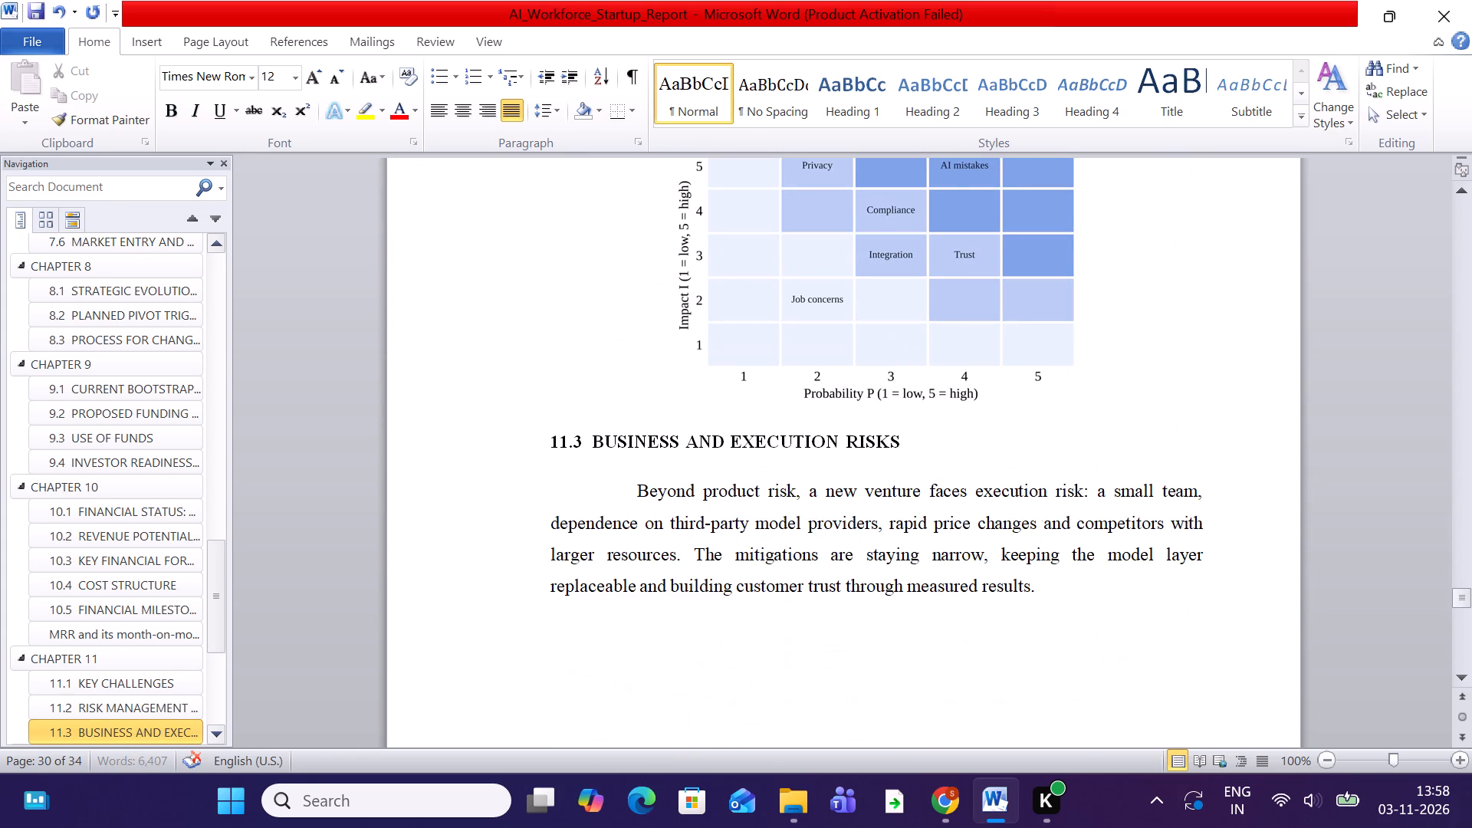
scroll(636, 496, down, 5)
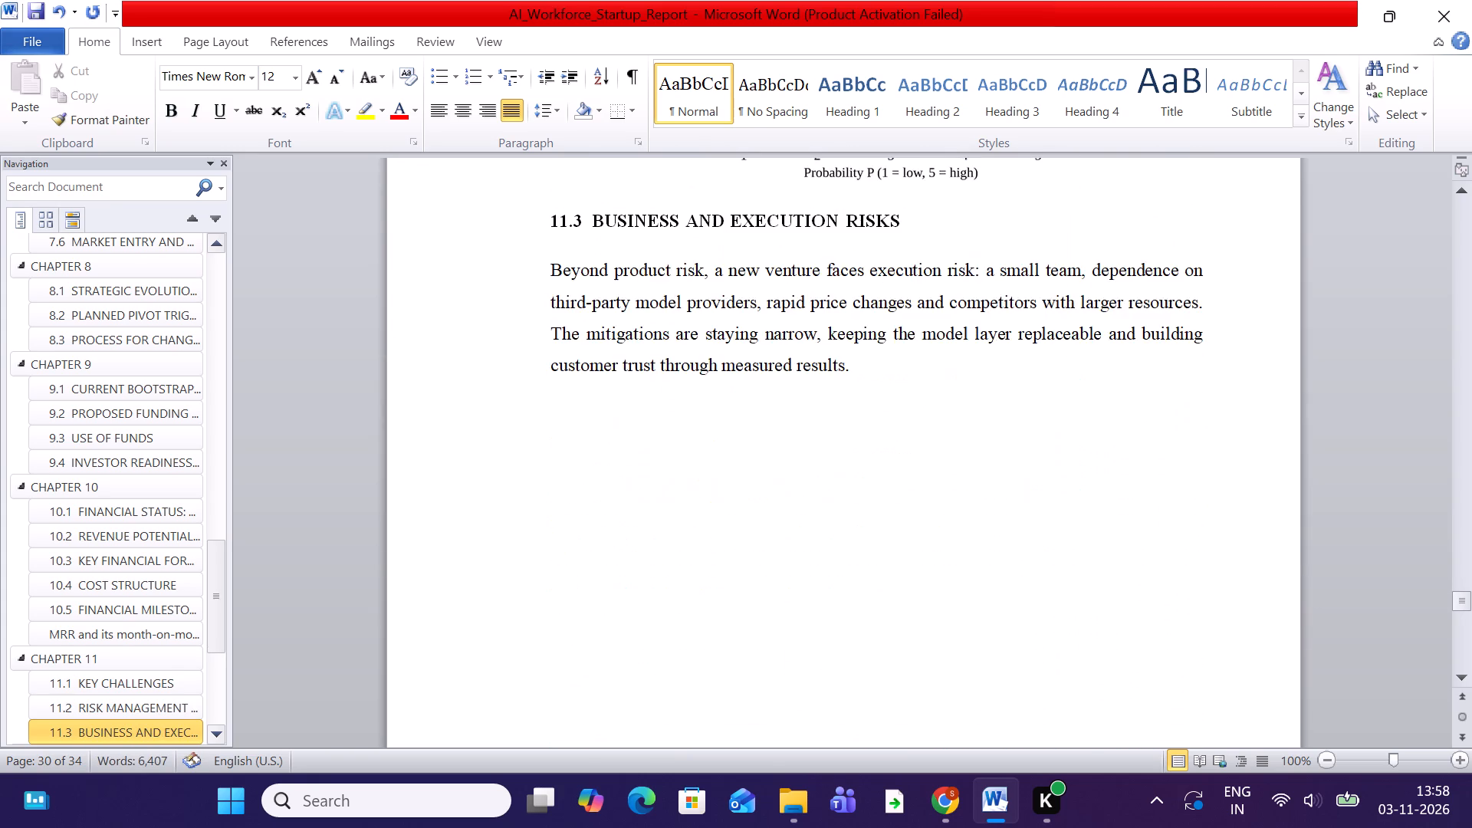
scroll(636, 496, down, 16)
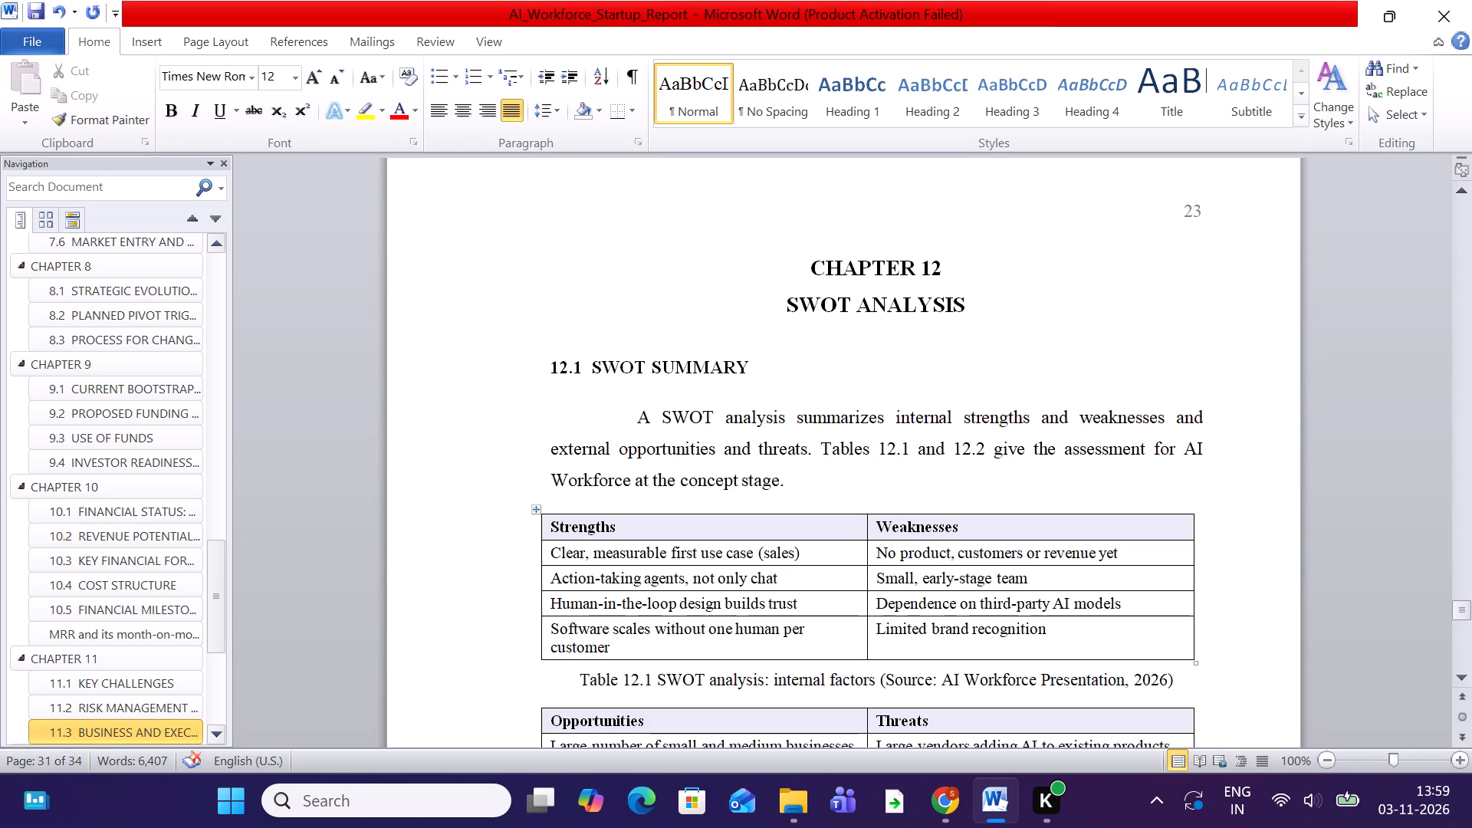
Remove the first-line indents from the body paragraphs under 12.1 SWOT Summary and 12.2 Strategic Interpretation and Risk Conversion.
click(624, 423)
key(BackSpace)
scroll(1089, 827, down, 4)
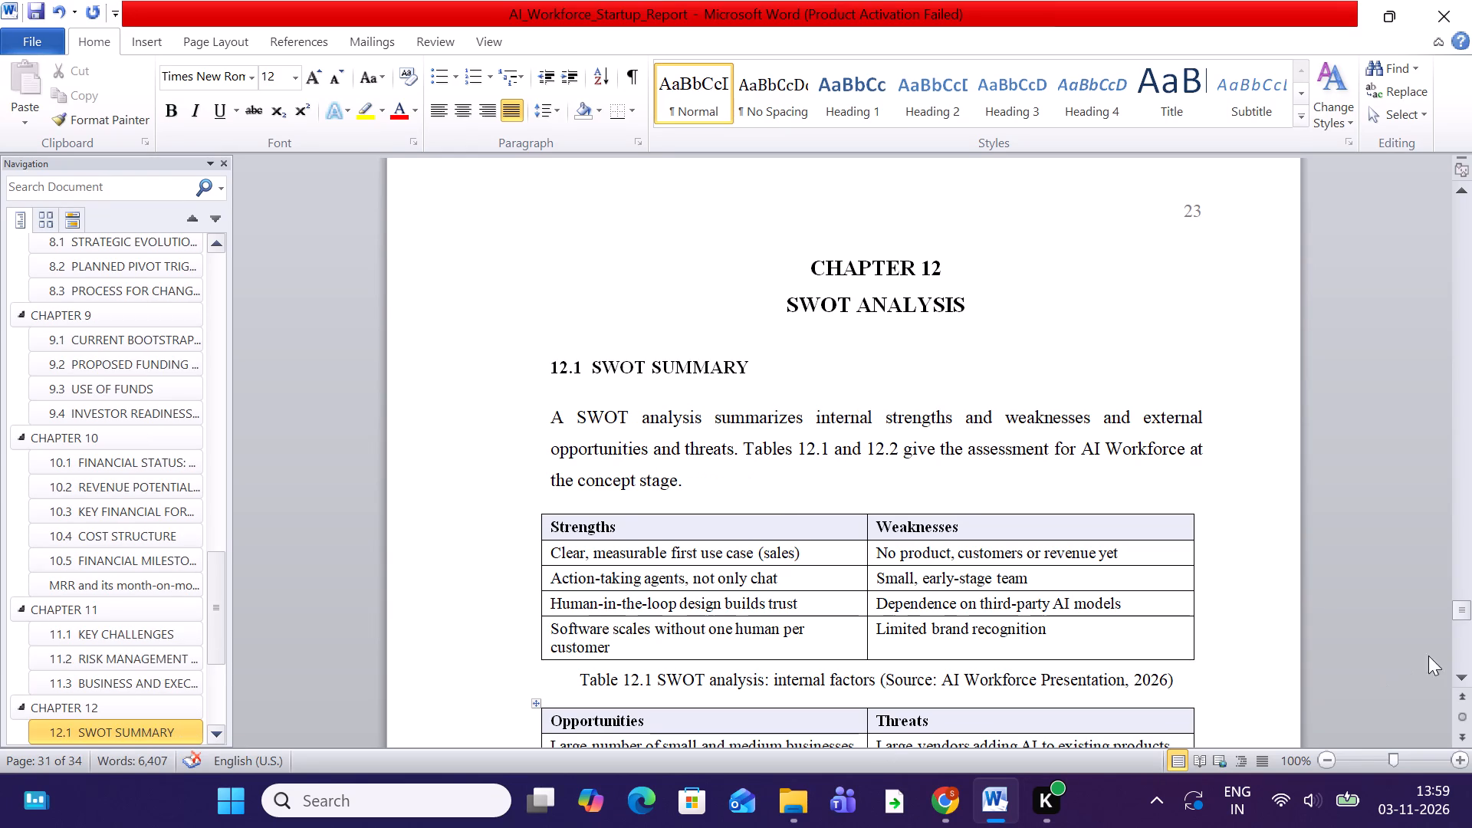
scroll(892, 583, down, 5)
scroll(652, 638, down, 3)
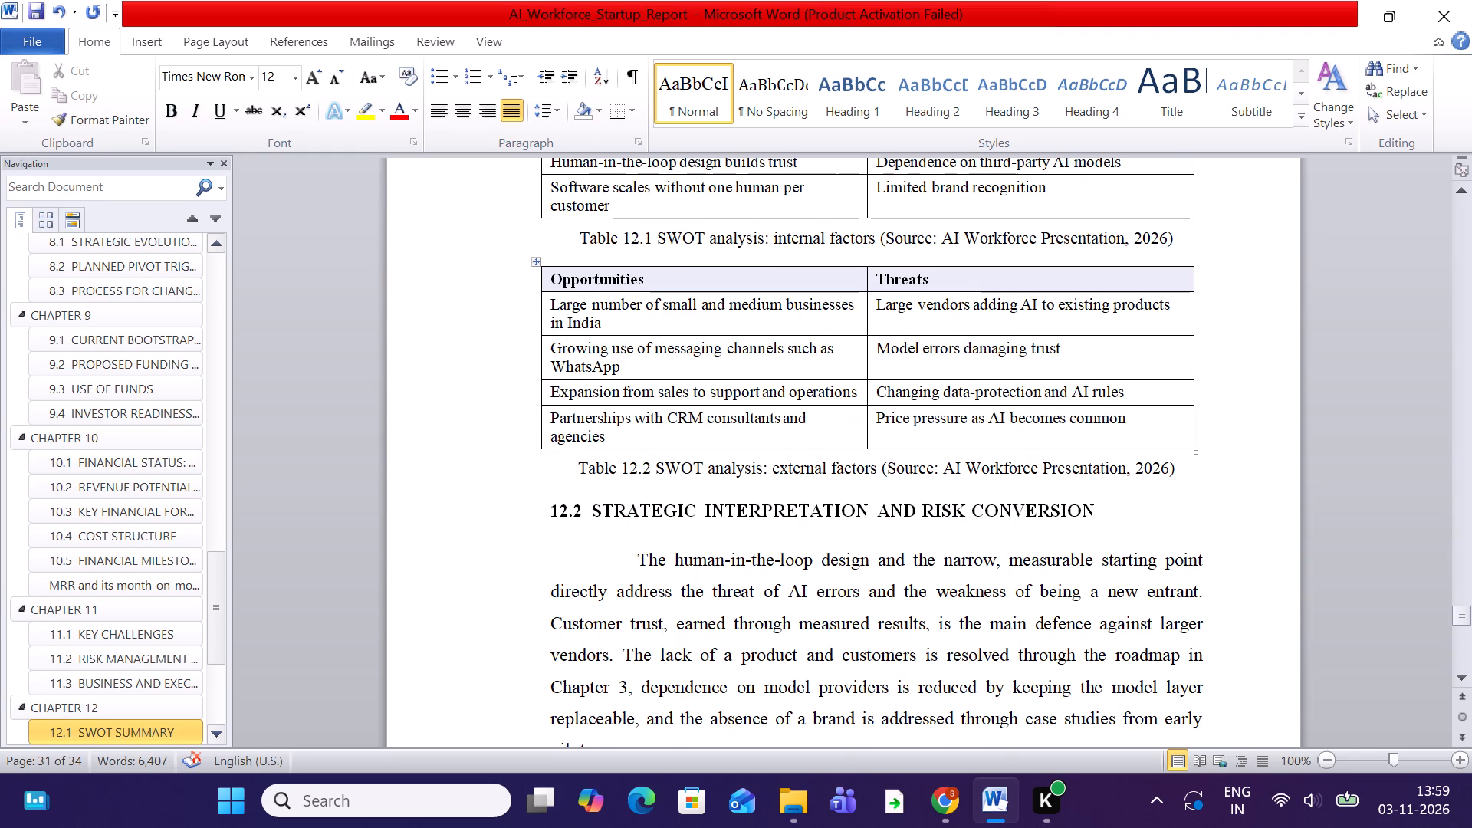
click(636, 560)
key(BackSpace)
Remove the first-line indent from the introductory paragraph under 13.1 Lessons from Planning the Startup.
scroll(636, 588, down, 8)
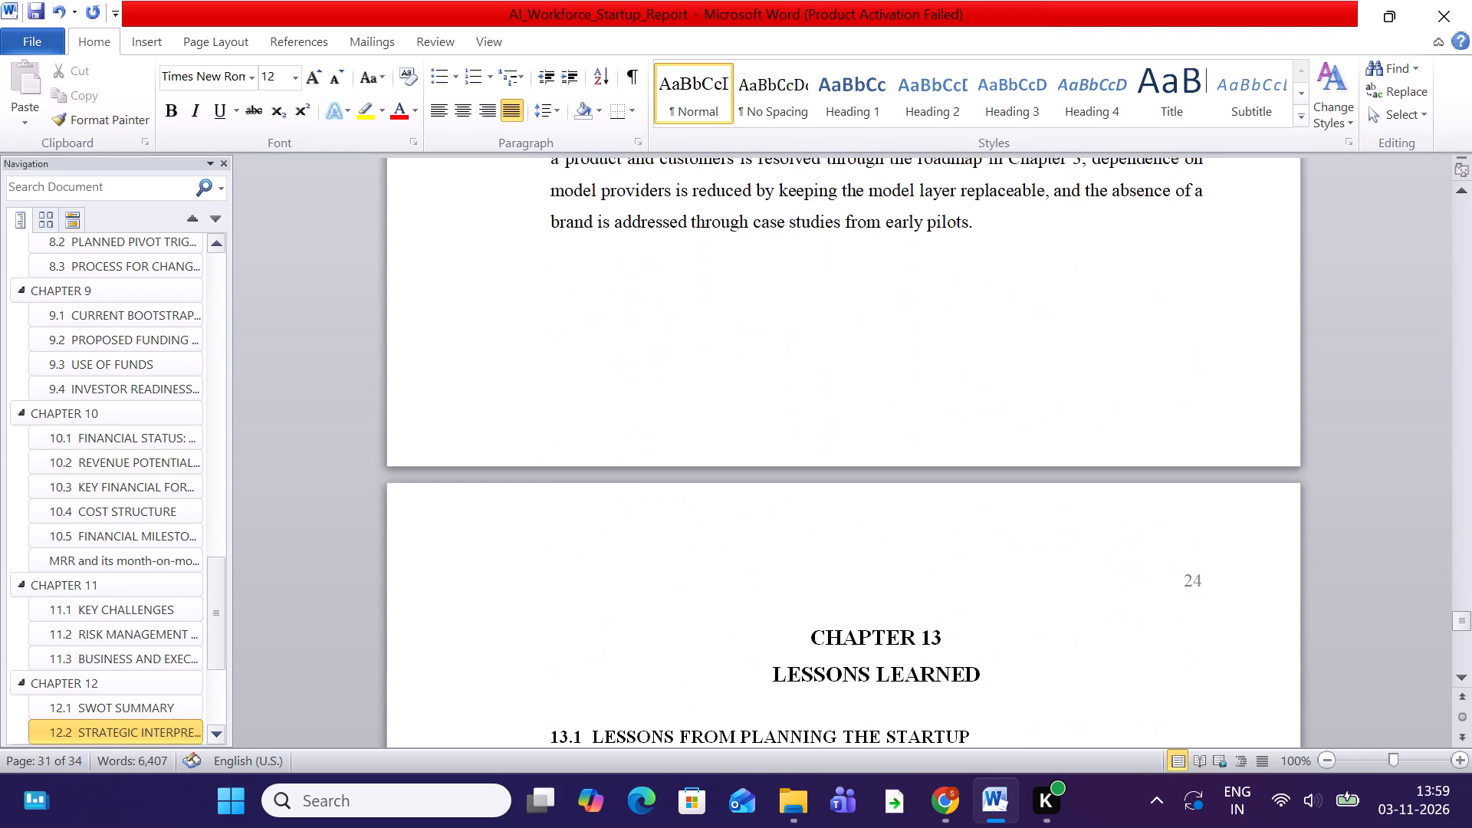
scroll(636, 598, down, 5)
click(635, 564)
key(BackSpace)
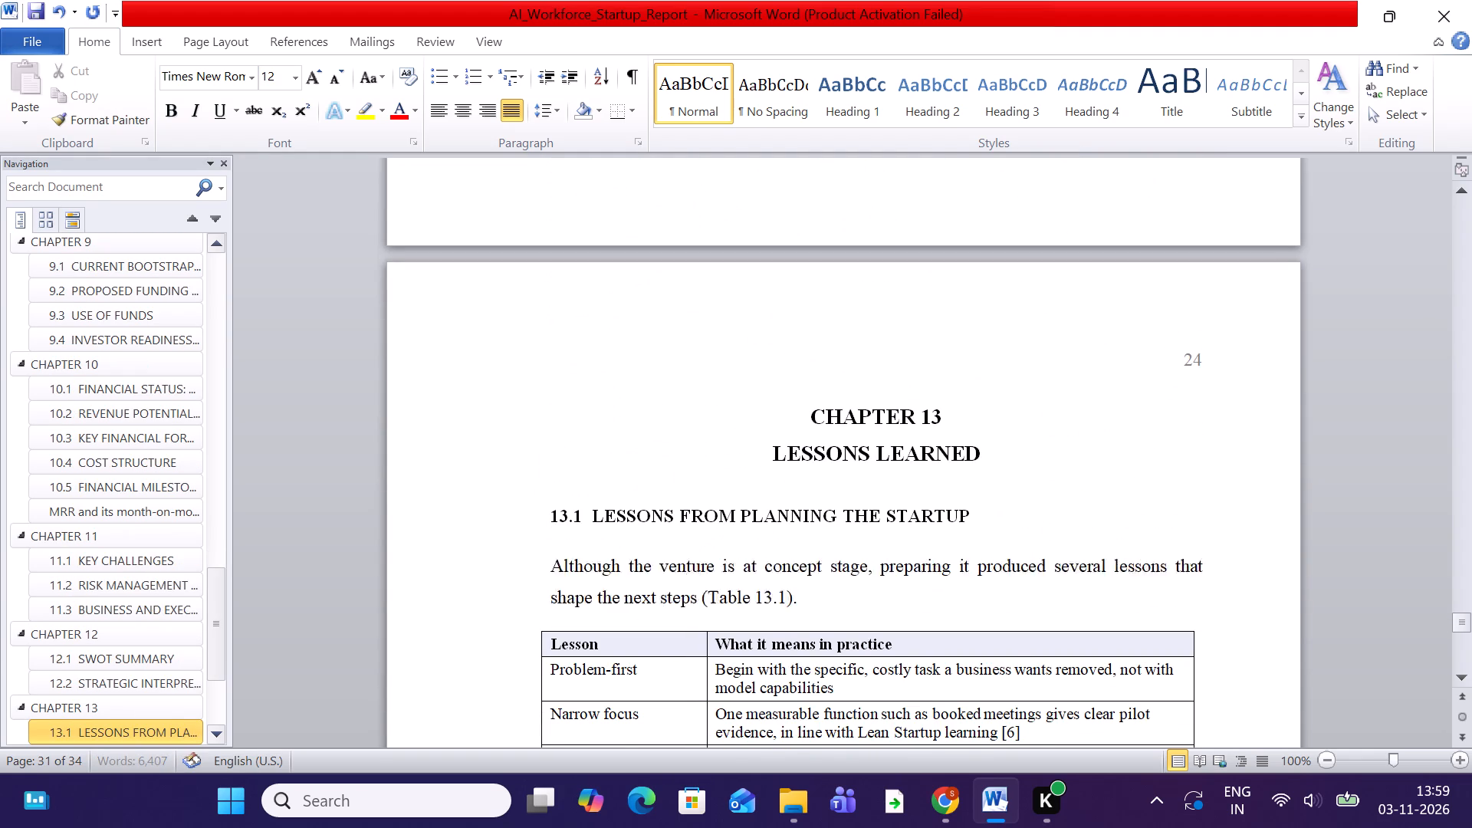
Strip the manual bullet characters and indents from the language models and business model framing items under 13.2 Personal and Technical Learning.
scroll(635, 564, down, 9)
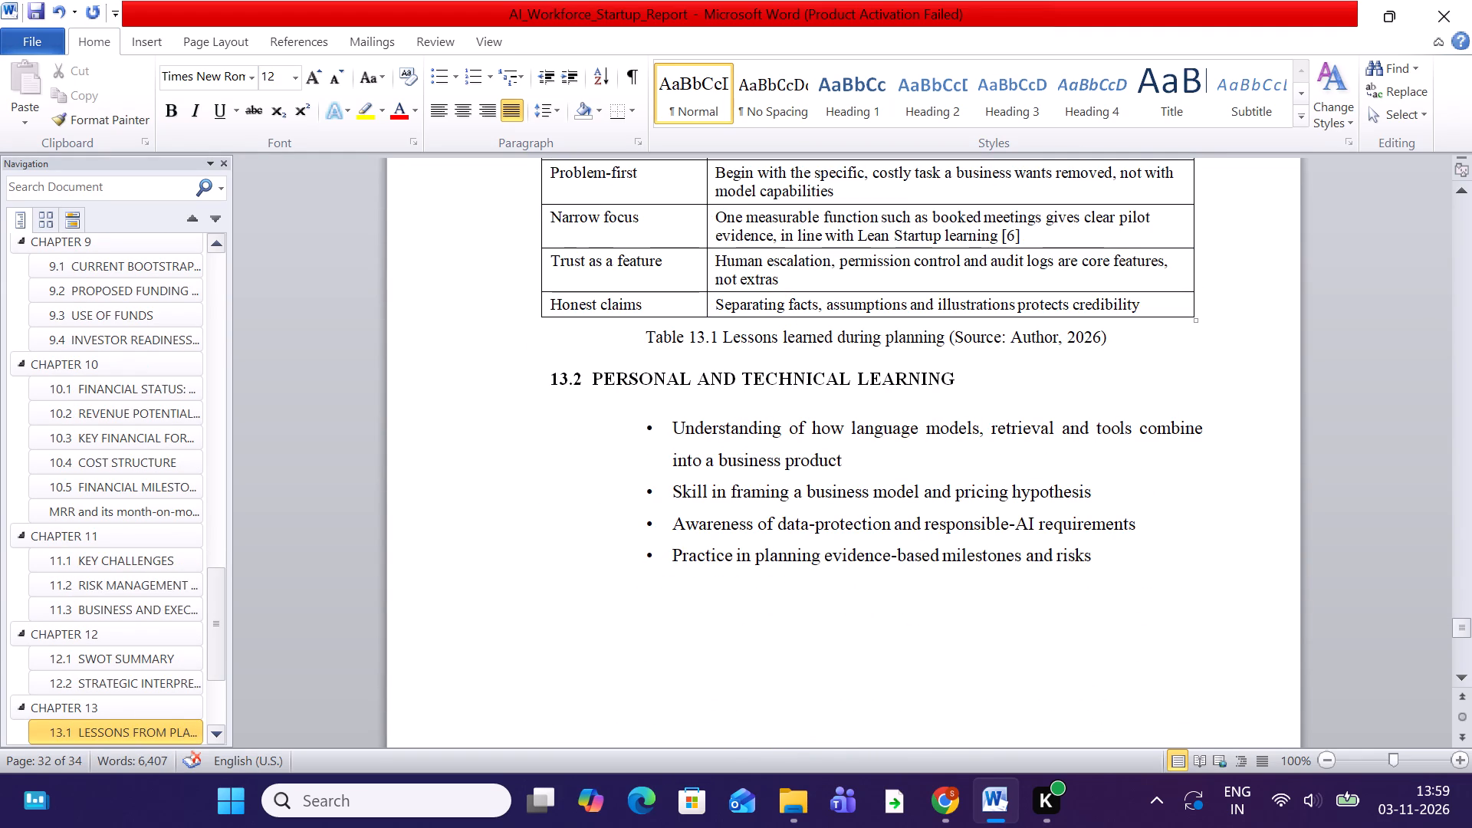
click(670, 426)
key(BackSpace)
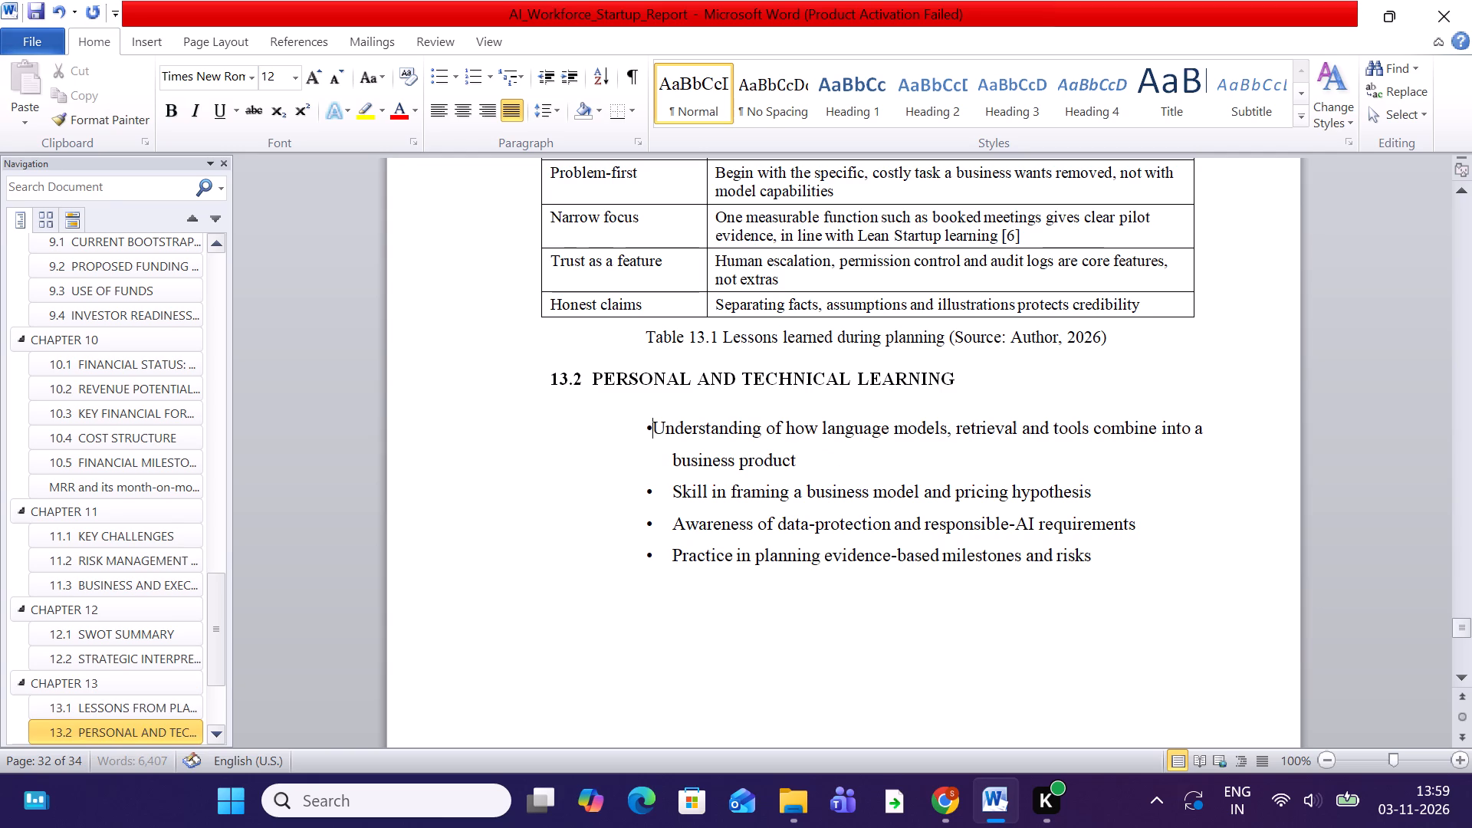
key(BackSpace)
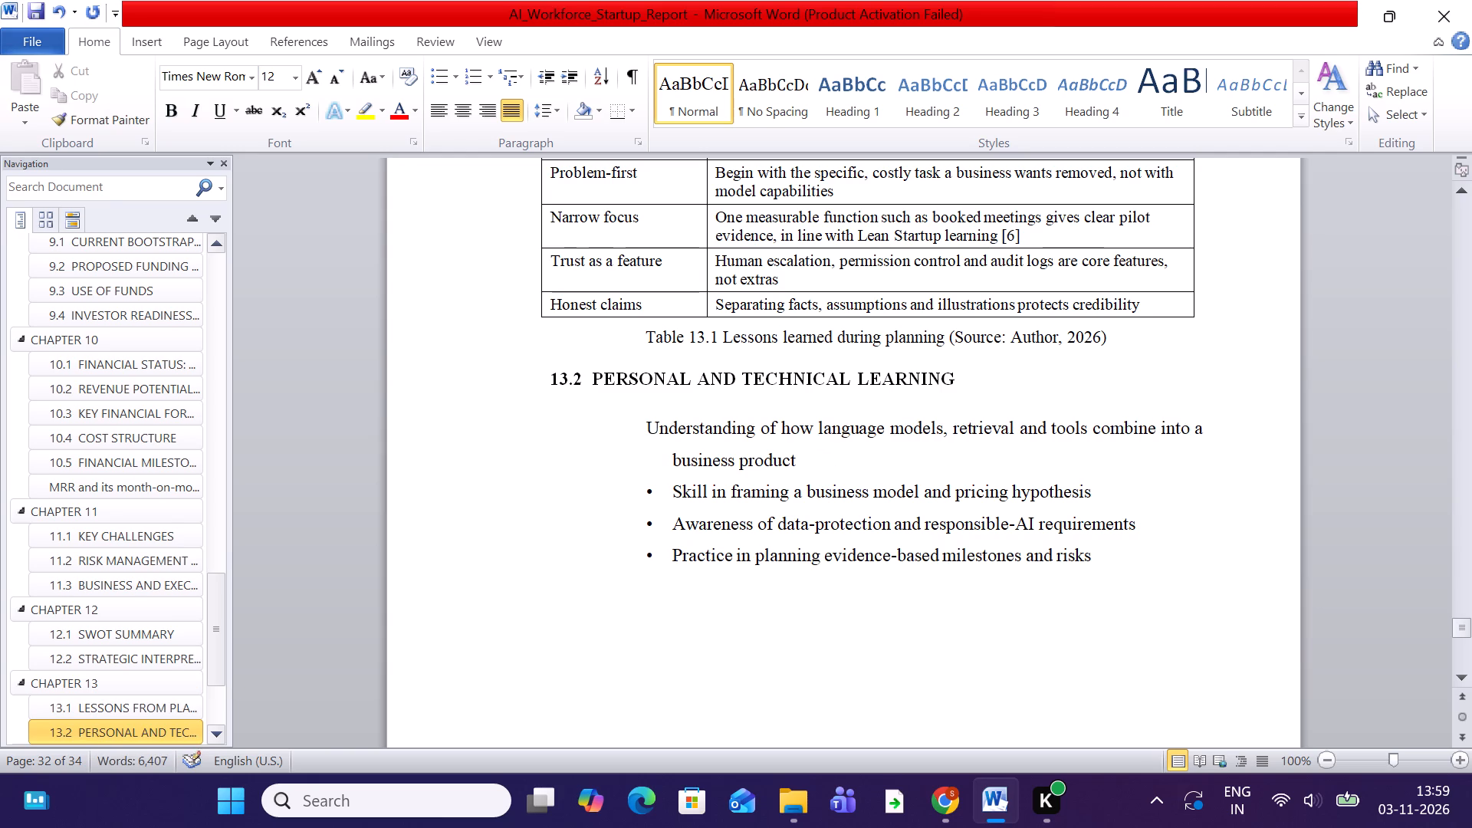
key(BackSpace)
key(BackSpace)
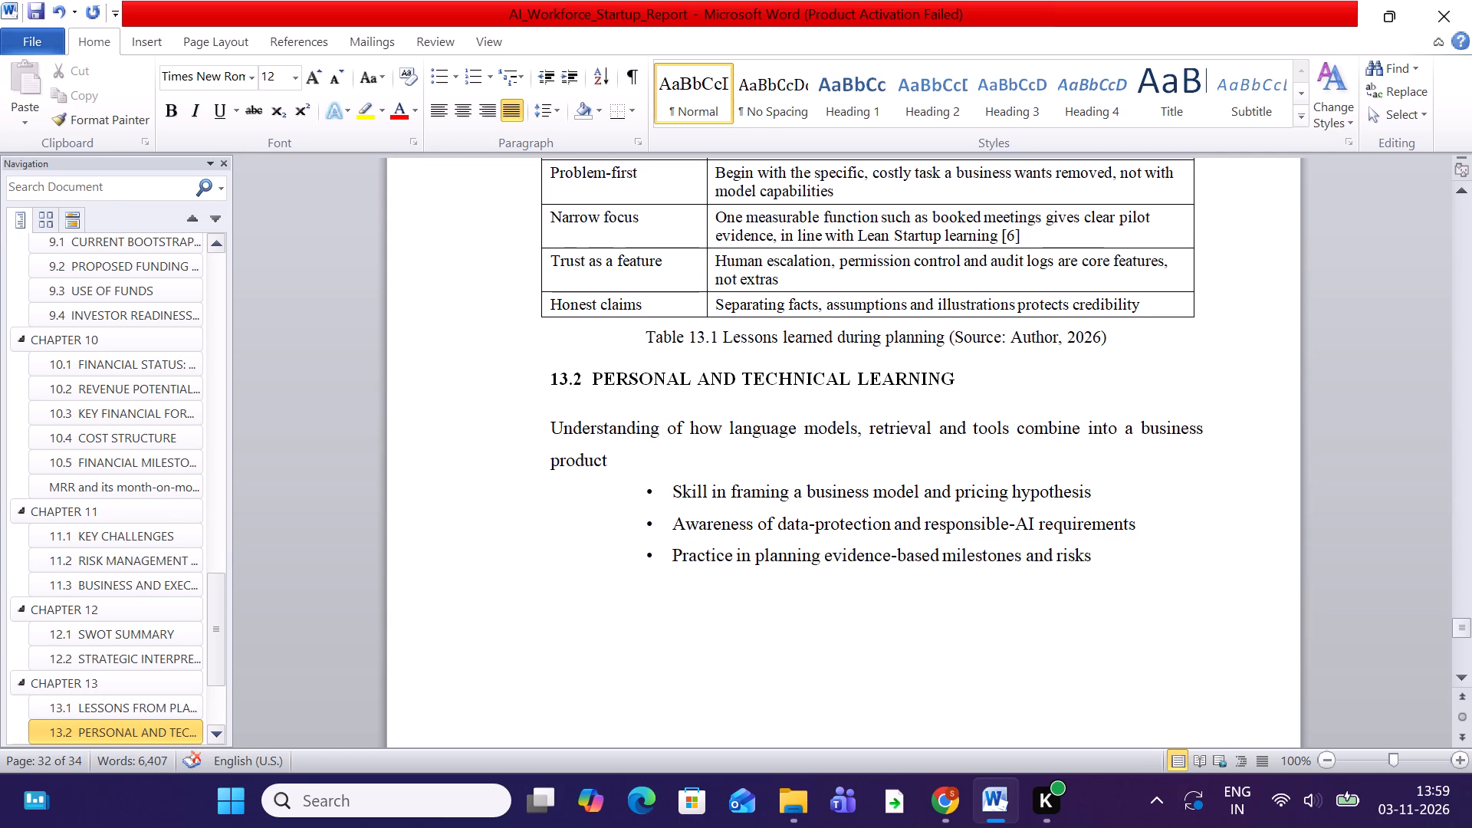
click(670, 488)
key(BackSpace)
key(BackSpace)
key(BackSpace)
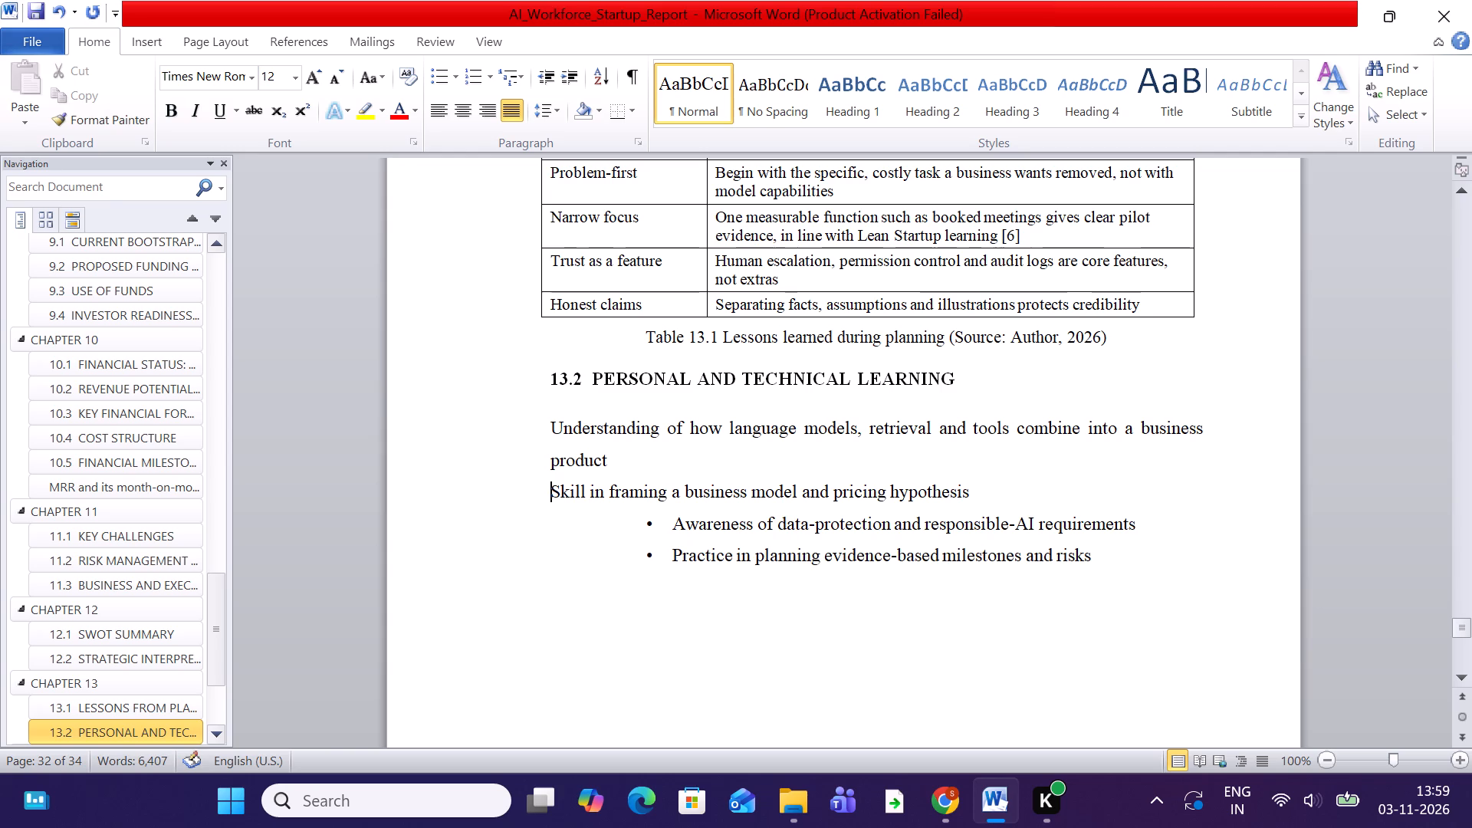
Strip the manual bullet characters and indents from the data-protection awareness and evidence-based milestone planning items under 13.2.
click(671, 531)
key(BackSpace)
key(BackSpace)
key(BackSpace)
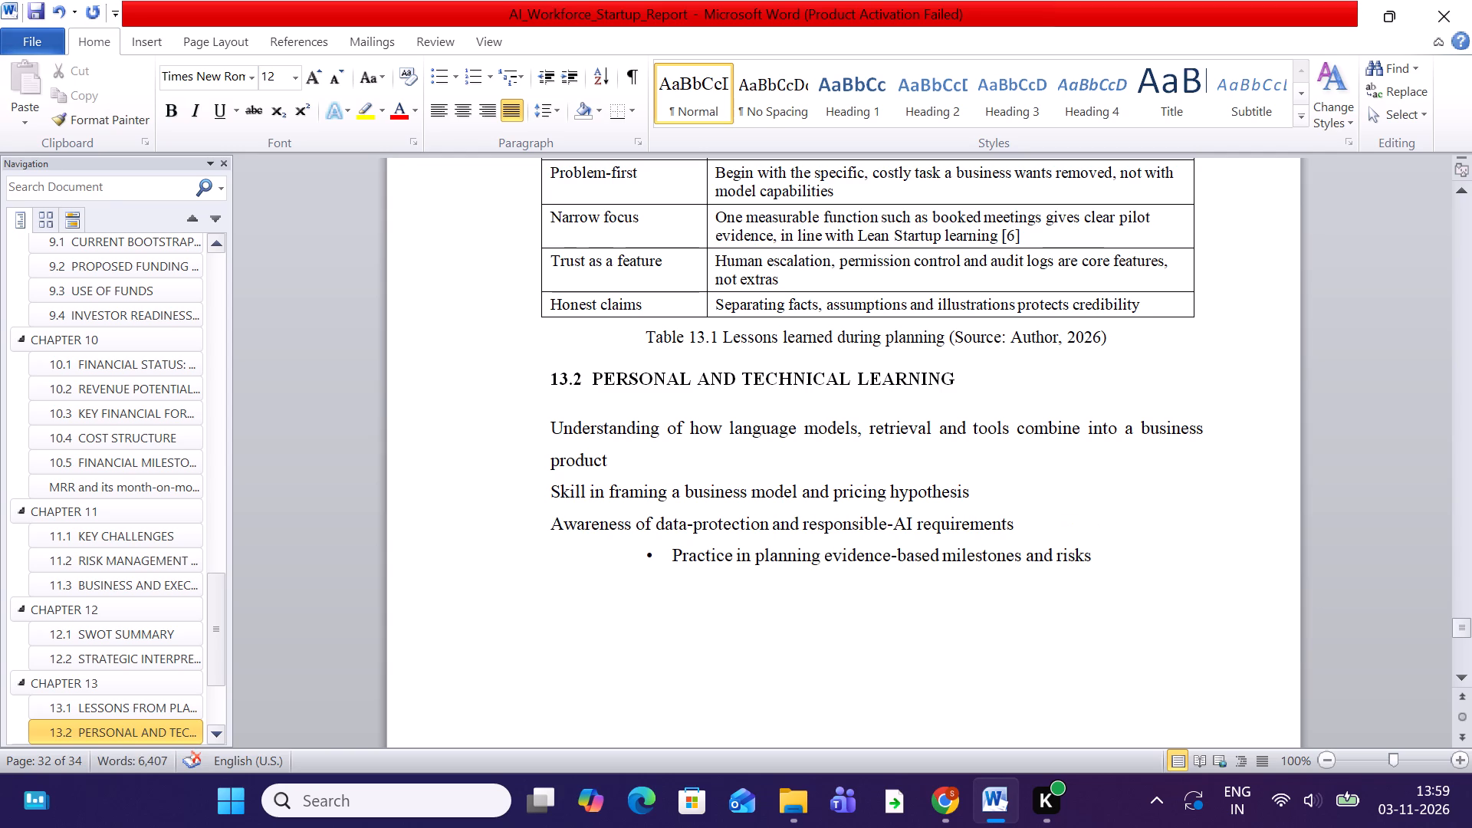
click(671, 550)
key(BackSpace)
key(BackSpace)
key(BackSpace)
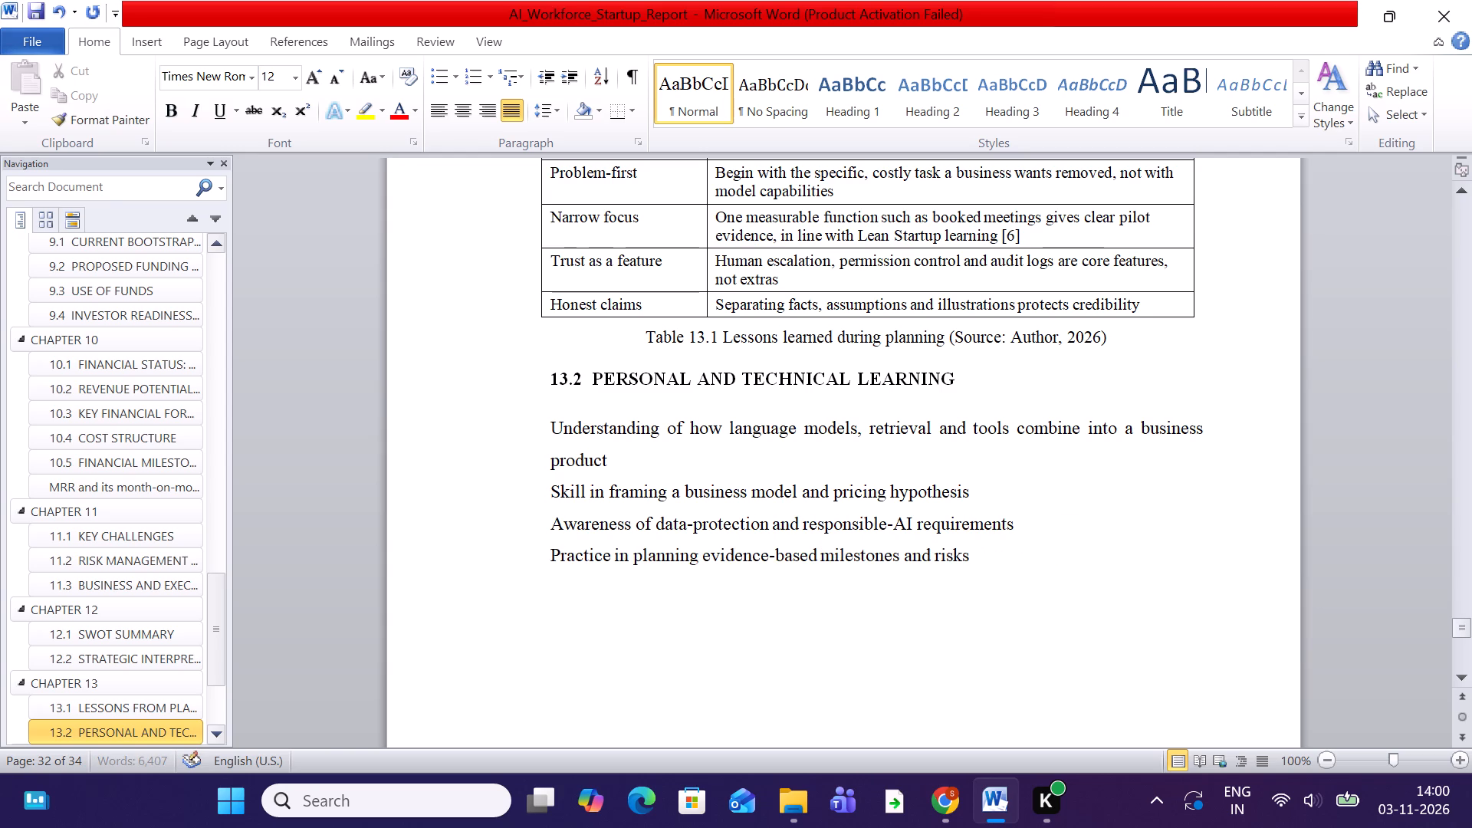
Format the four learning items under 13.2 Personal and Technical Learning as a round-bulleted list.
drag(987, 560, 543, 448)
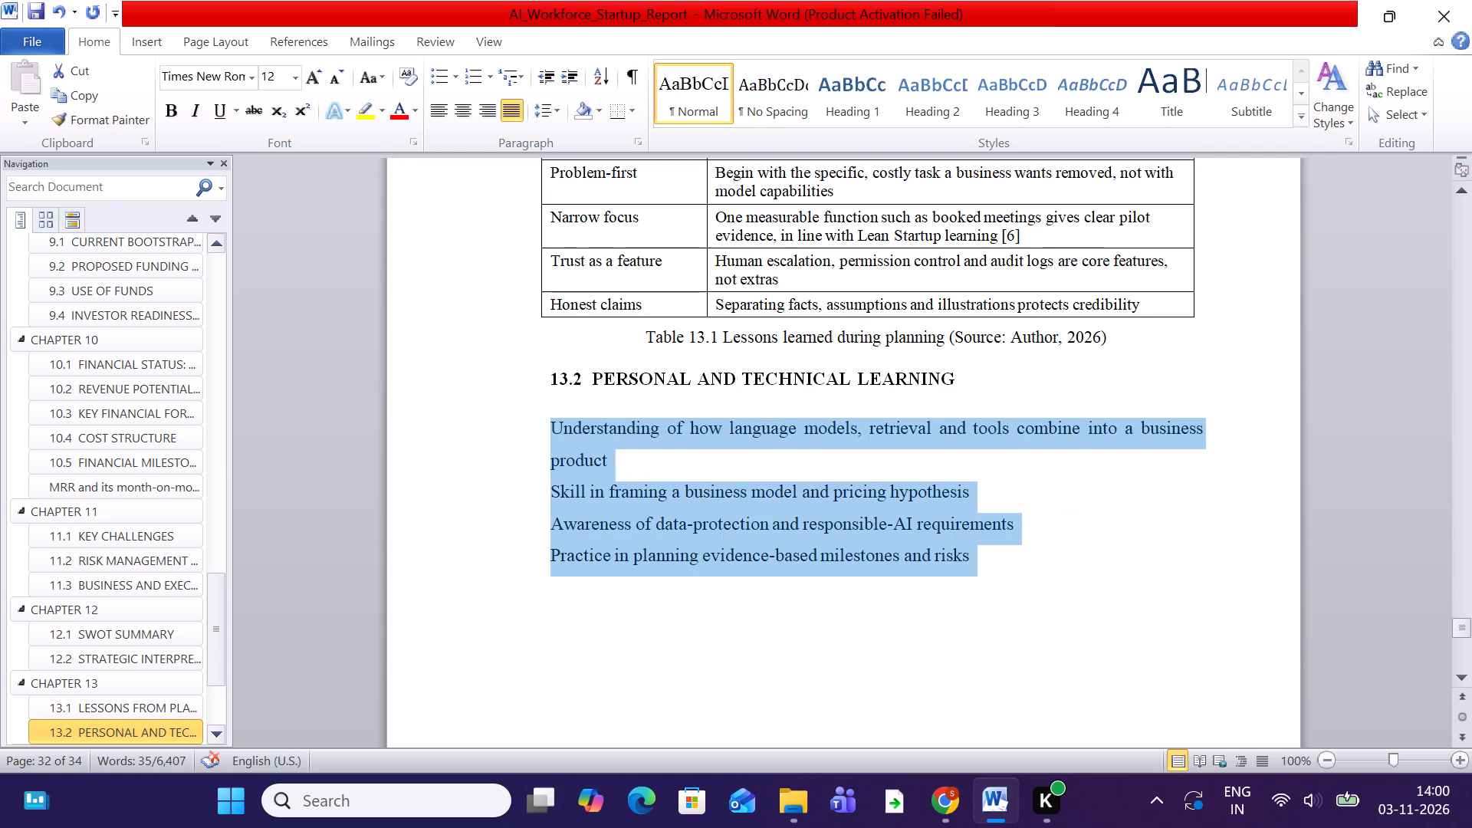
click(444, 86)
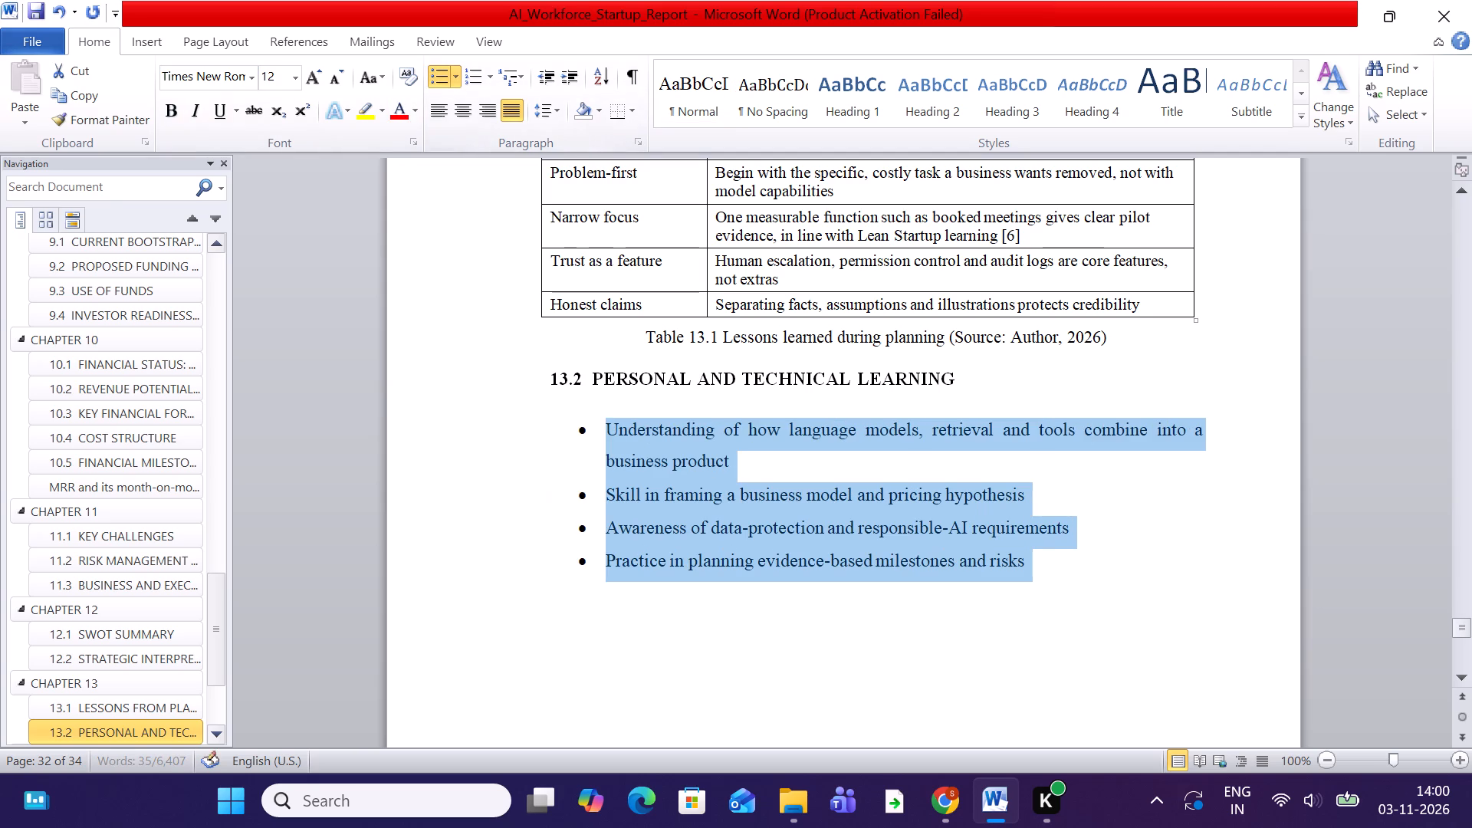
click(762, 667)
Remove the first-line indent from the body paragraph under 14.1 Product Expansion.
scroll(876, 629, down, 14)
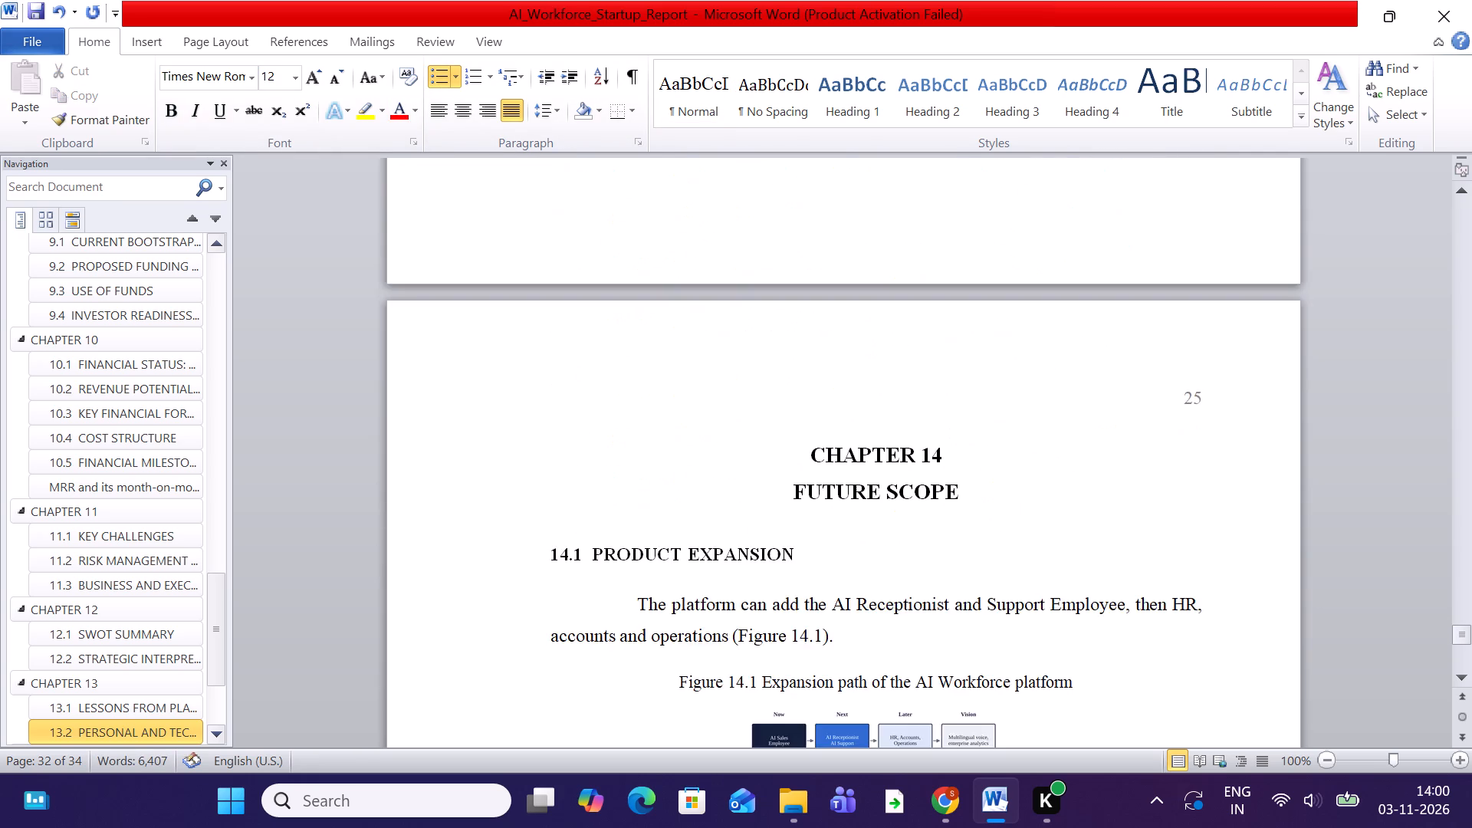
scroll(889, 620, down, 4)
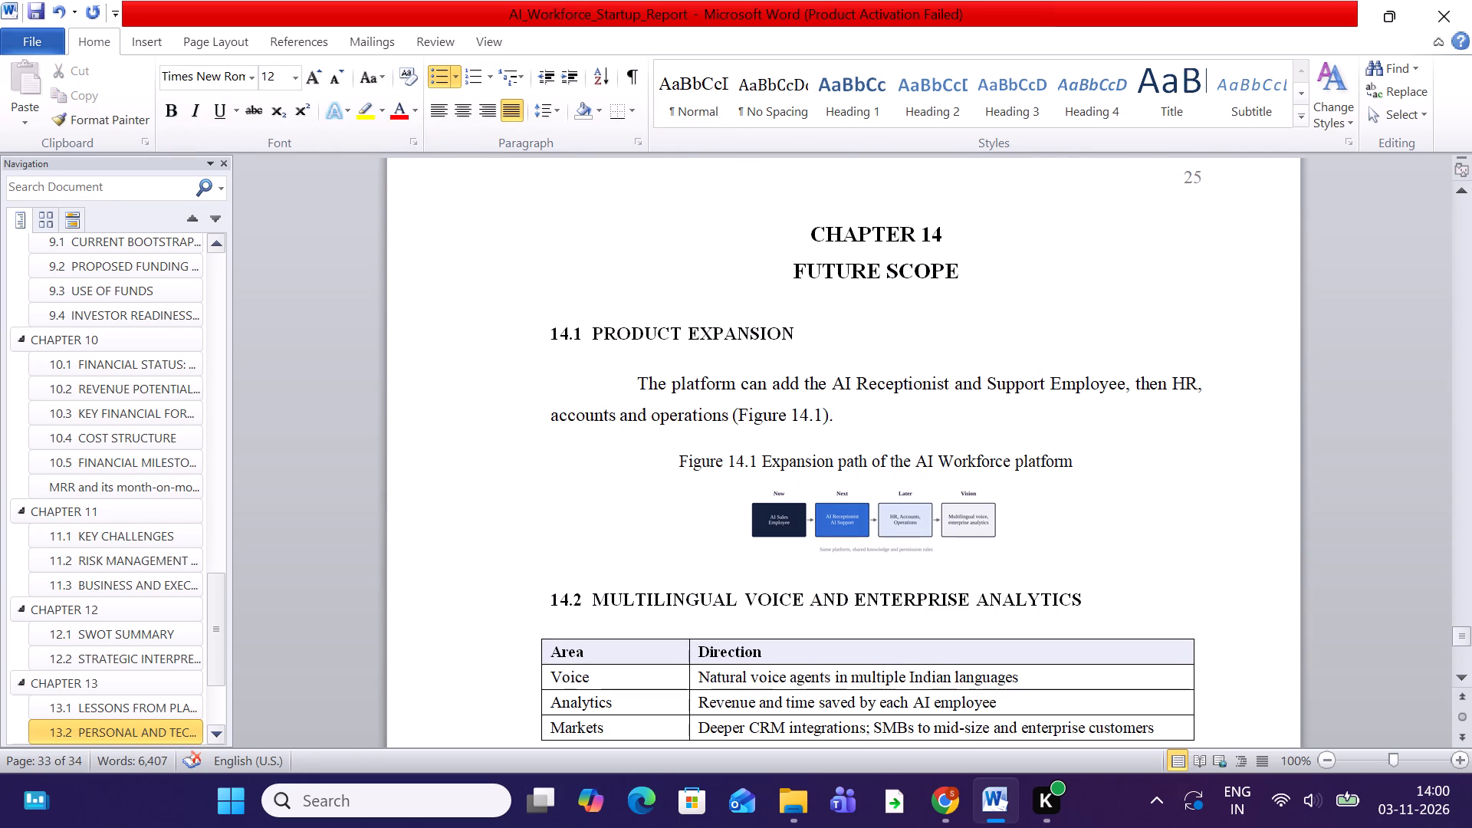
click(624, 384)
key(BackSpace)
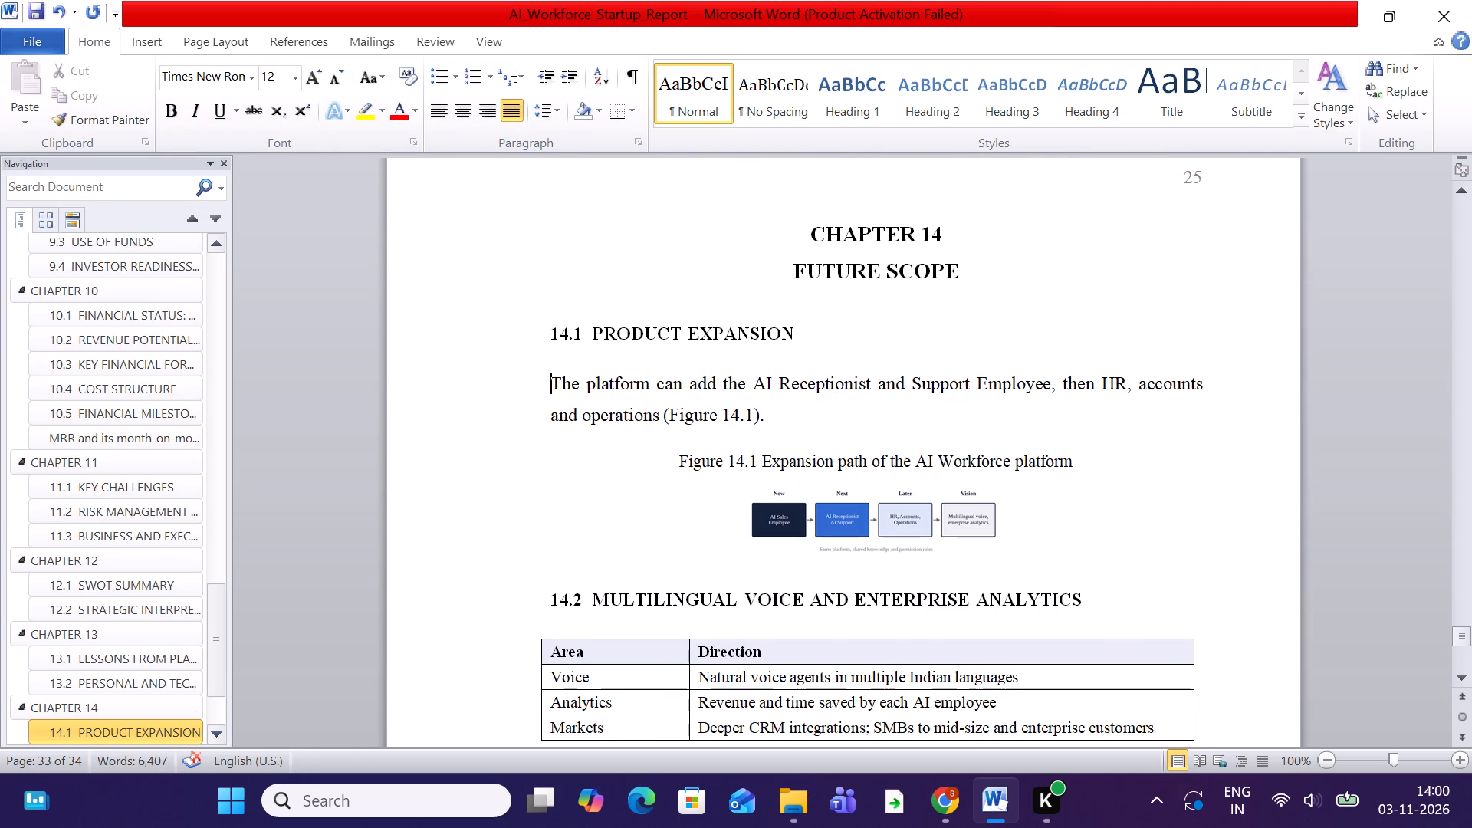
Enlarge the Figure 14.1 expansion path picture in both width and height, keeping it within the text margins.
scroll(884, 515, down, 2)
click(866, 400)
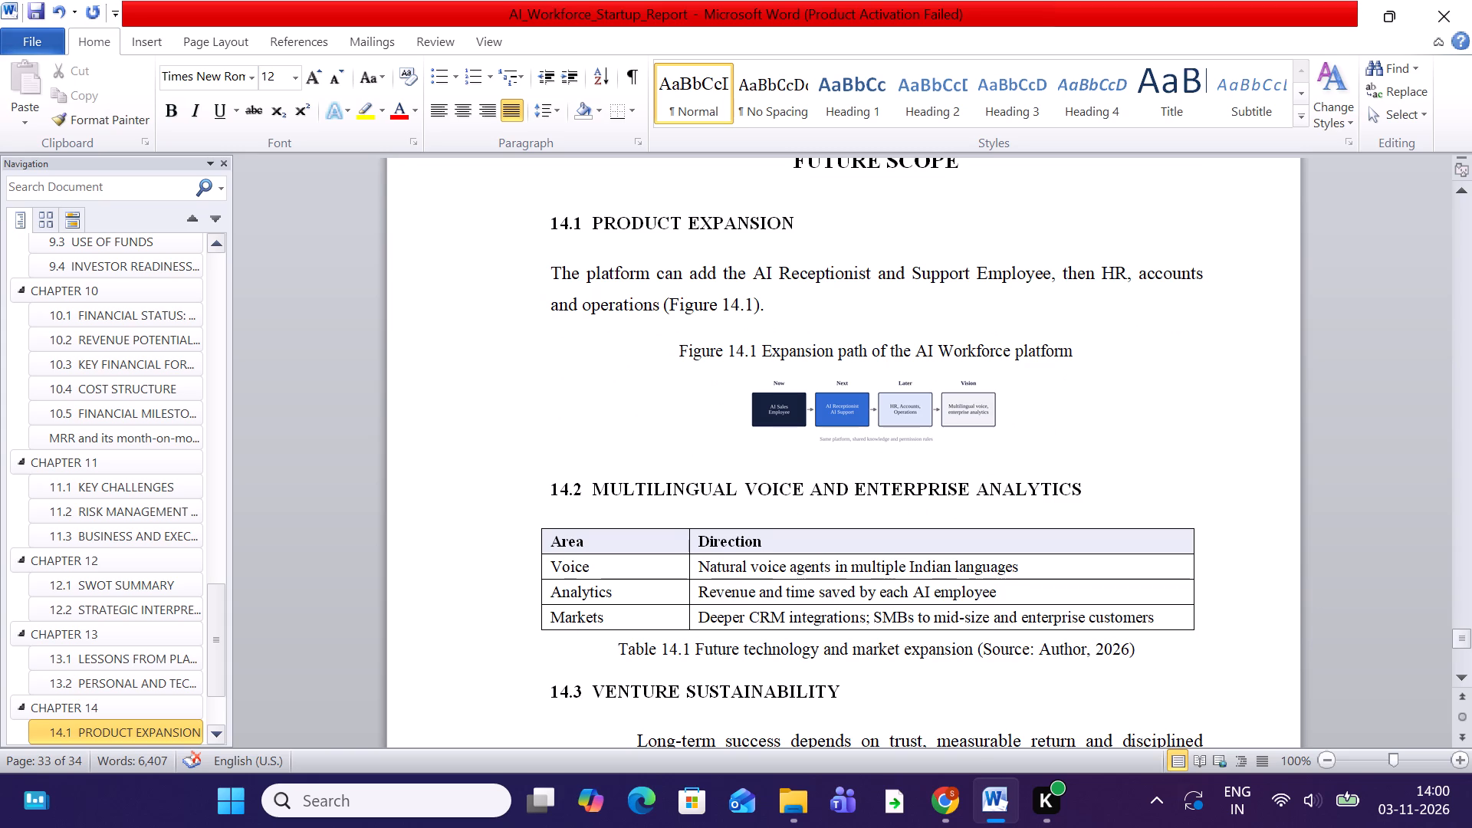
drag(1004, 412, 1016, 412)
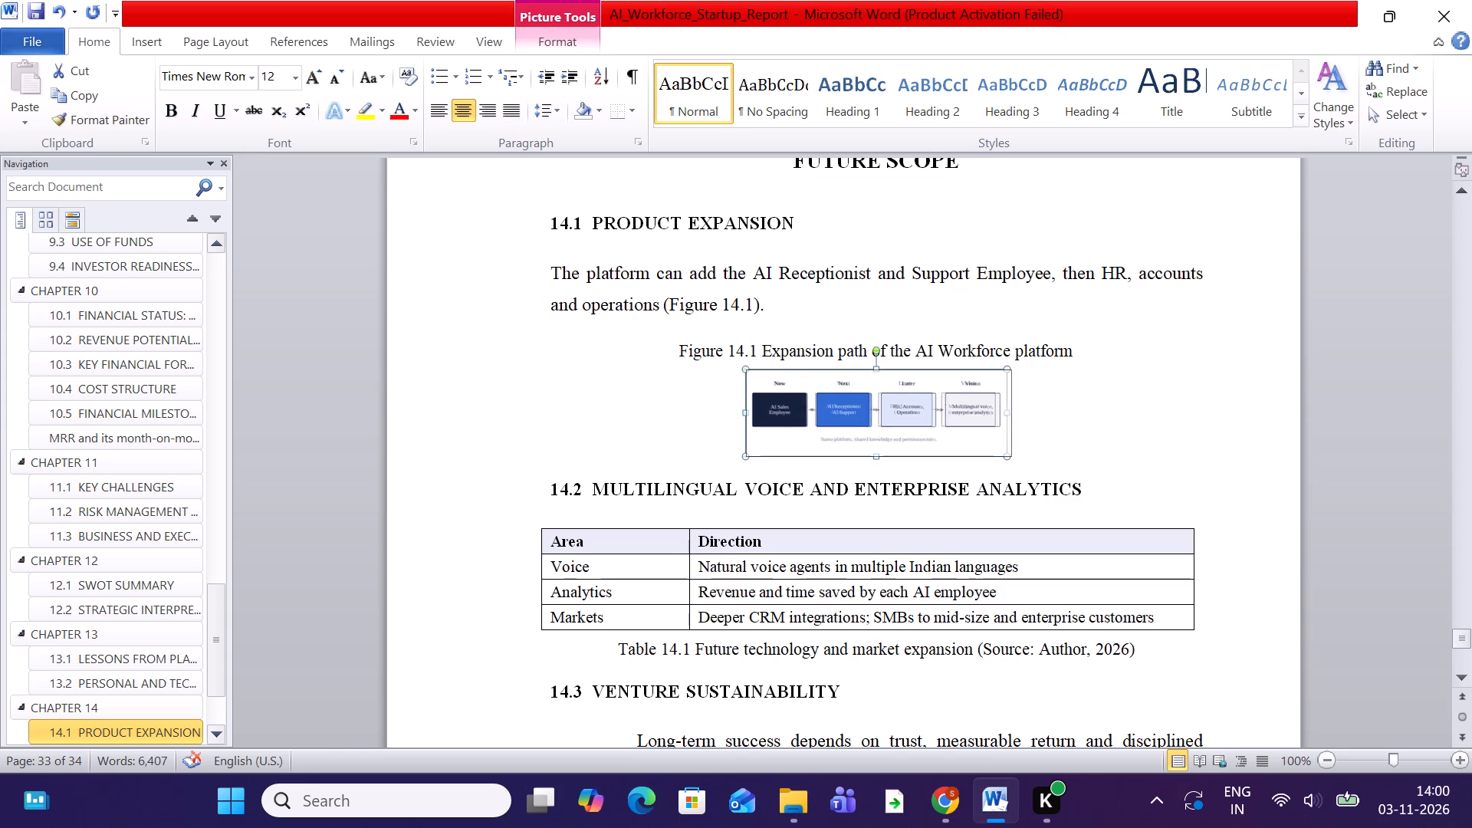
drag(1016, 412, 1064, 408)
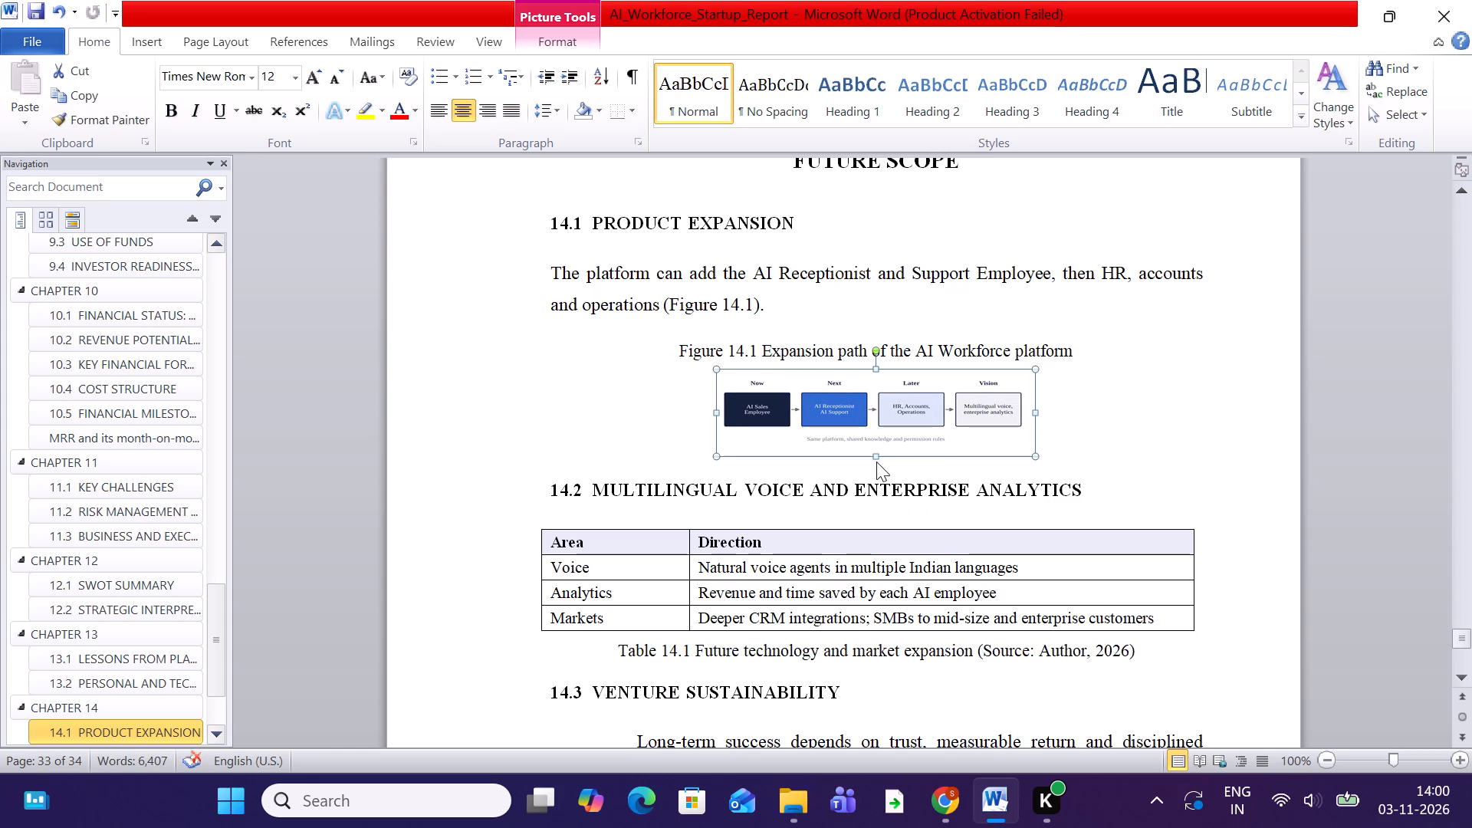
drag(874, 455, 880, 473)
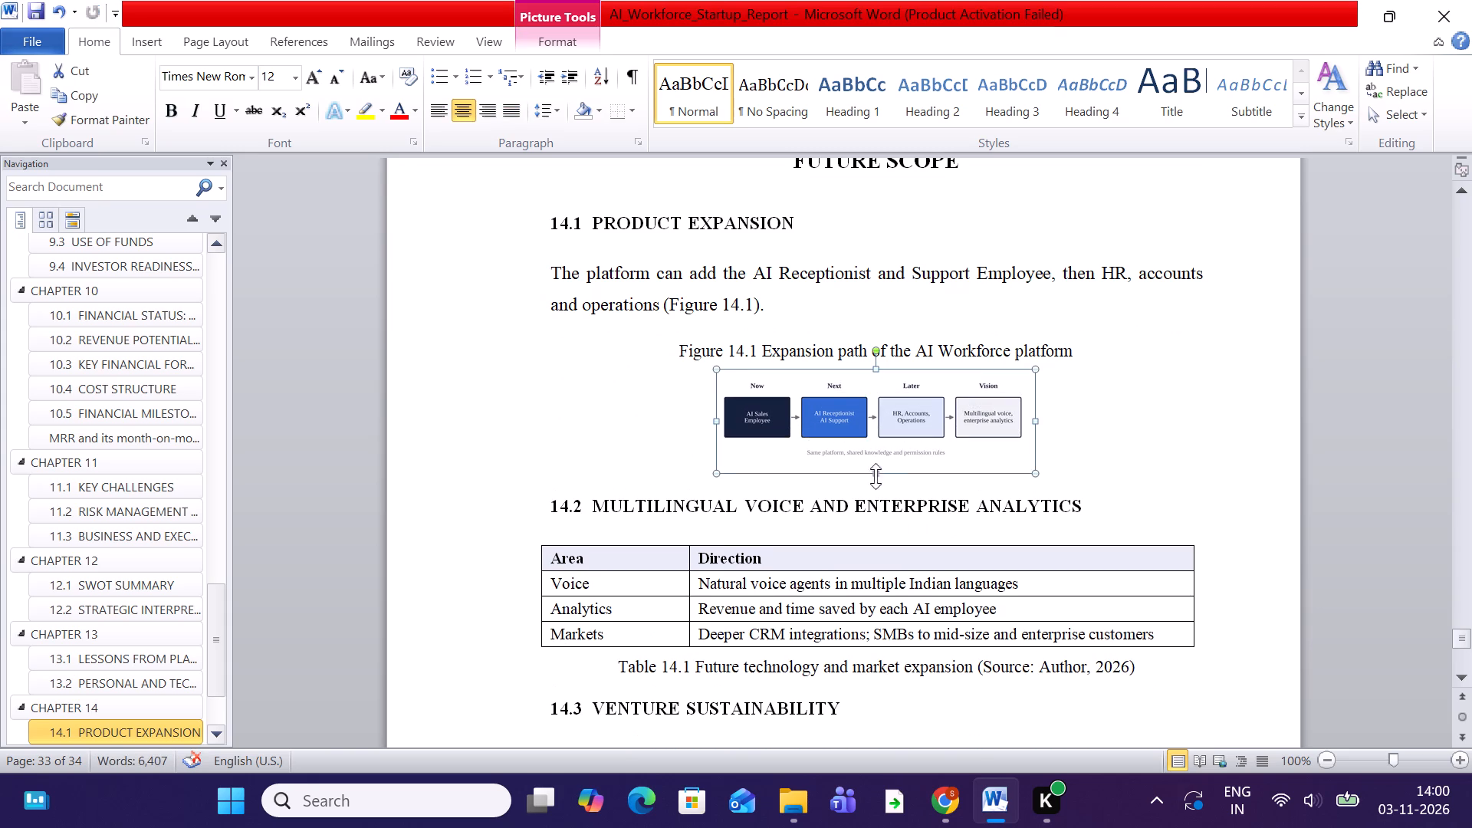
drag(874, 475, 877, 495)
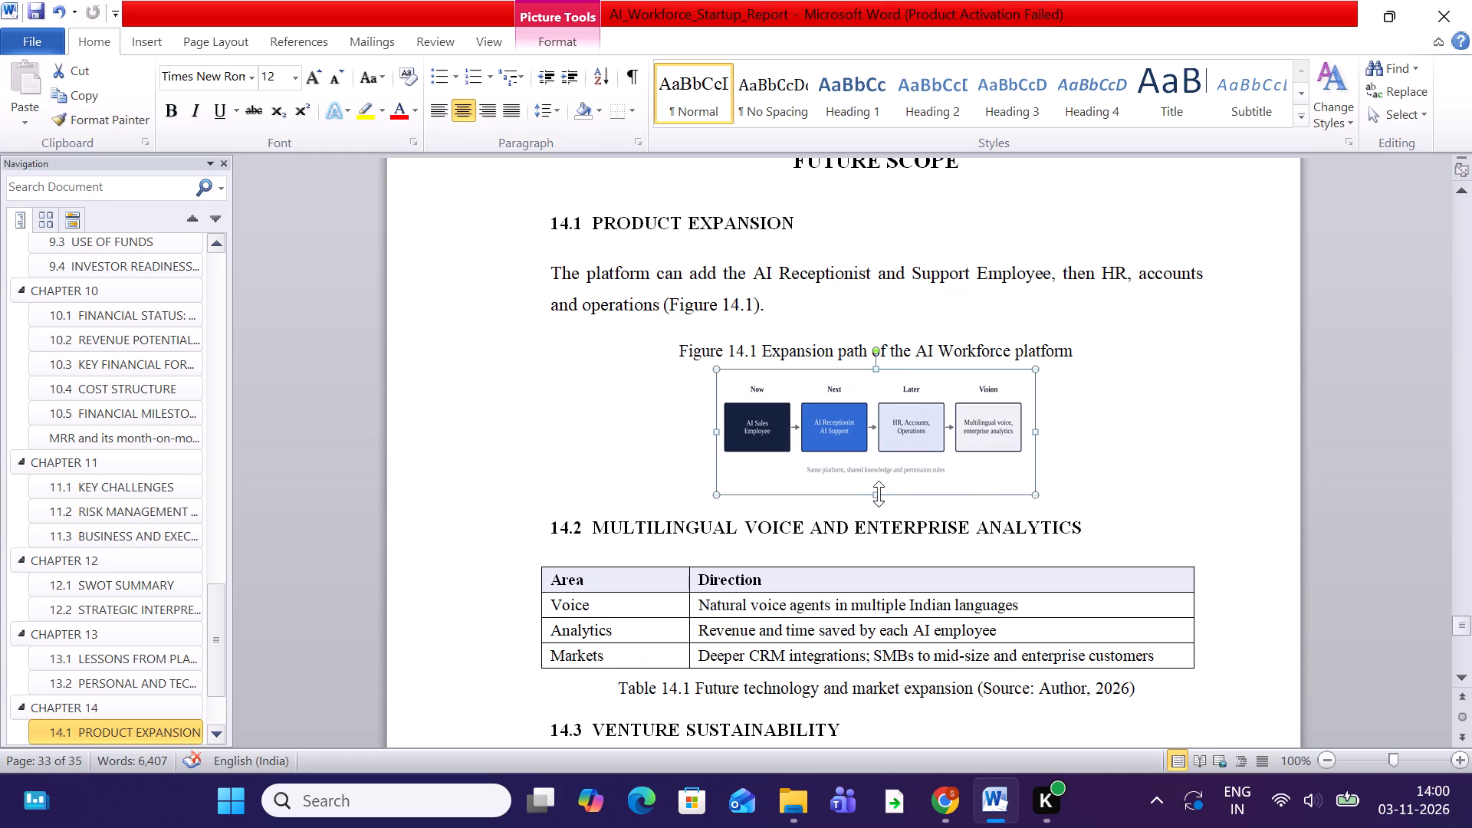
drag(876, 495, 876, 517)
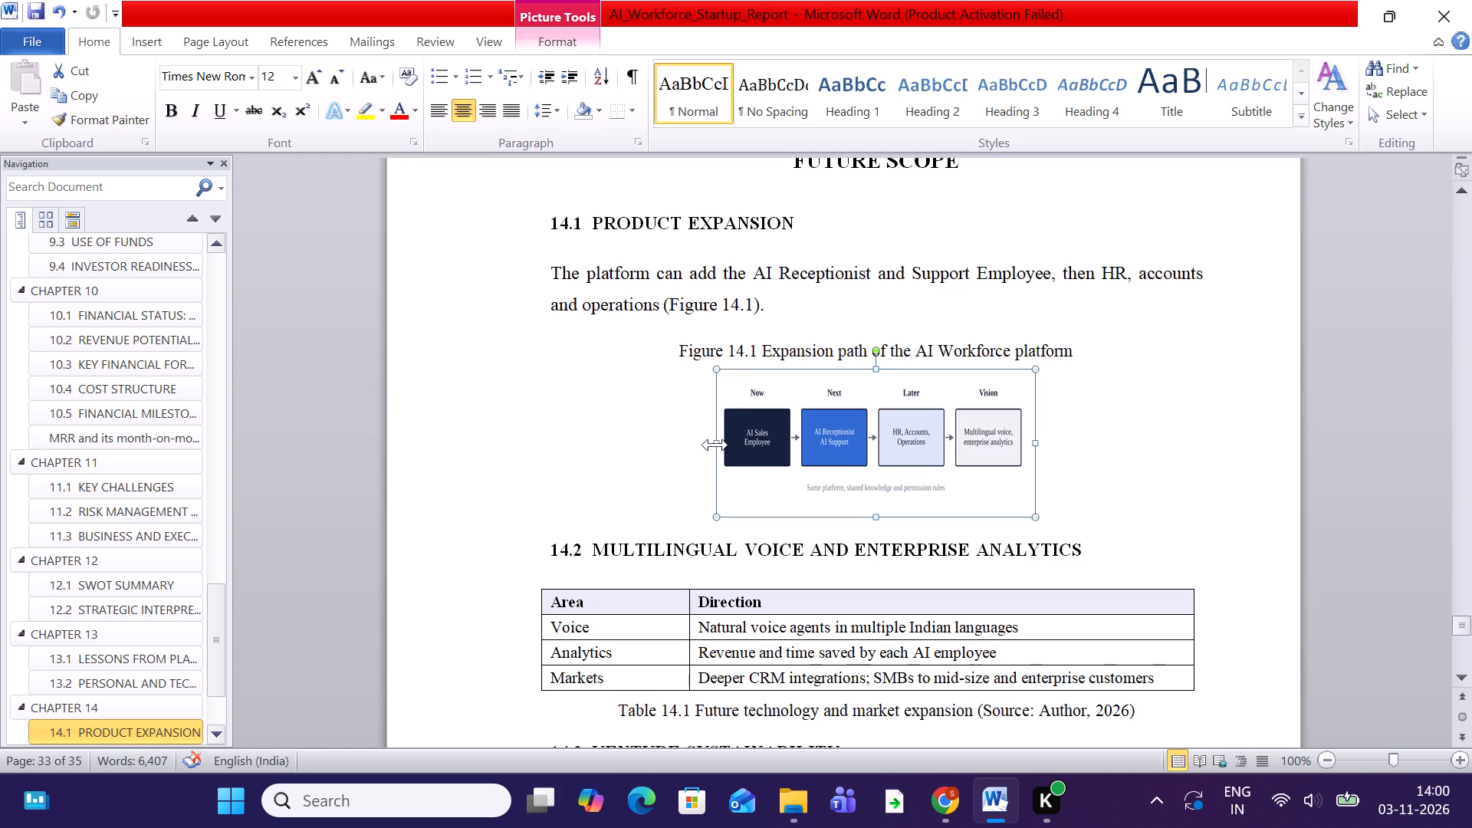
drag(715, 445, 675, 445)
click(1193, 433)
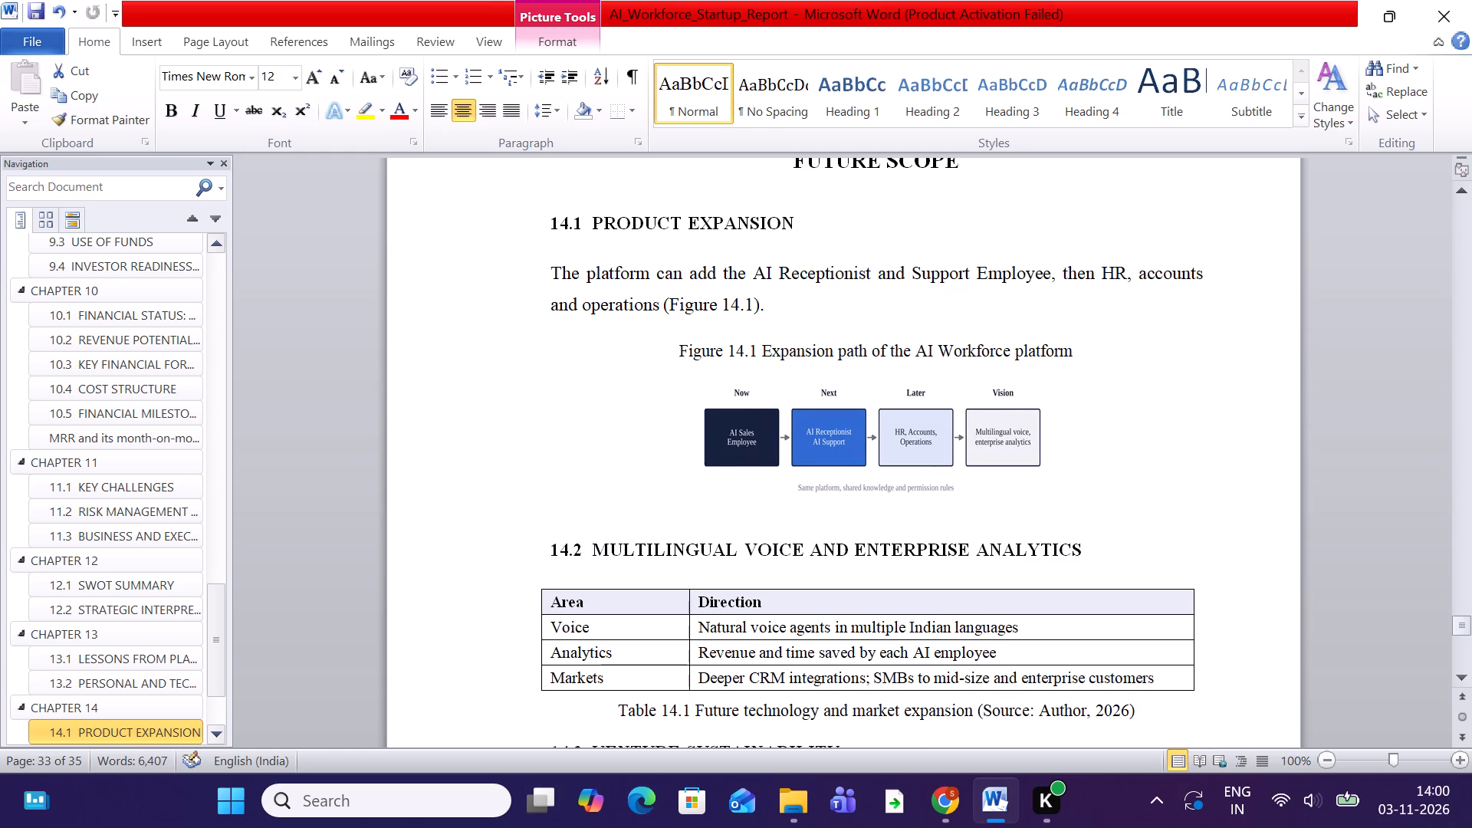
Remove the first-line indents from the body paragraphs under 14.3 Venture Sustainability, 14.4 Strategic Vision and 14.5 Conclusion.
scroll(919, 545, down, 2)
scroll(1001, 520, down, 10)
scroll(1004, 520, up, 6)
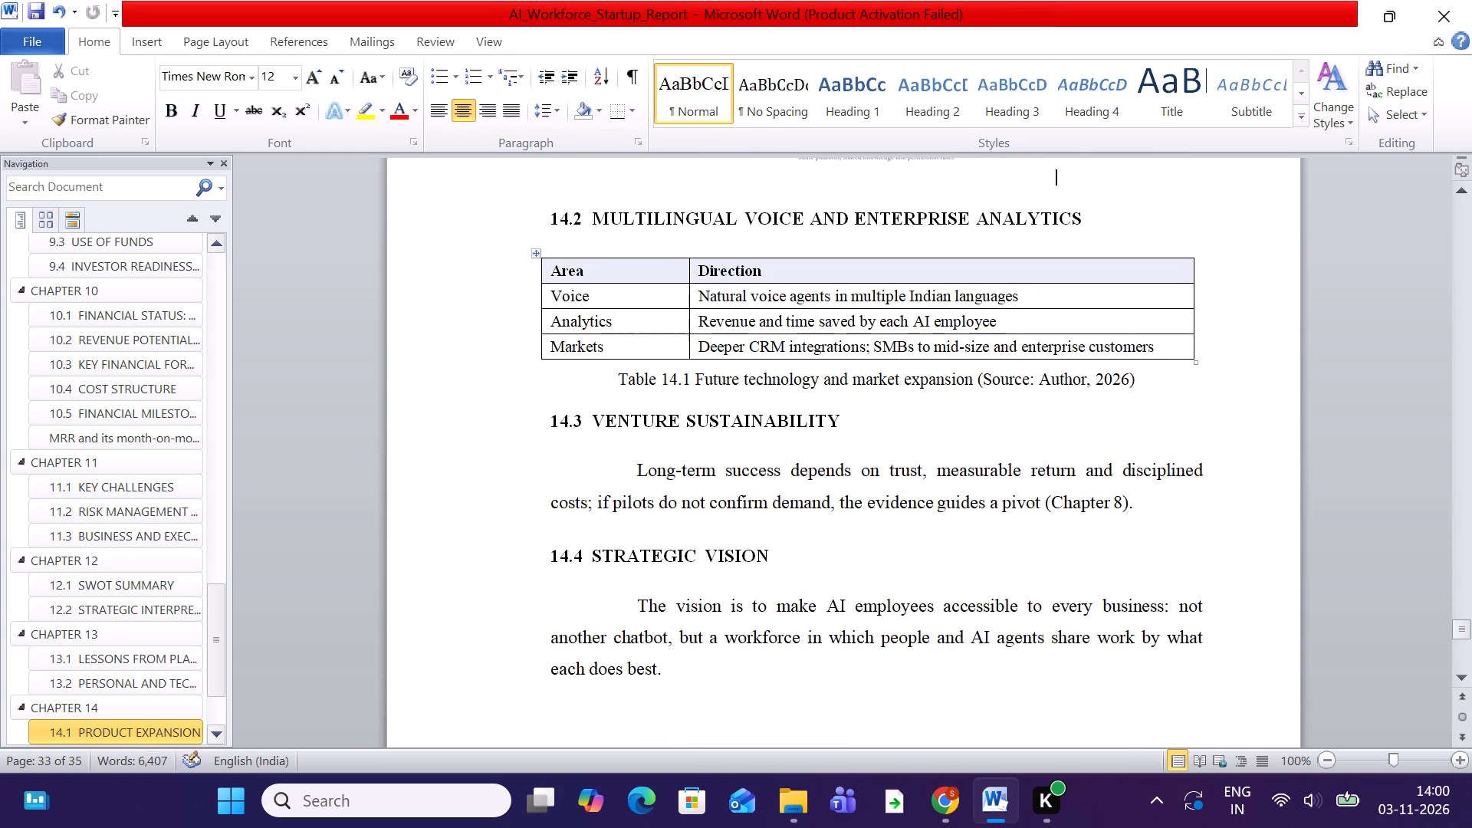
click(637, 466)
key(BackSpace)
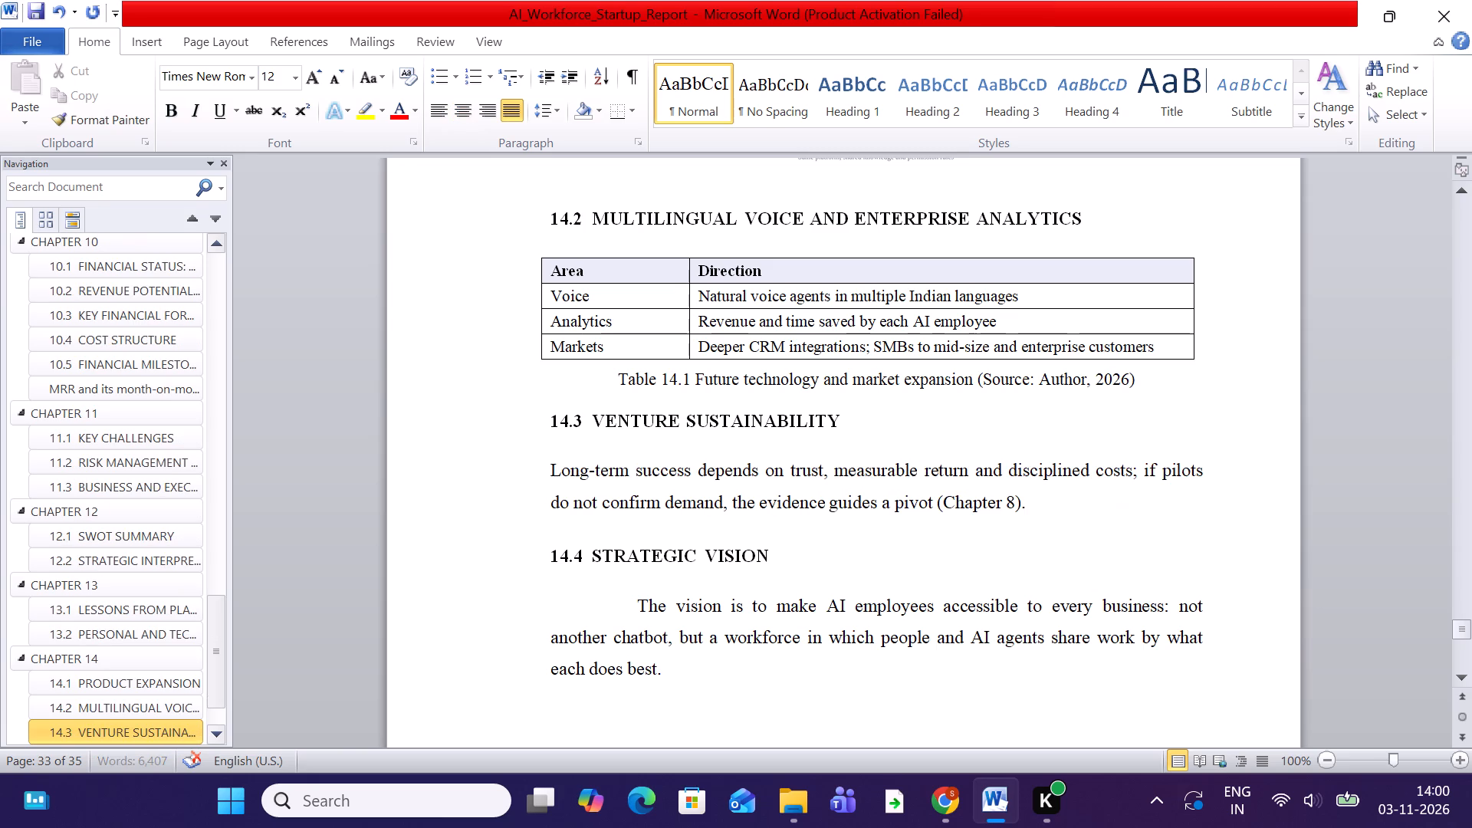
click(629, 600)
key(BackSpace)
scroll(681, 624, down, 3)
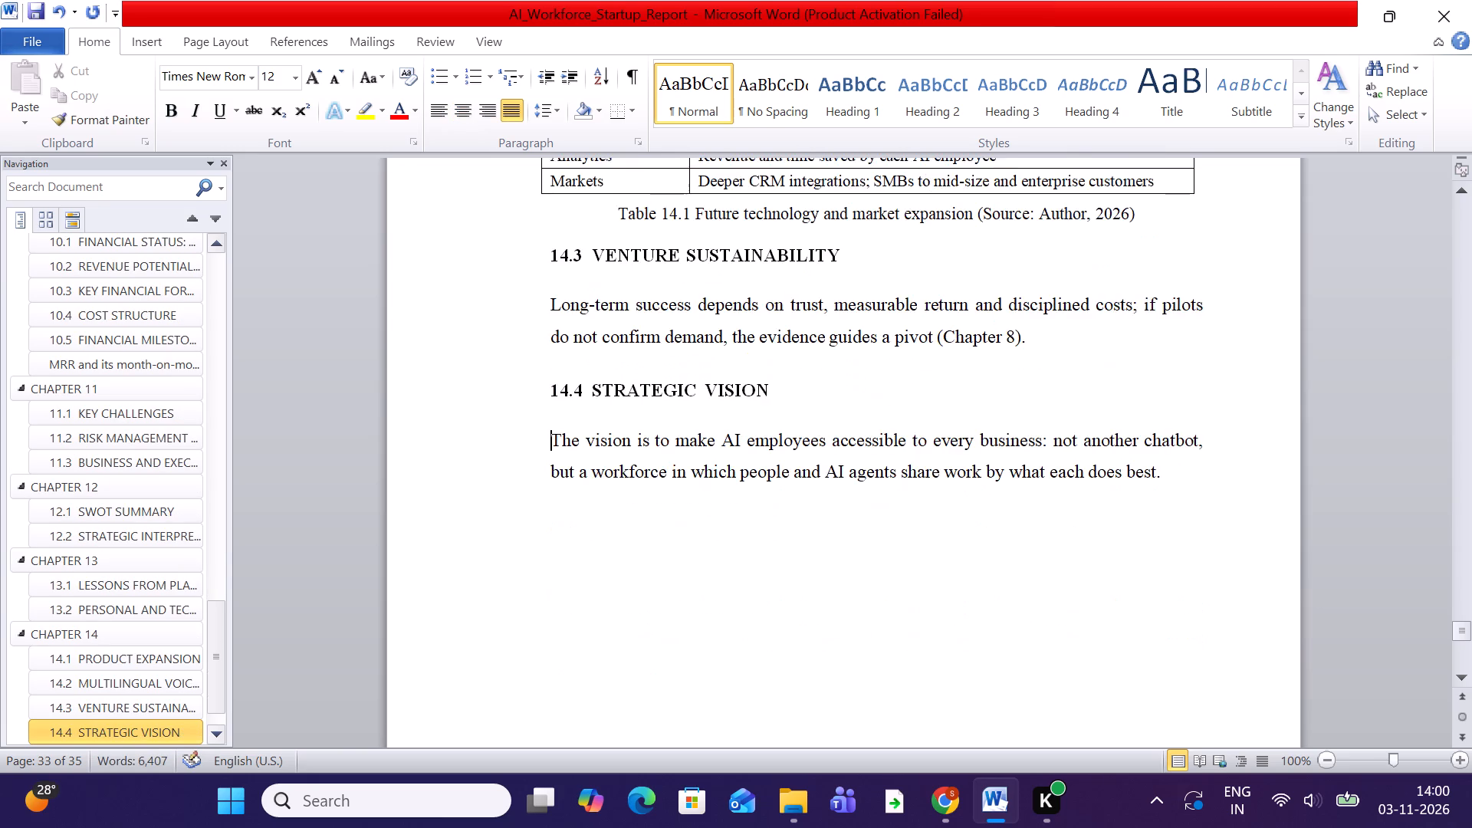
scroll(683, 626, down, 6)
click(632, 646)
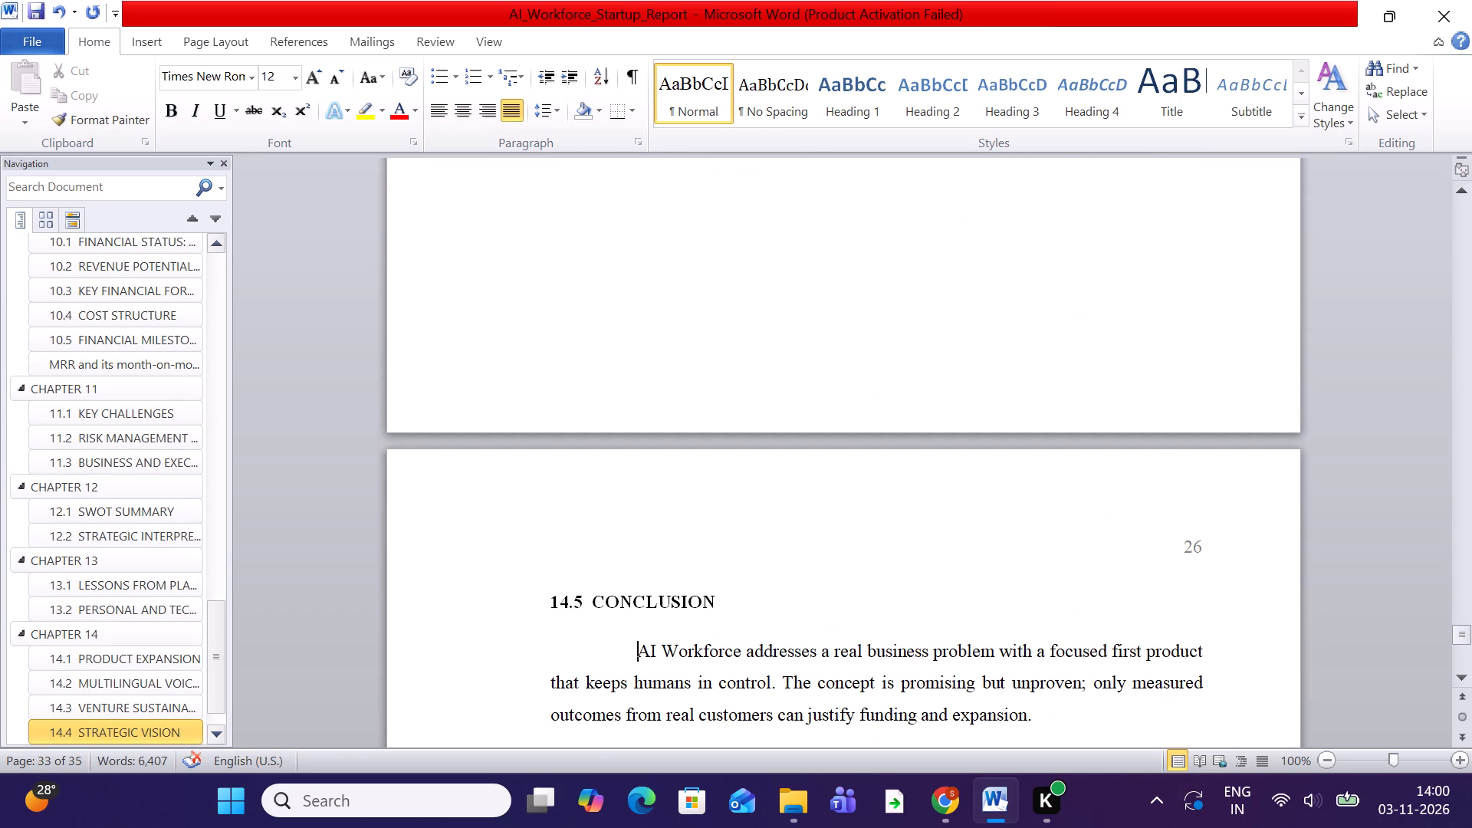
key(BackSpace)
Review the layout of the 14.5 Conclusion page and the References list through to its last entry.
scroll(632, 646, down, 12)
scroll(638, 651, down, 9)
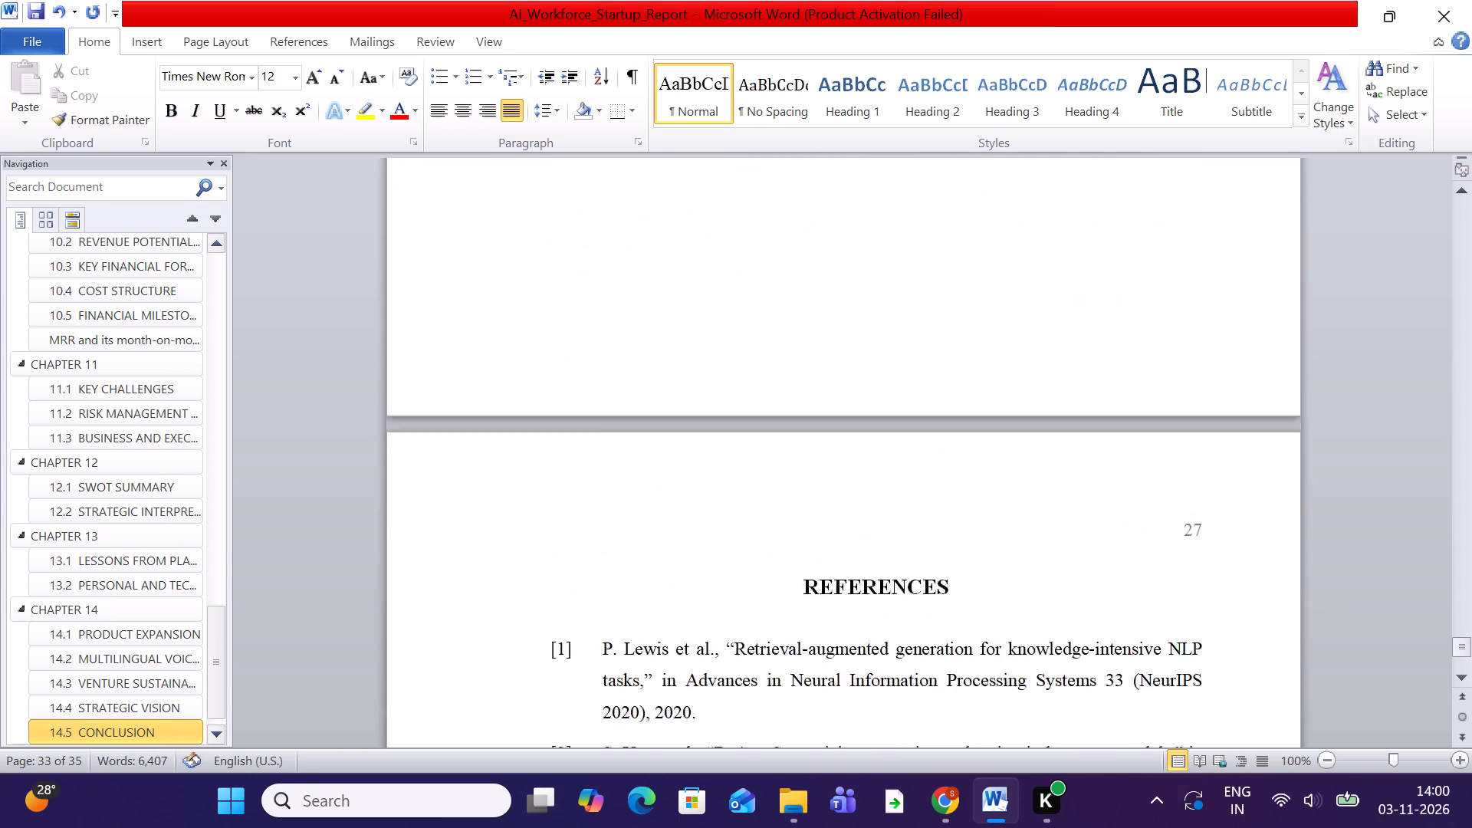
scroll(640, 652, down, 8)
scroll(640, 652, up, 20)
scroll(640, 648, up, 6)
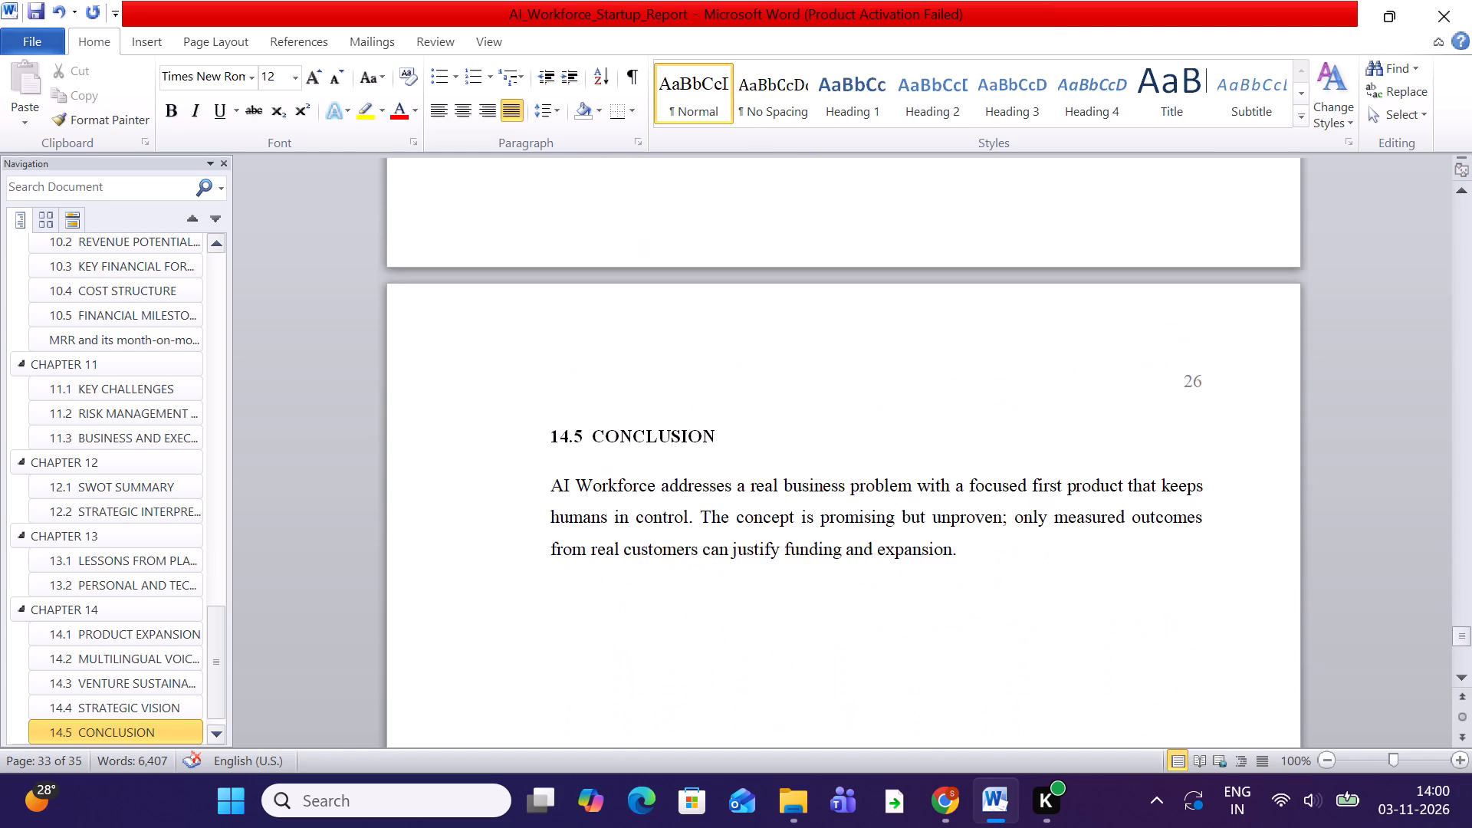
scroll(662, 633, down, 20)
scroll(662, 633, down, 4)
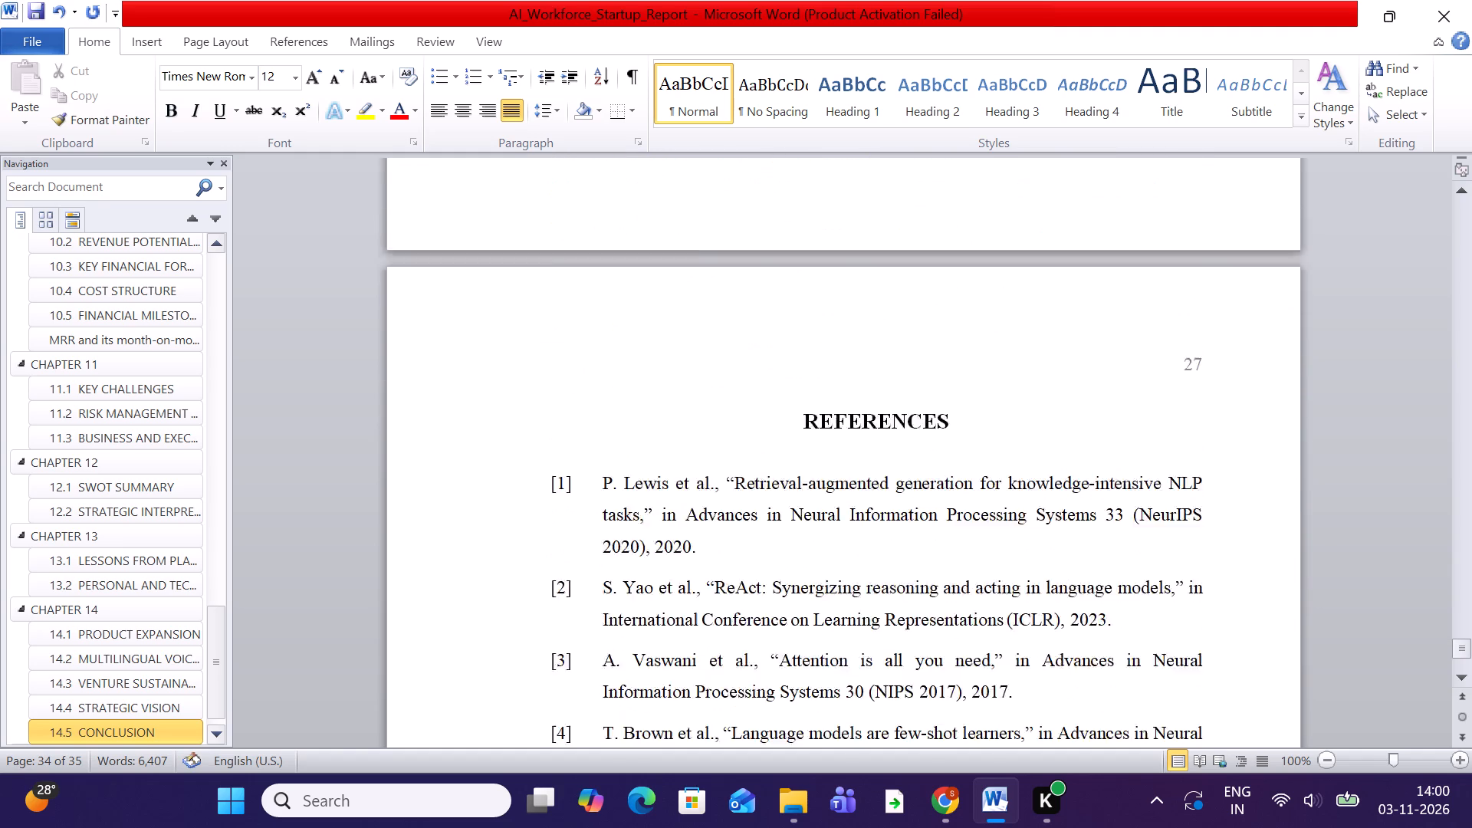
scroll(665, 634, down, 9)
scroll(675, 633, up, 7)
scroll(675, 636, down, 14)
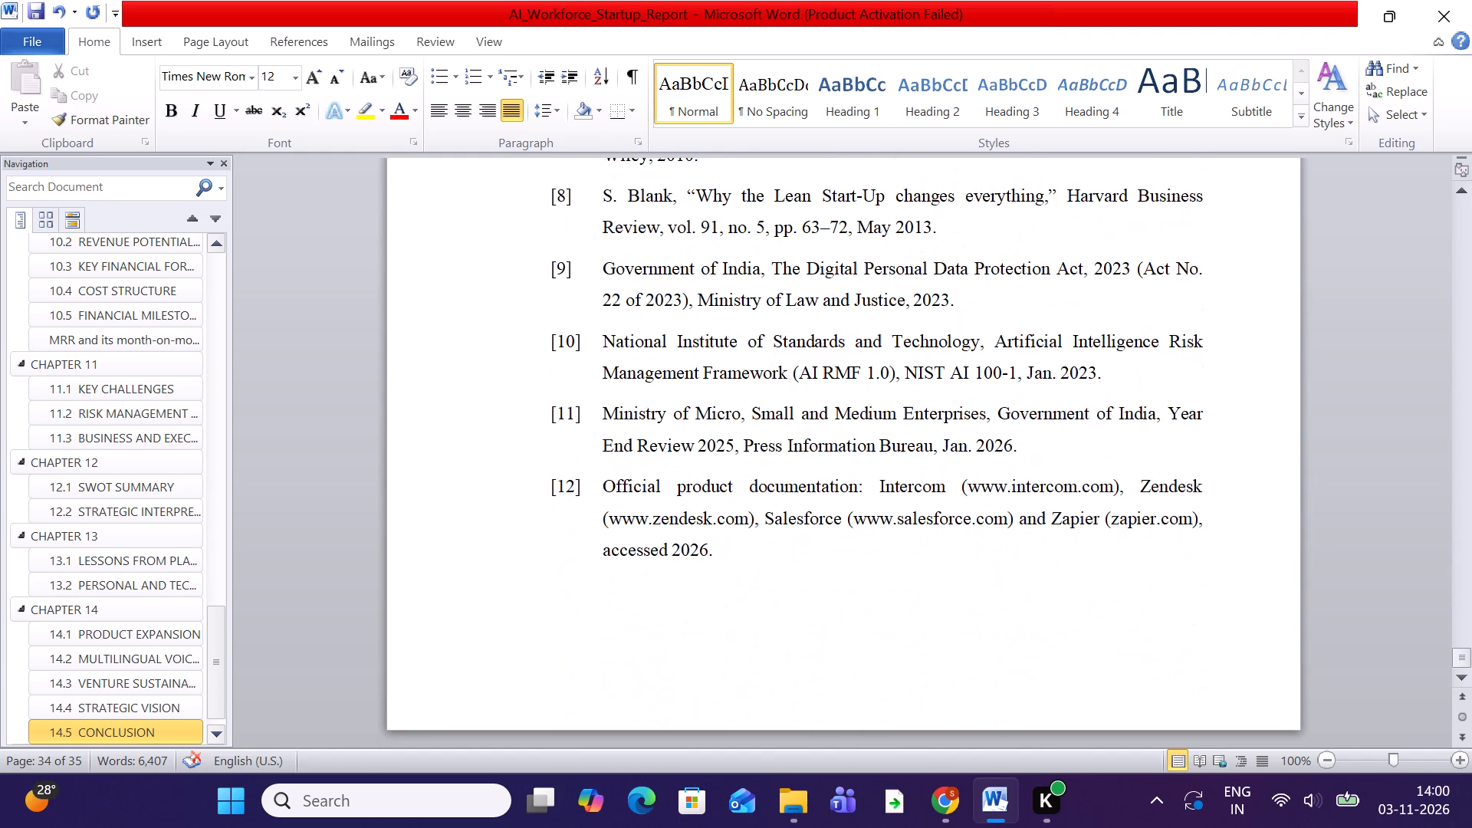
scroll(675, 636, up, 7)
scroll(675, 636, down, 20)
scroll(675, 636, down, 2)
scroll(675, 637, up, 6)
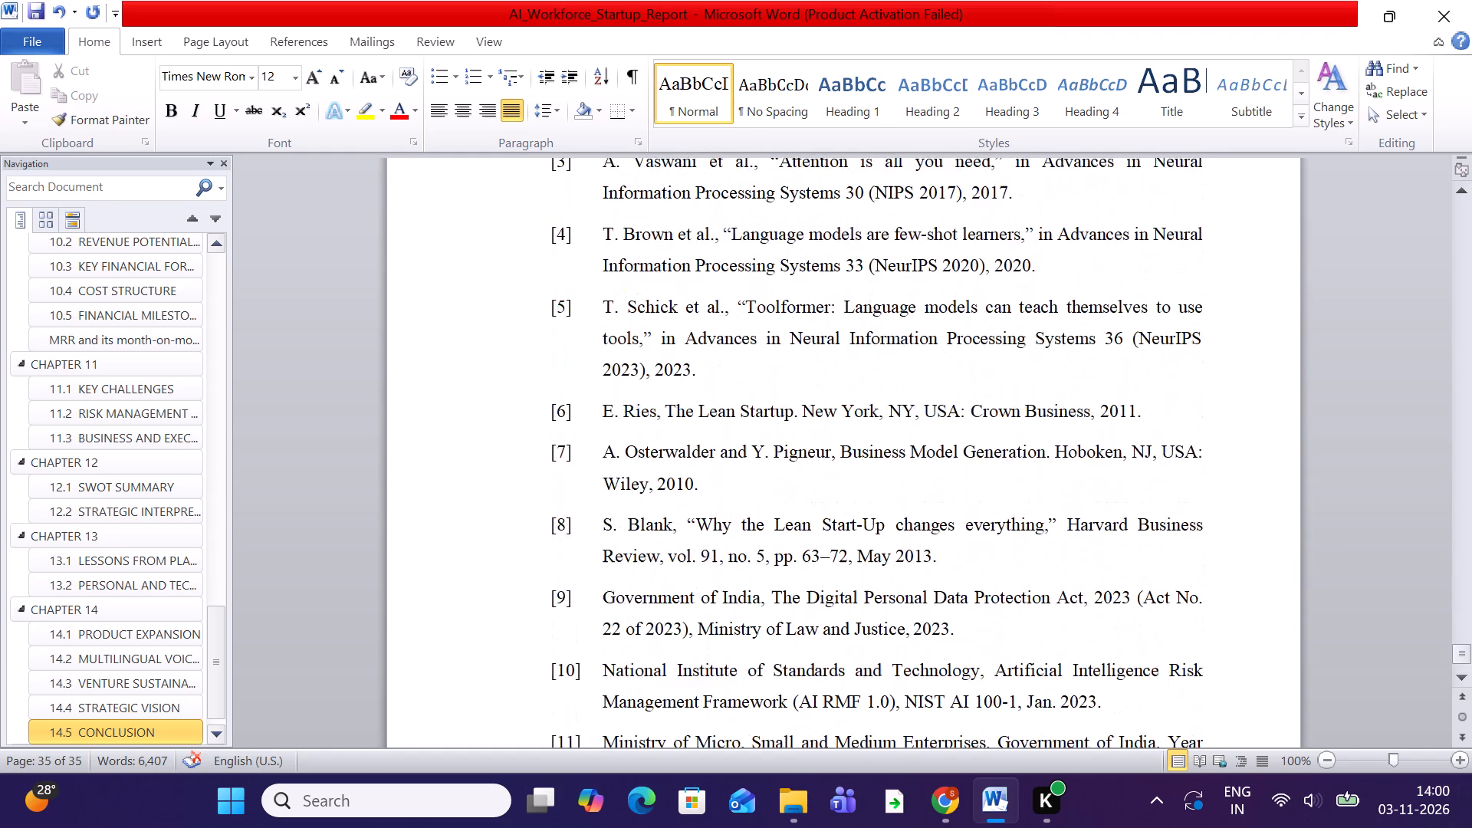
scroll(678, 637, up, 13)
scroll(678, 638, down, 8)
scroll(678, 640, up, 1)
scroll(681, 641, down, 4)
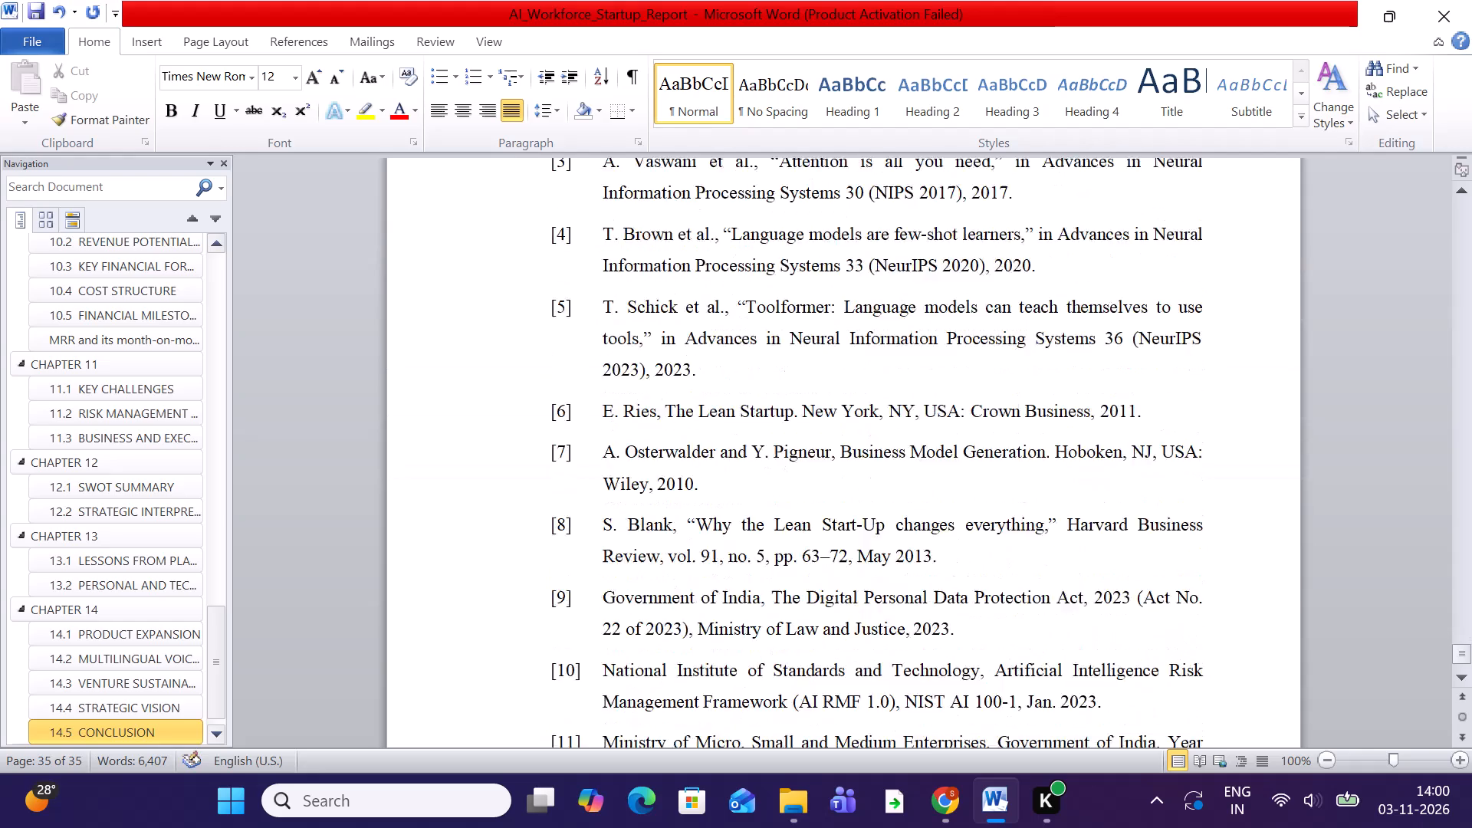
scroll(681, 641, down, 20)
scroll(681, 641, down, 1)
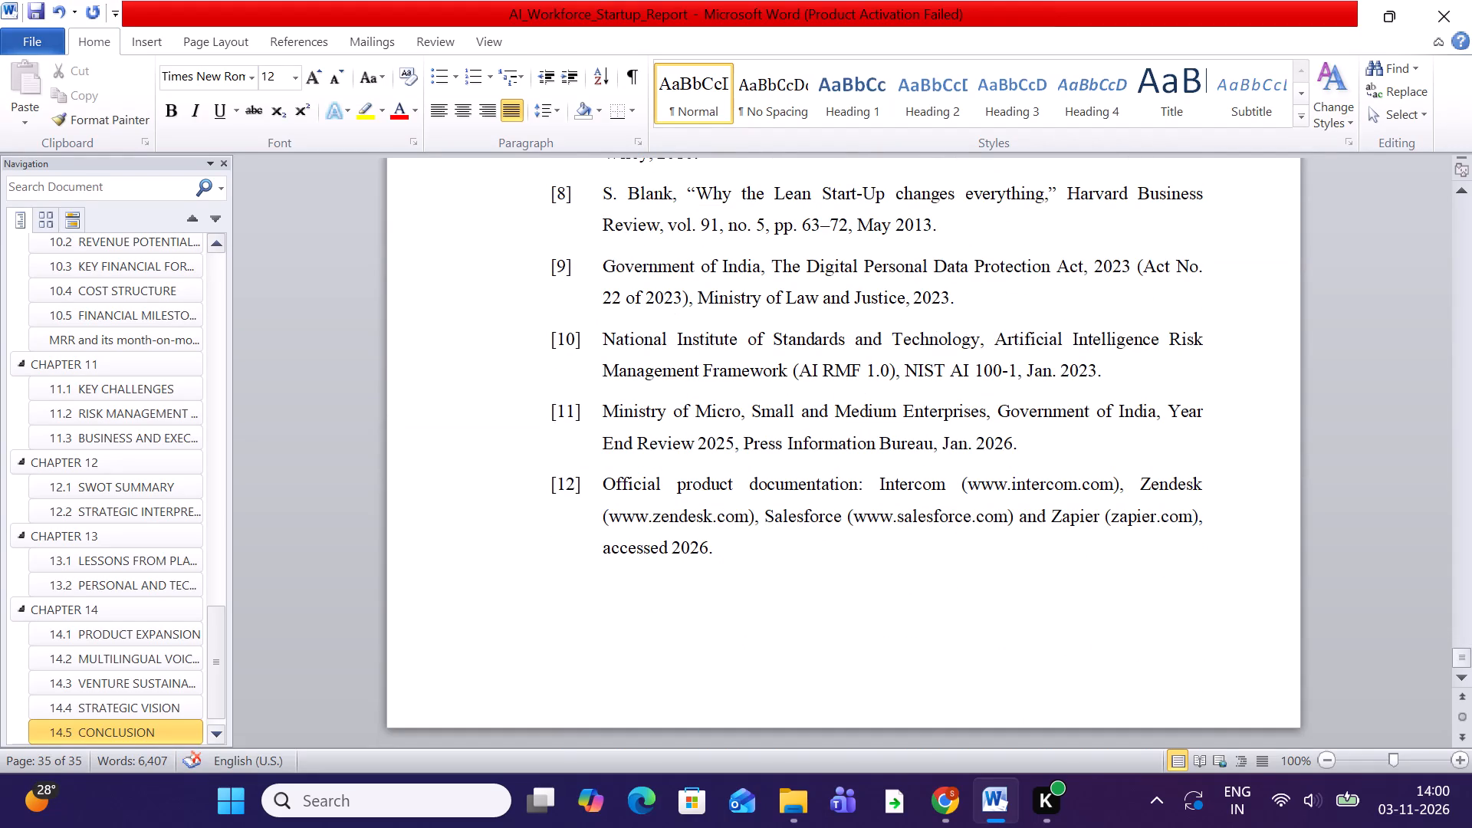
scroll(679, 534, up, 15)
scroll(849, 465, up, 13)
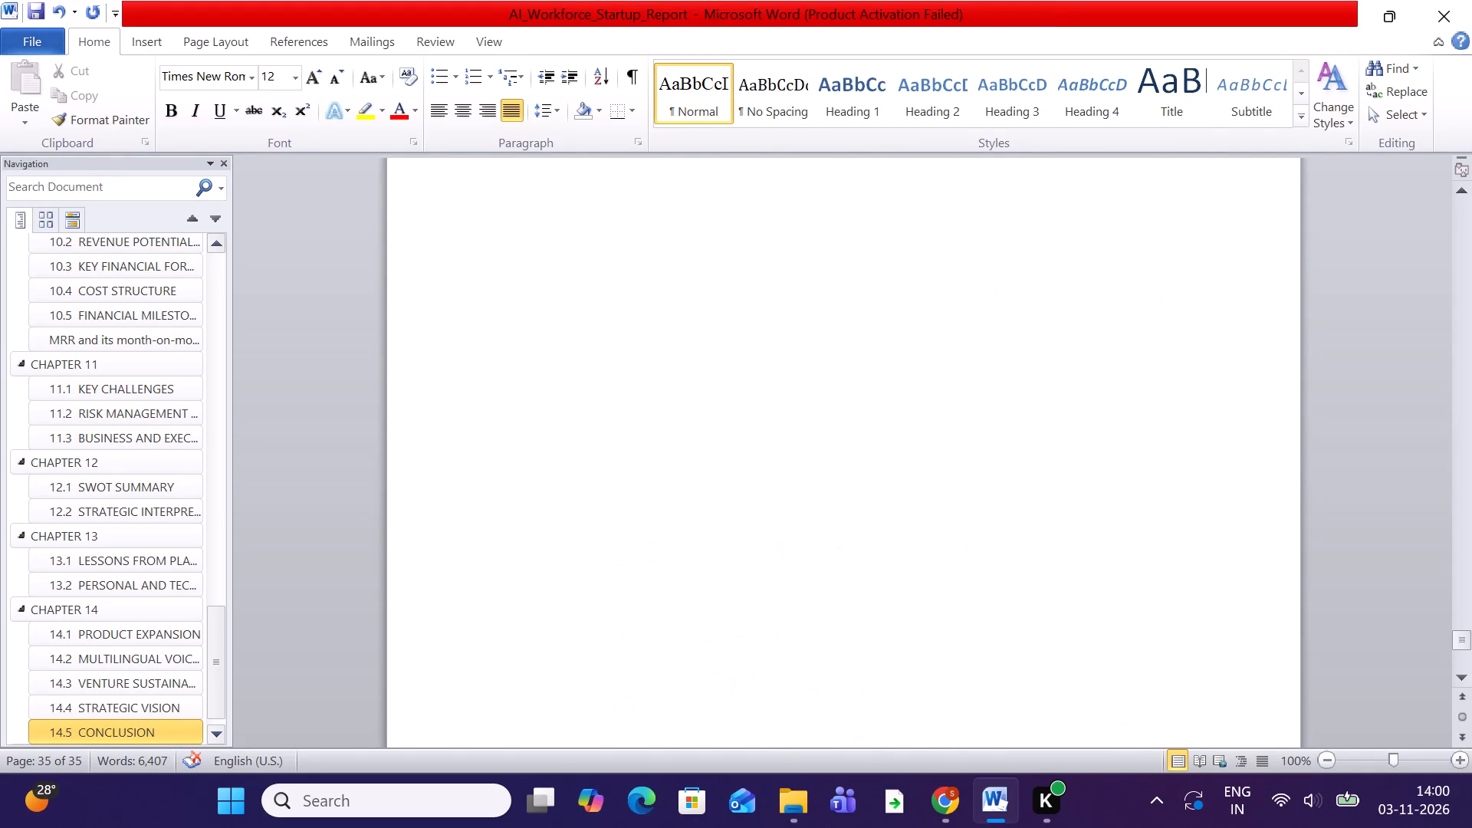
scroll(835, 469, up, 9)
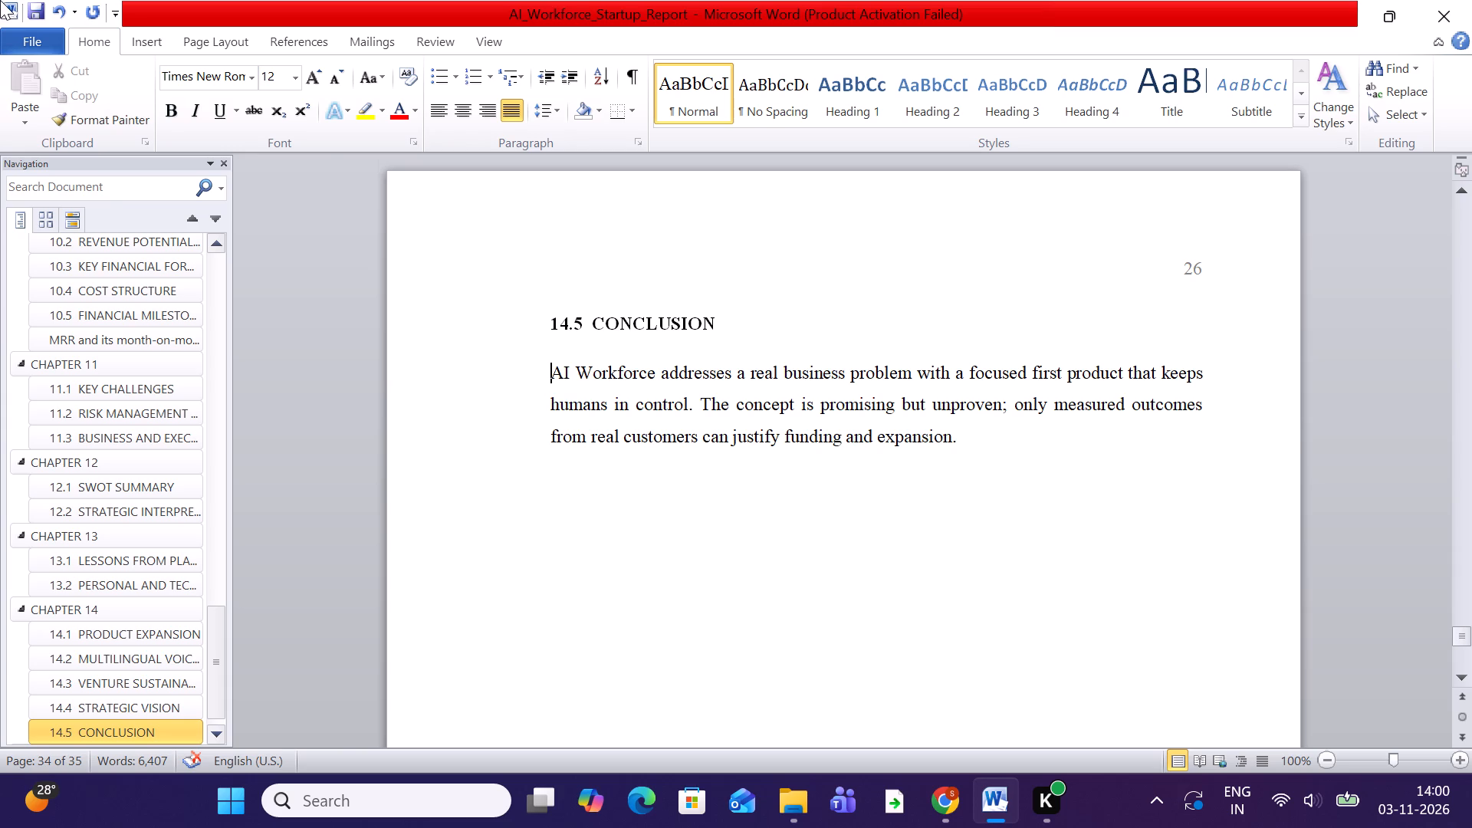
Save the report document.
click(42, 10)
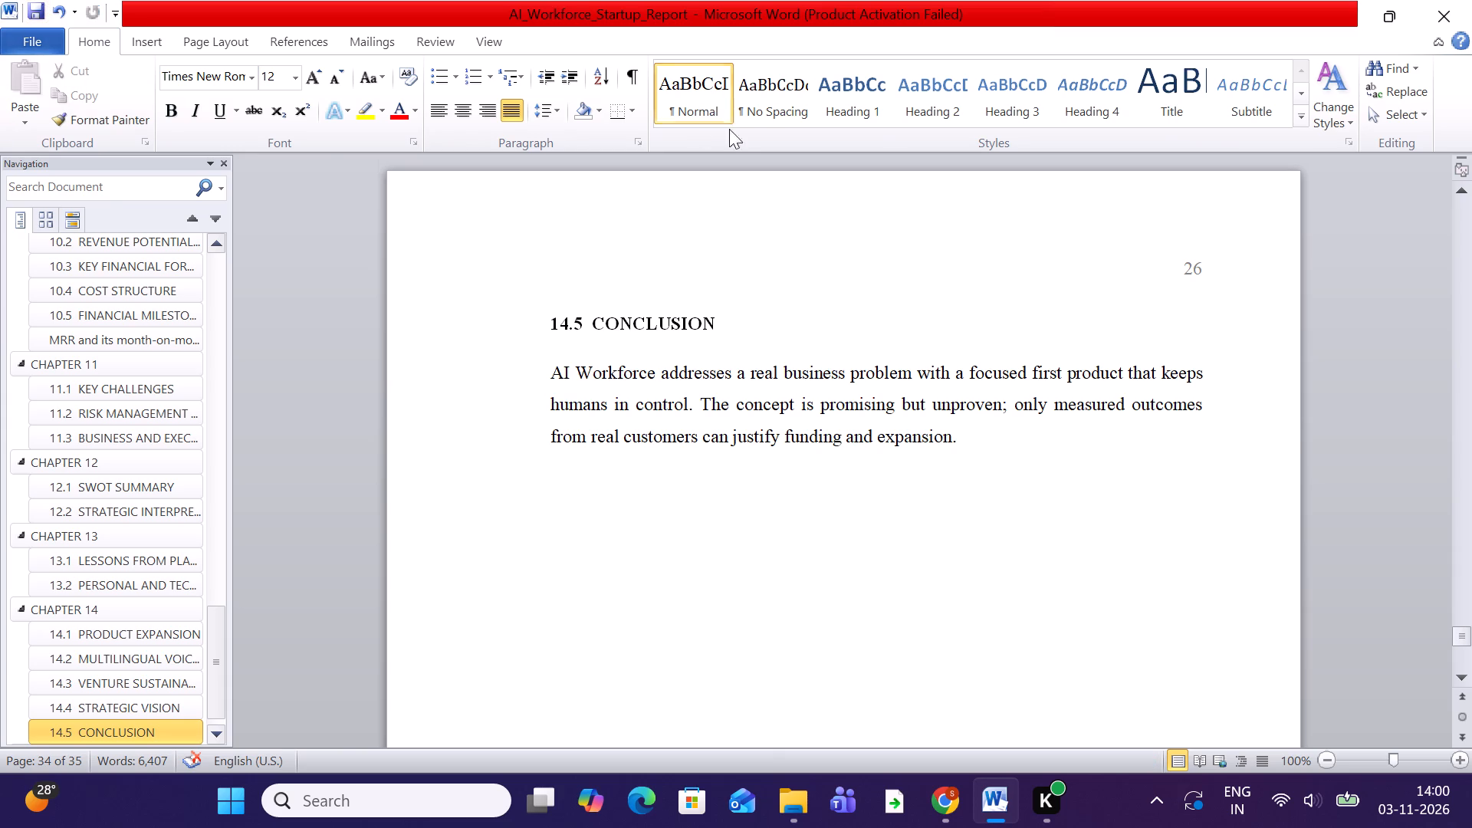
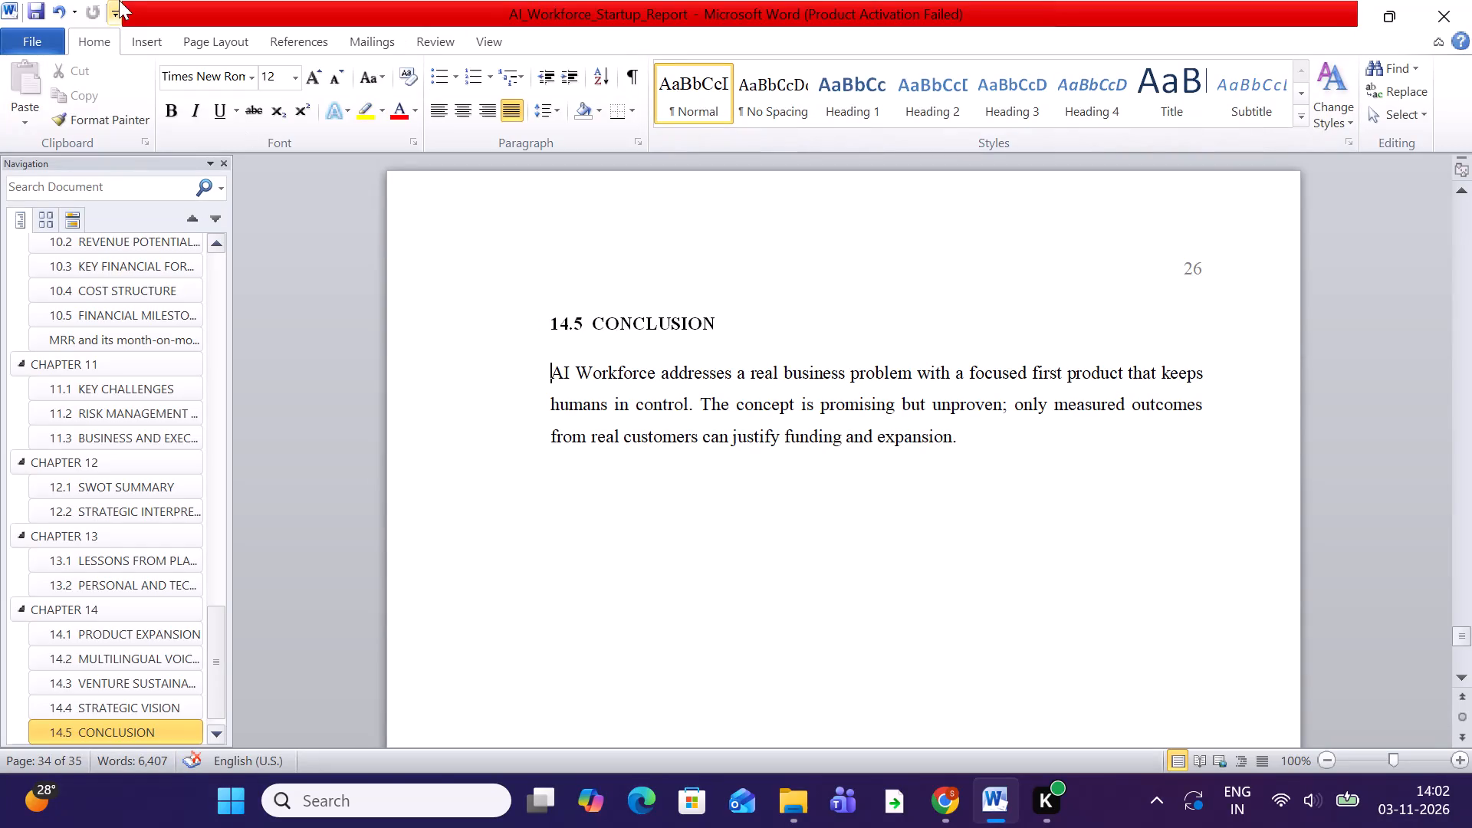
Save the report document.
click(40, 0)
Review the page layout from 14.5 Conclusion through the References, and back through Chapters 14 and 13 to Chapter 12.
scroll(747, 424, down, 6)
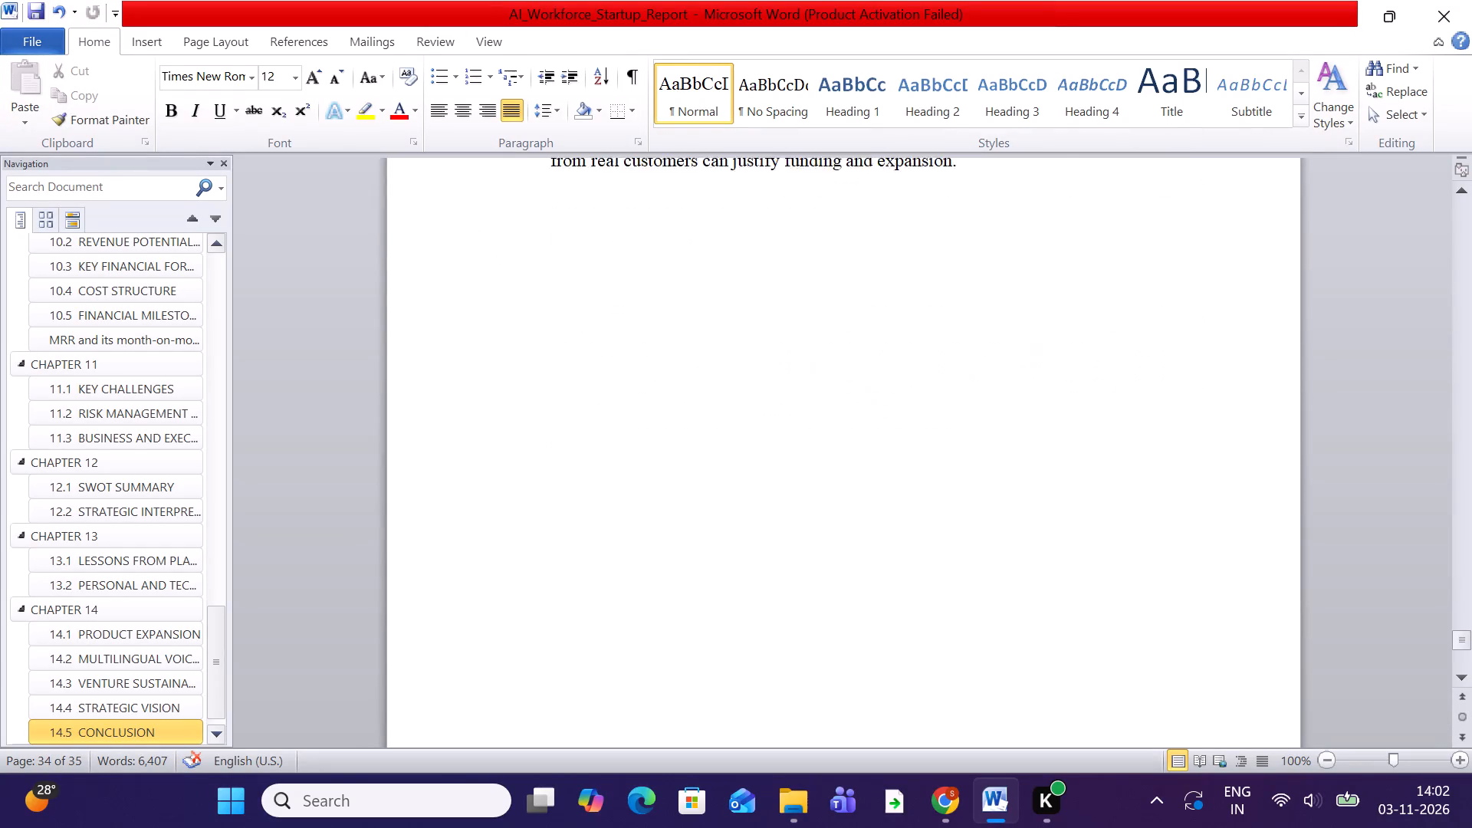
scroll(754, 435, down, 18)
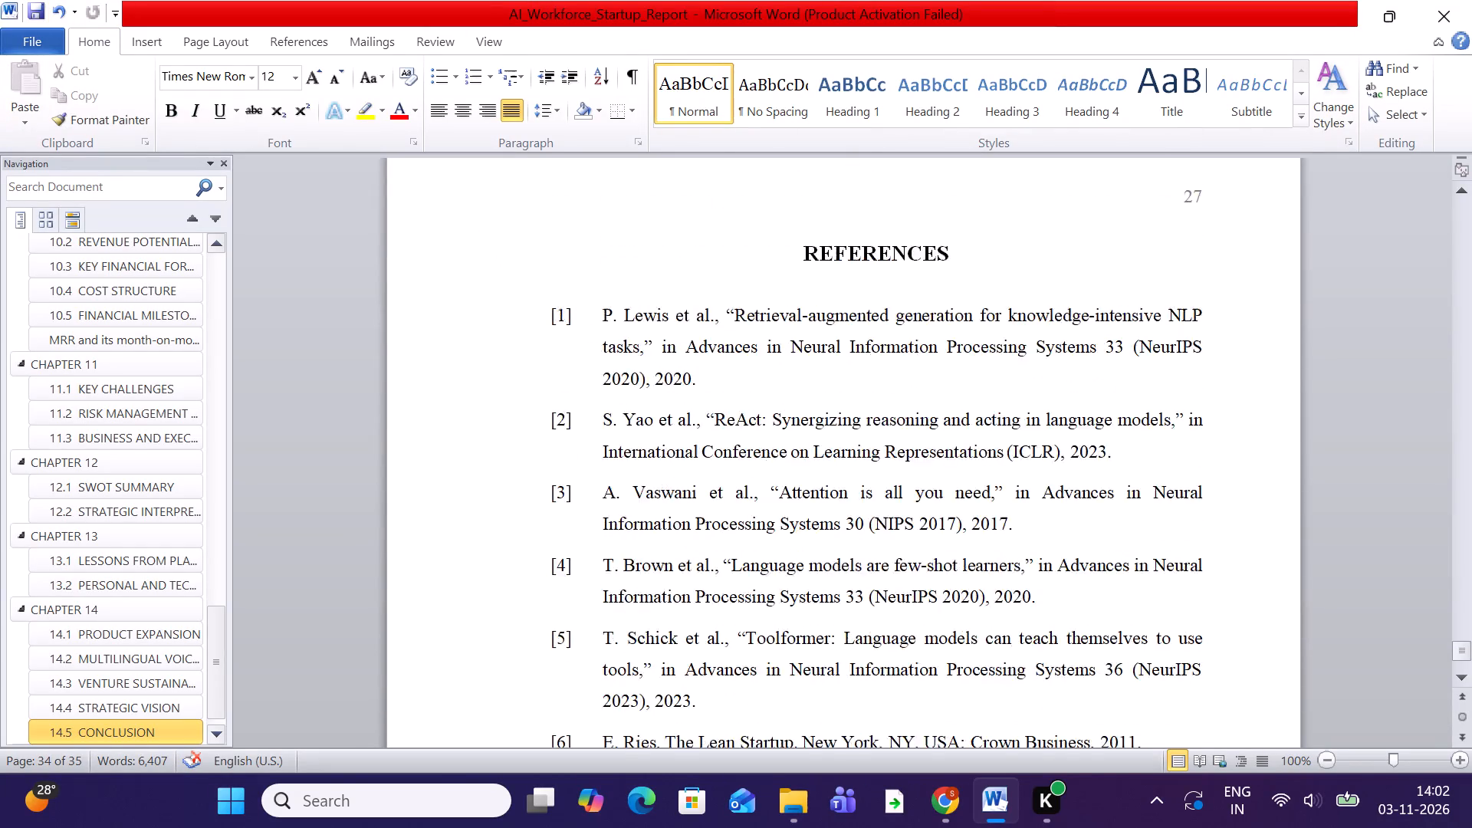
scroll(801, 472, down, 18)
scroll(866, 559, up, 12)
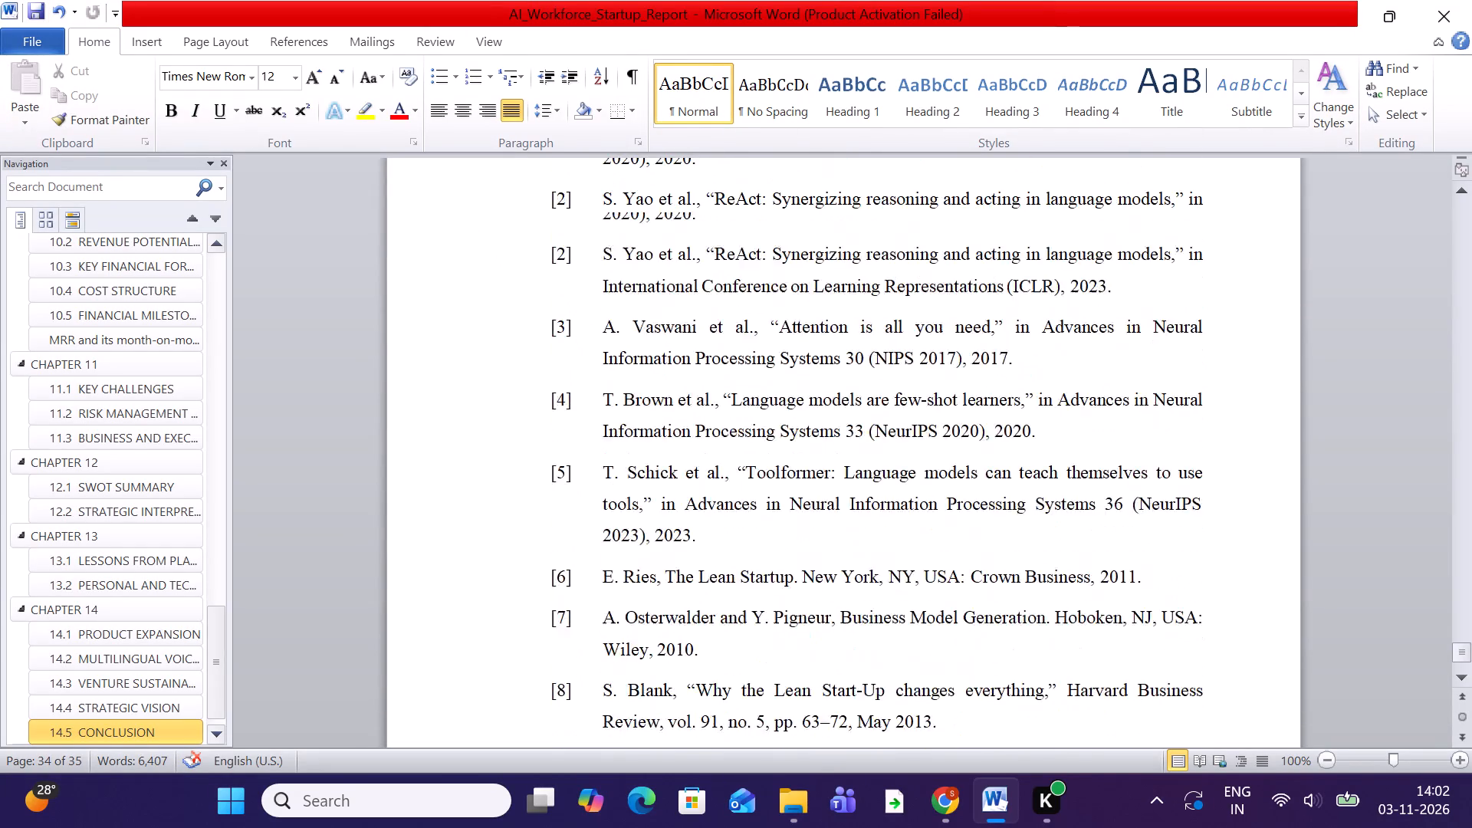
scroll(866, 559, up, 20)
scroll(866, 559, up, 20)
scroll(866, 559, up, 11)
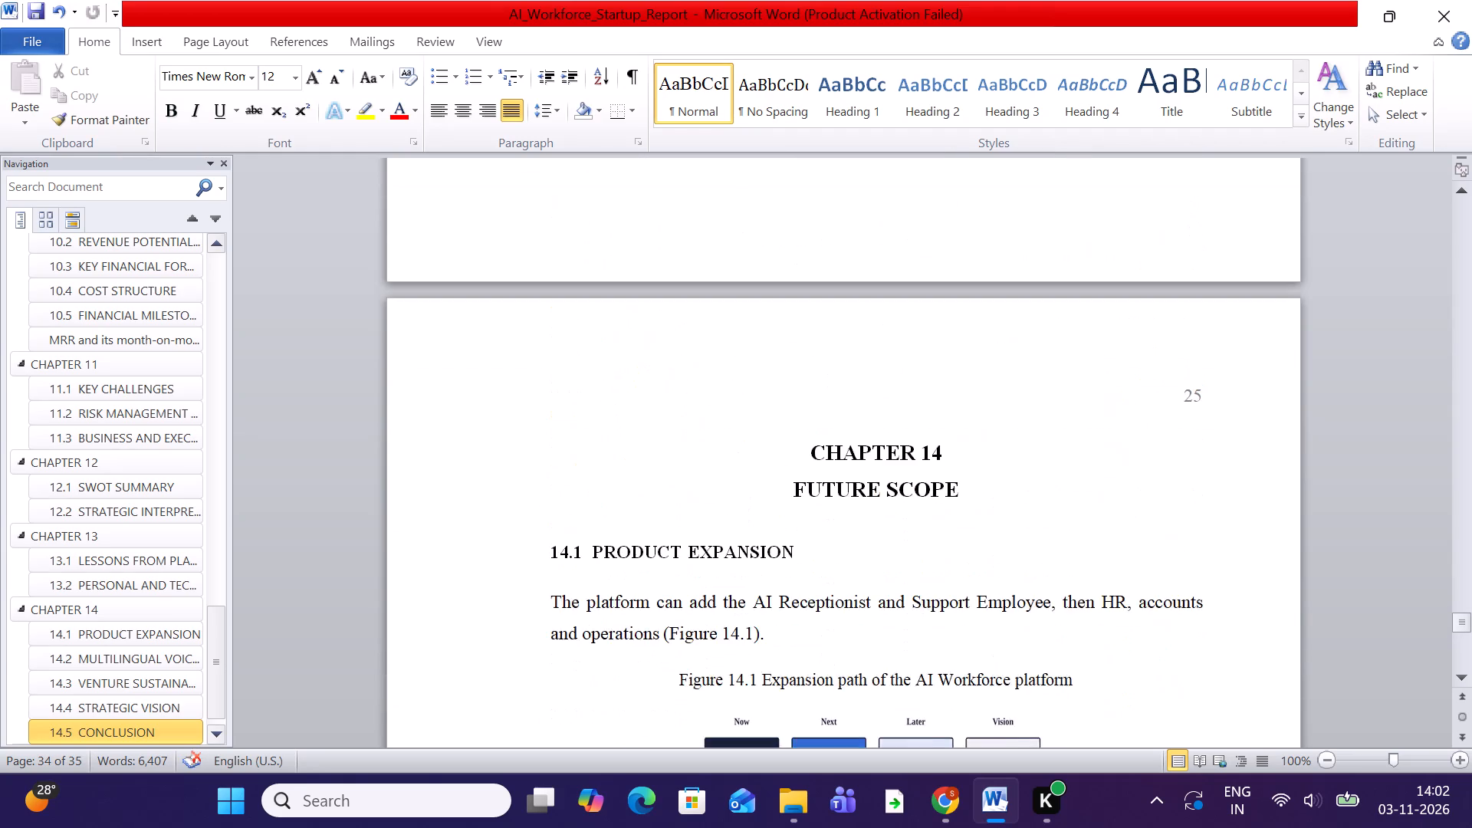
scroll(867, 559, up, 20)
scroll(867, 559, up, 2)
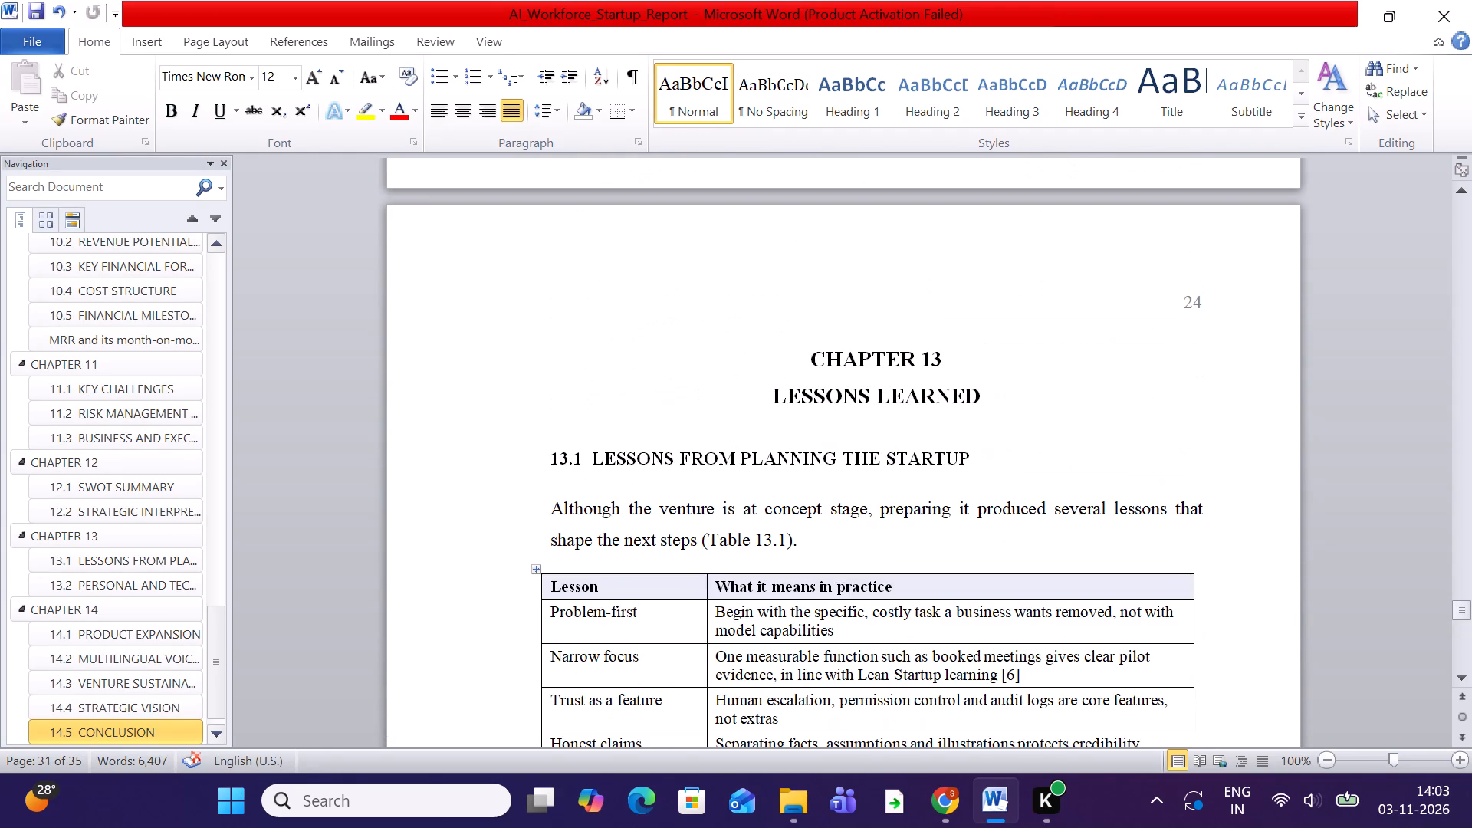
scroll(867, 559, up, 13)
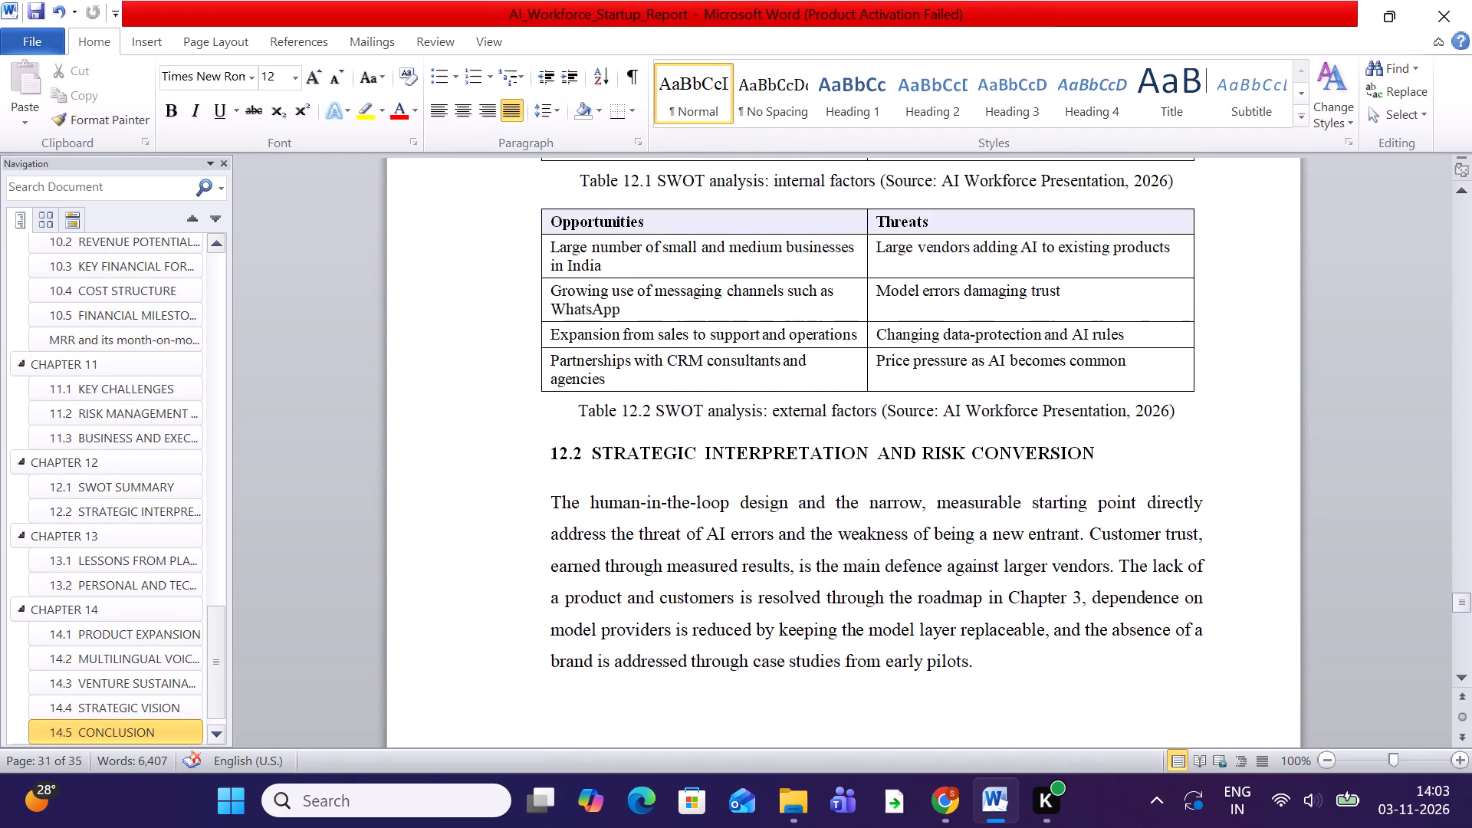
scroll(874, 558, up, 14)
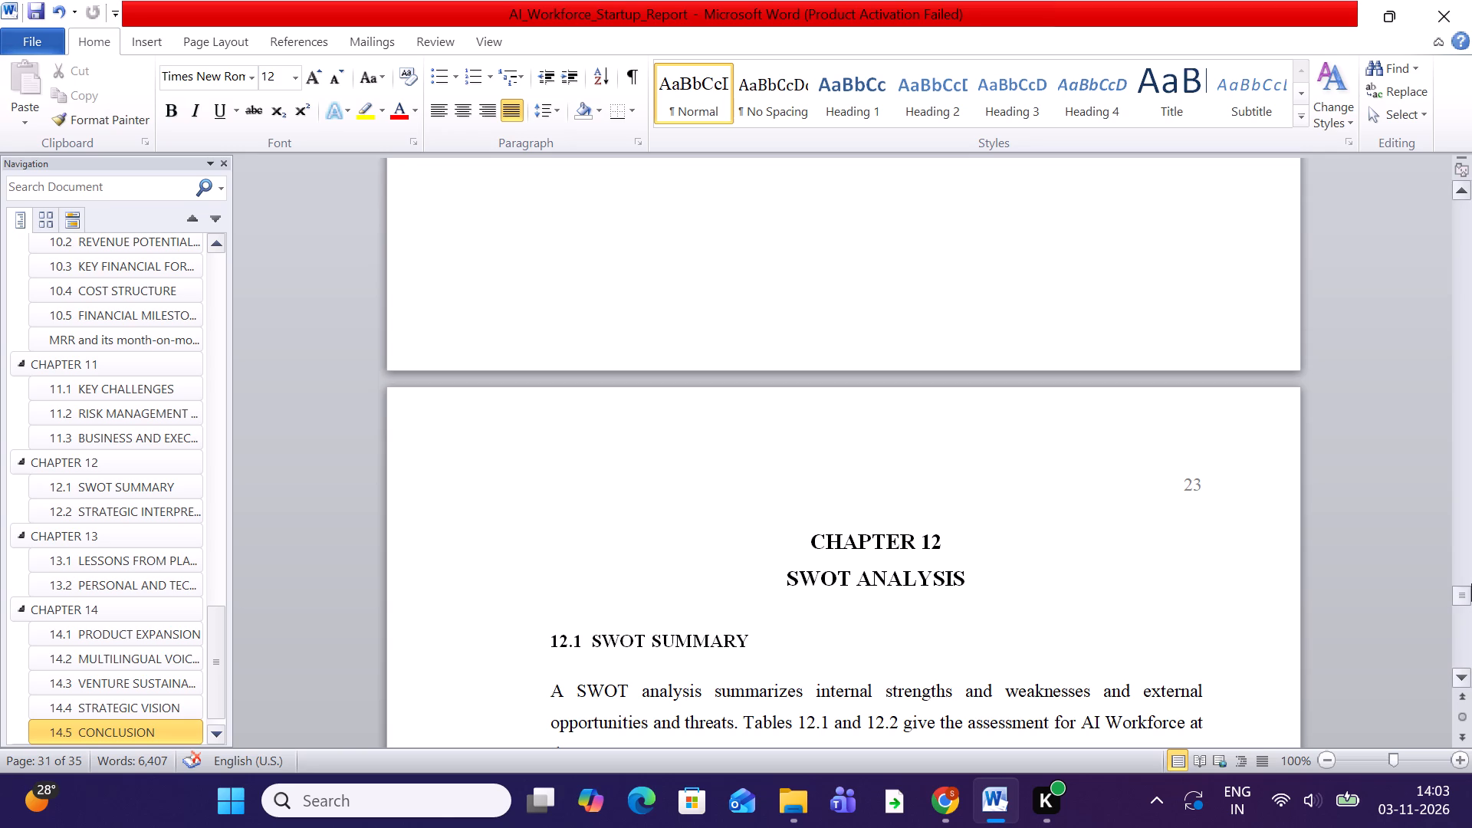
Delete the text "(Solo project)" after "7th Semester" on the cover page.
drag(1467, 590, 1462, 199)
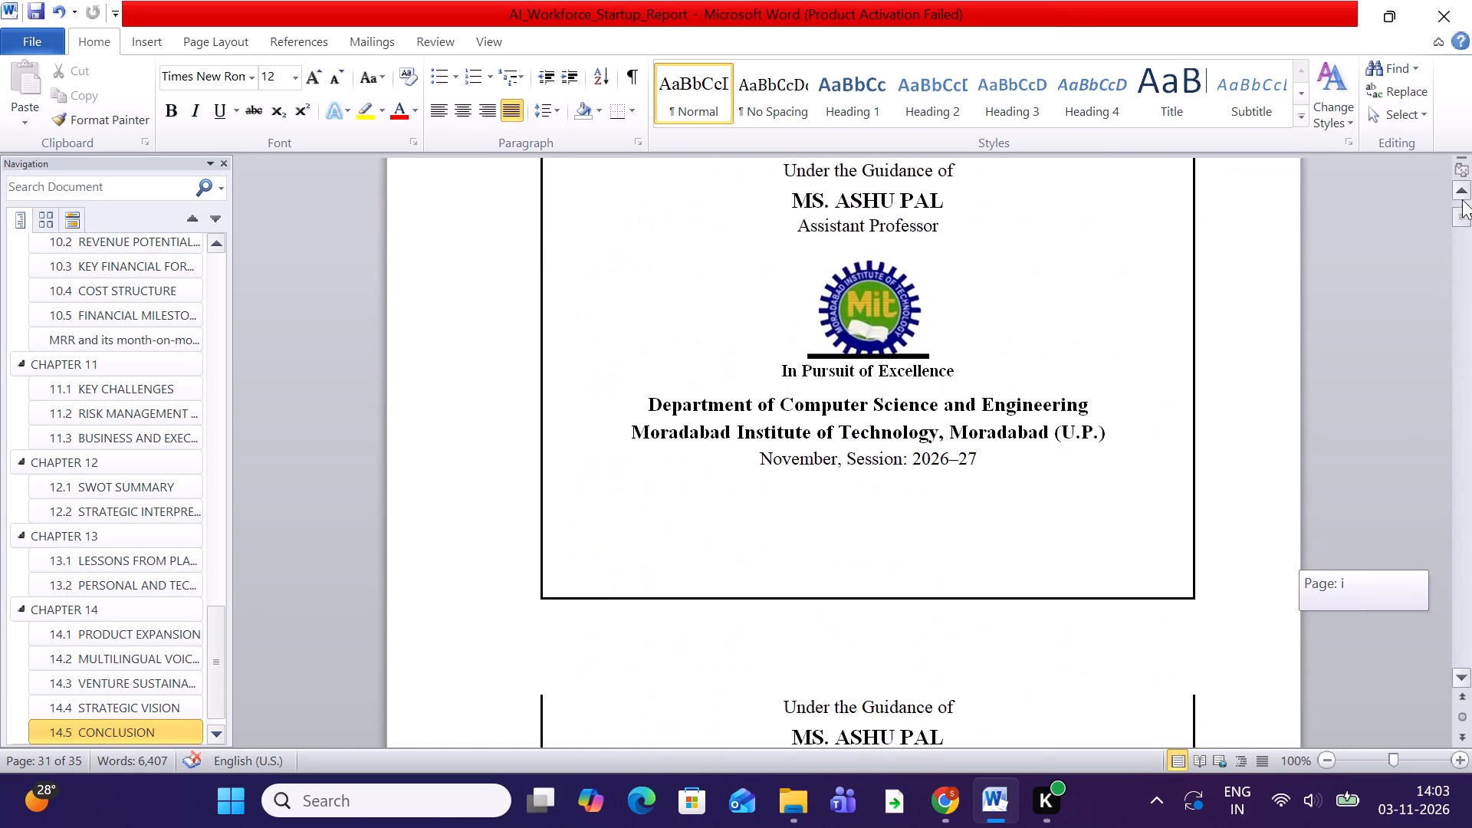
drag(1462, 199, 1462, 176)
scroll(965, 437, down, 4)
scroll(988, 504, down, 12)
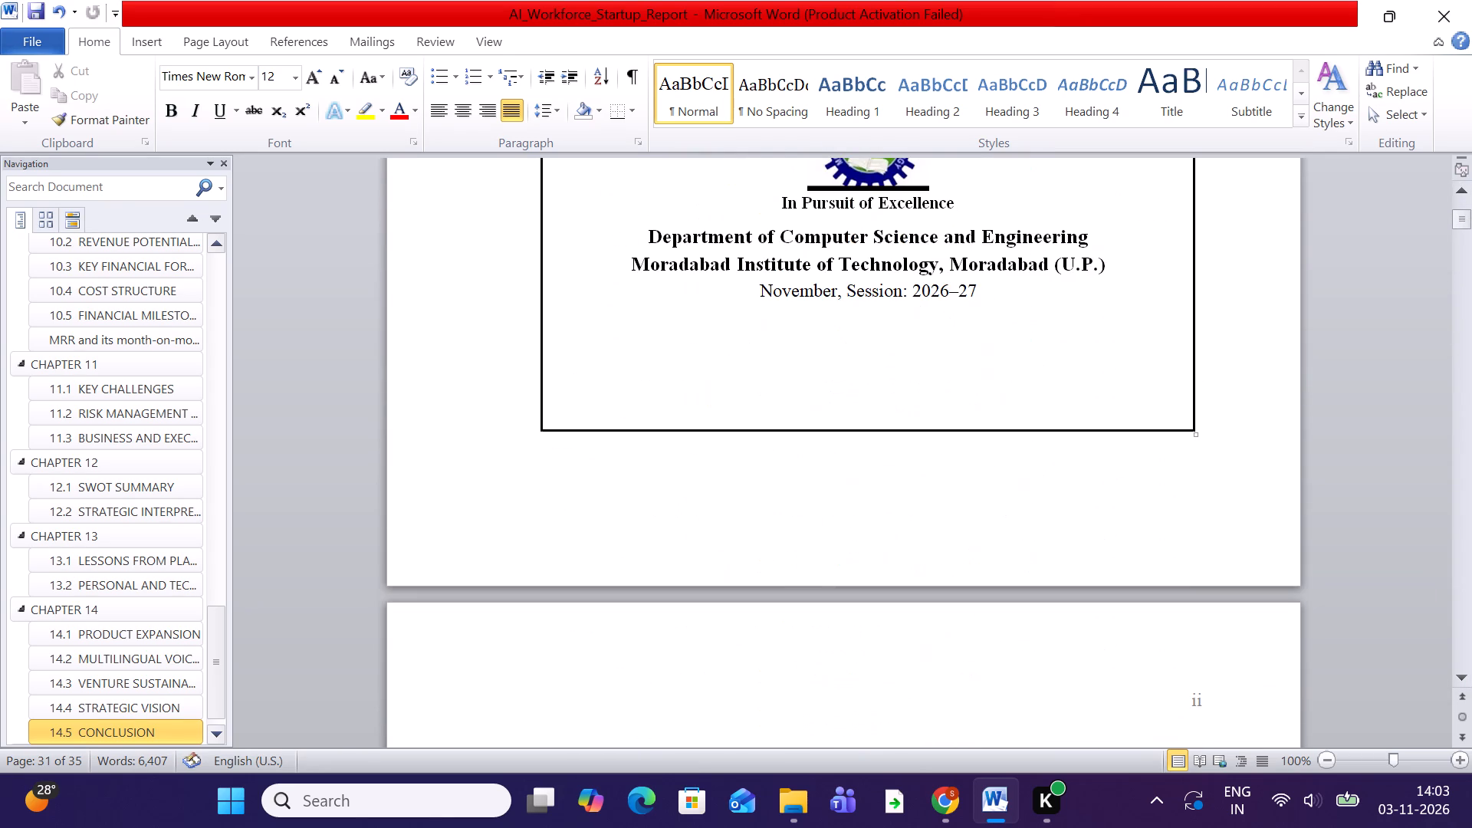
scroll(1004, 506, down, 3)
scroll(1010, 500, up, 4)
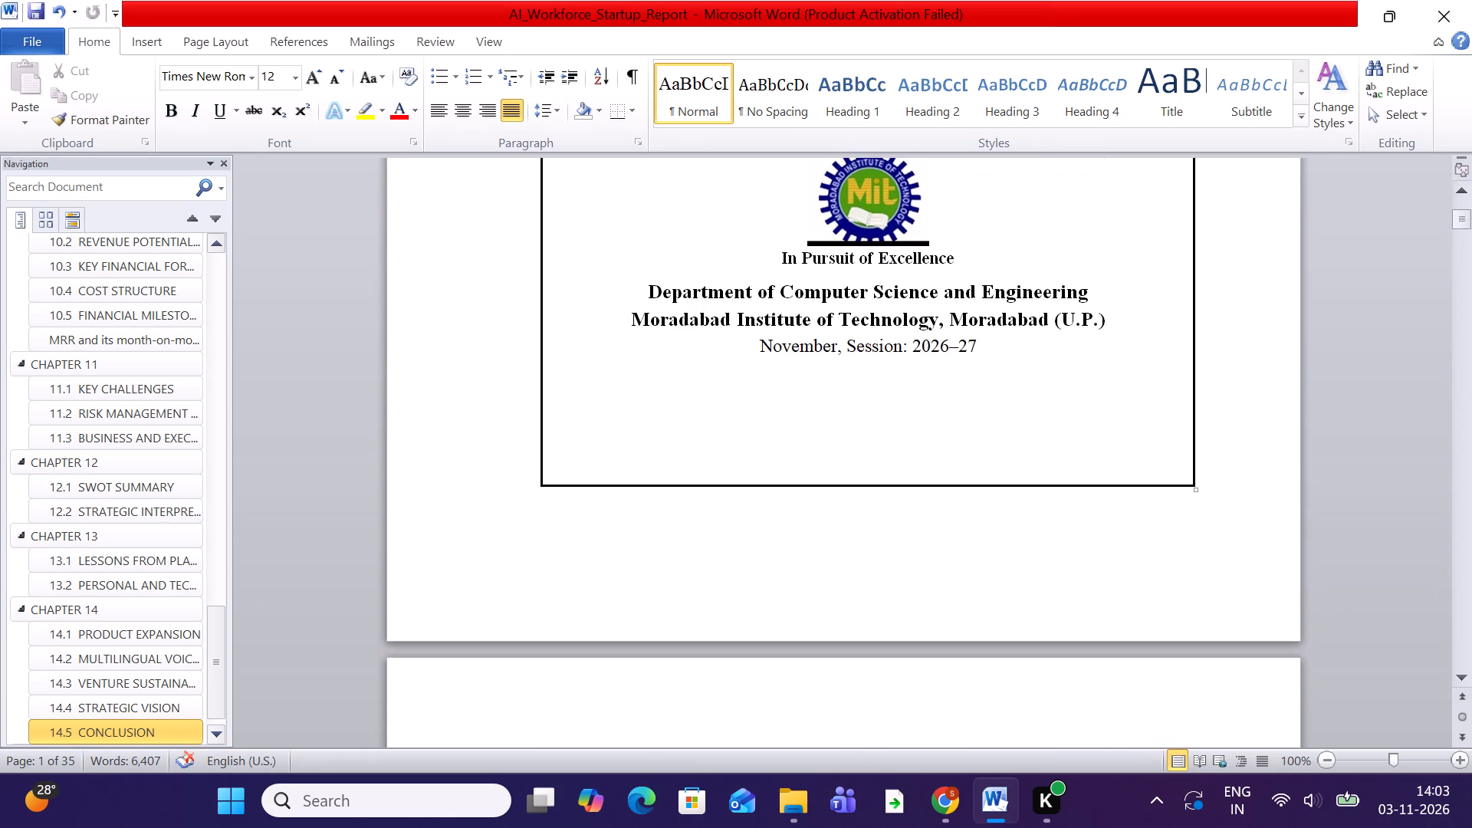
scroll(1014, 498, up, 4)
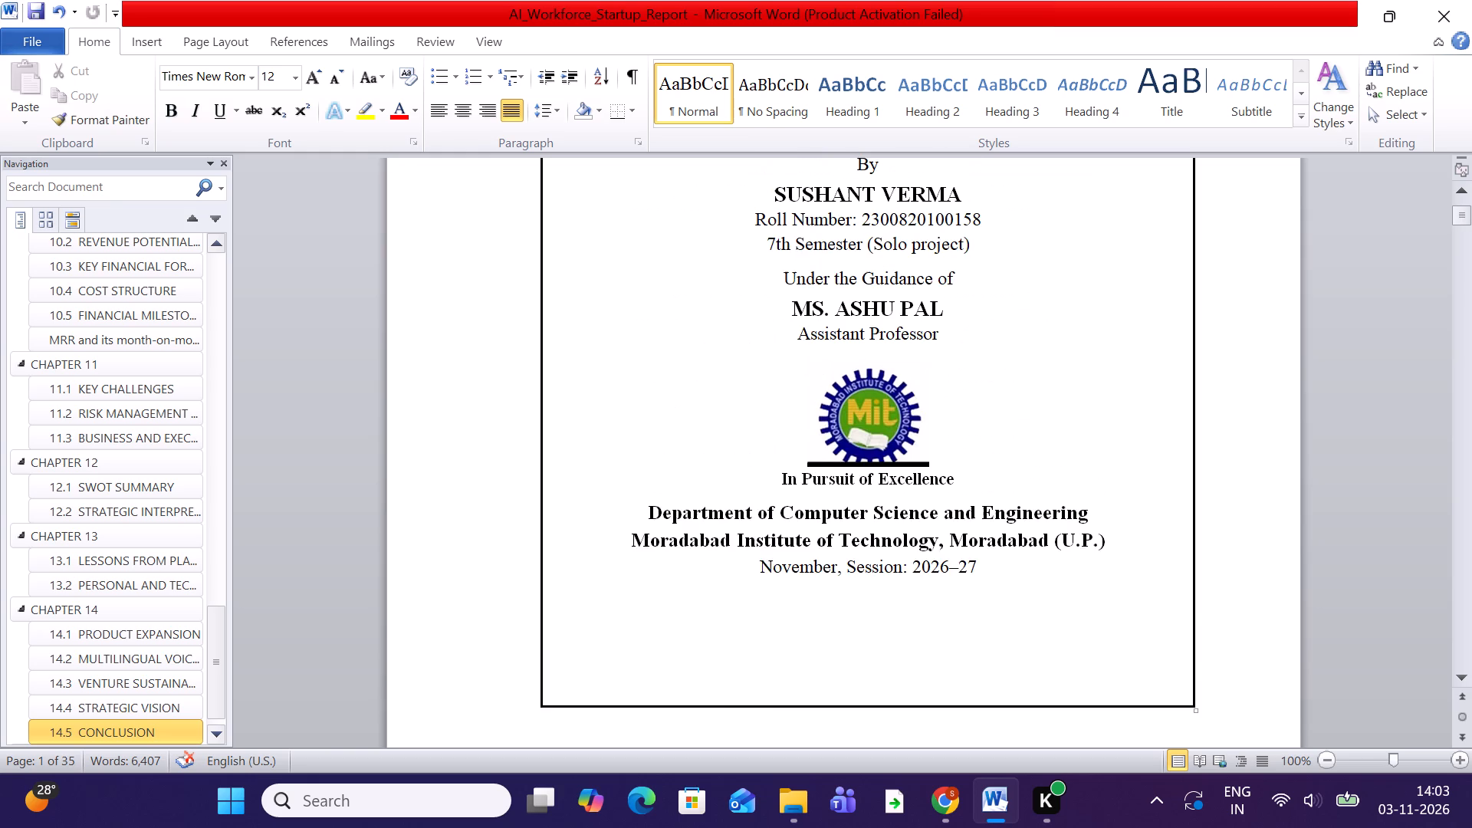
scroll(1014, 498, up, 2)
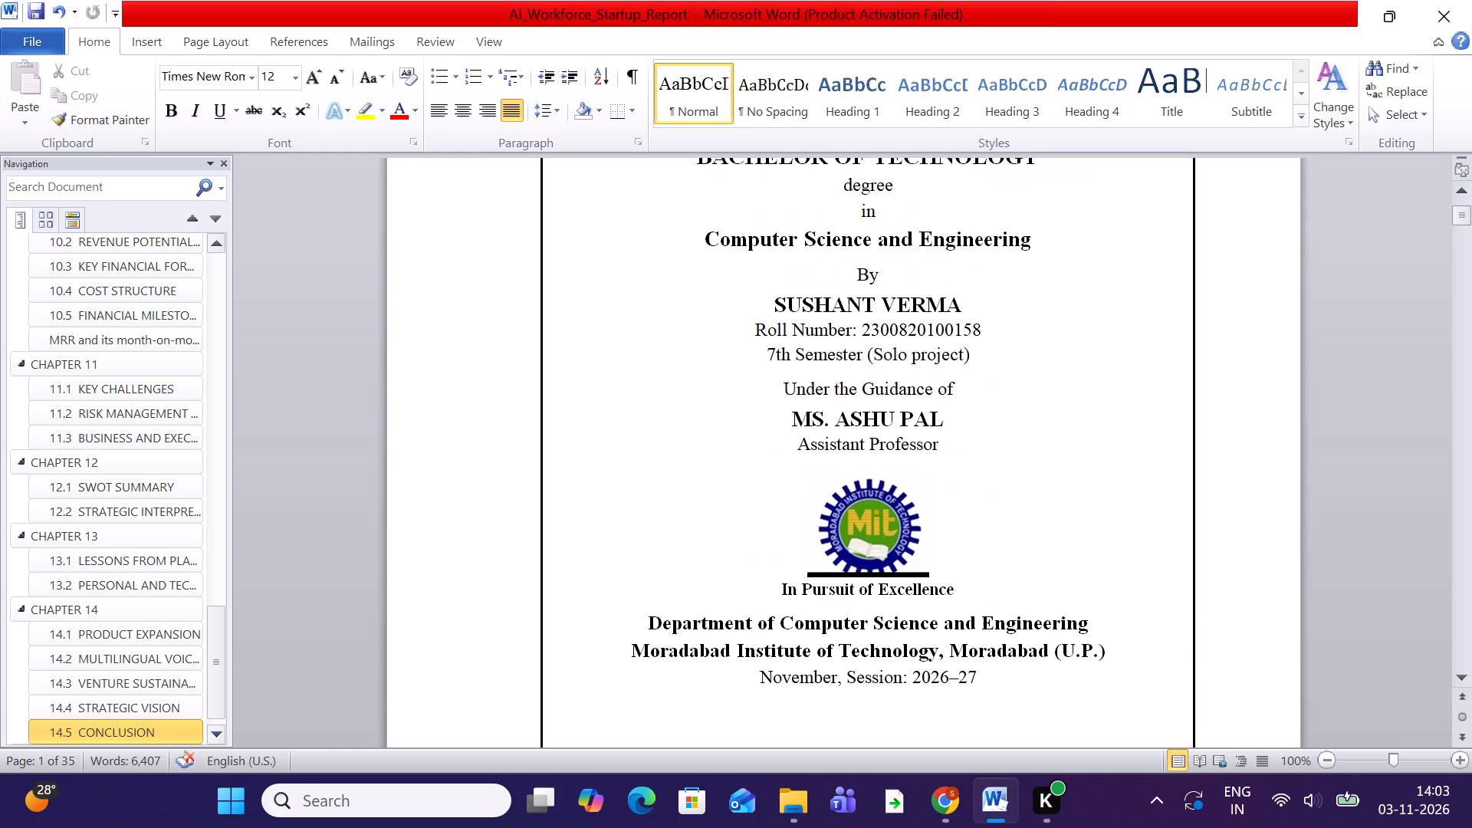
scroll(1014, 498, up, 1)
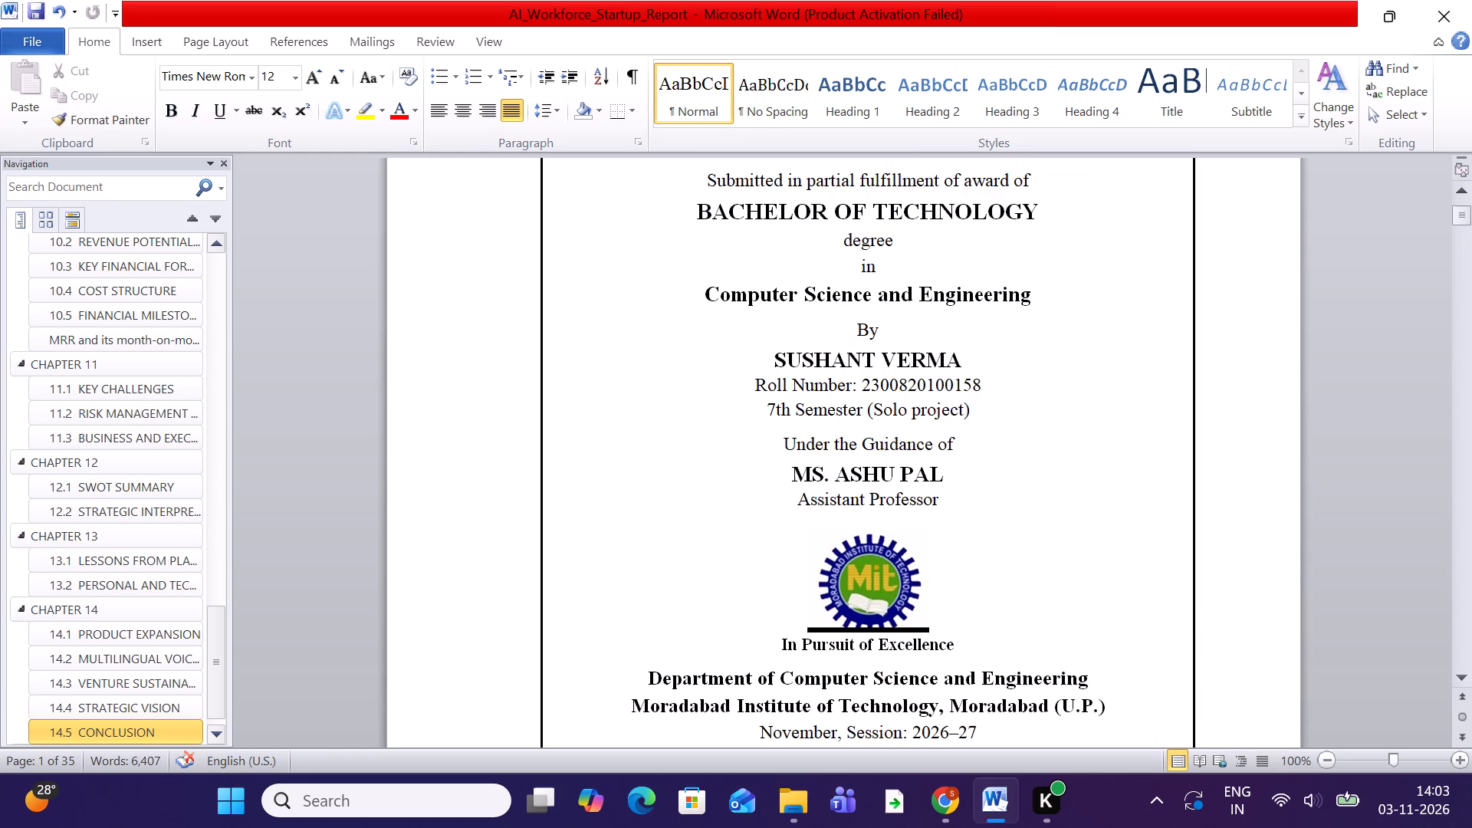
drag(971, 413, 876, 405)
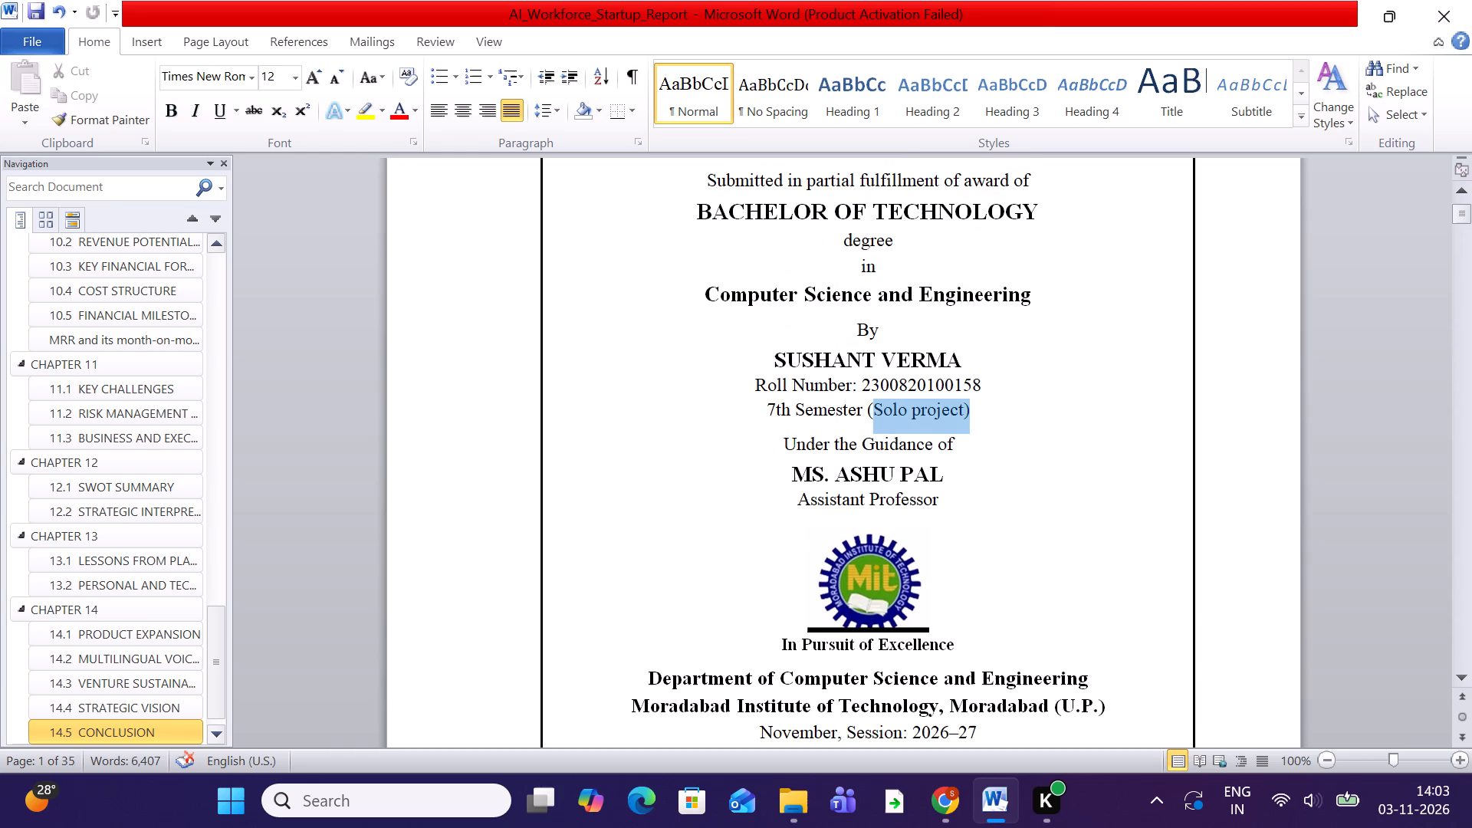
drag(876, 405, 869, 406)
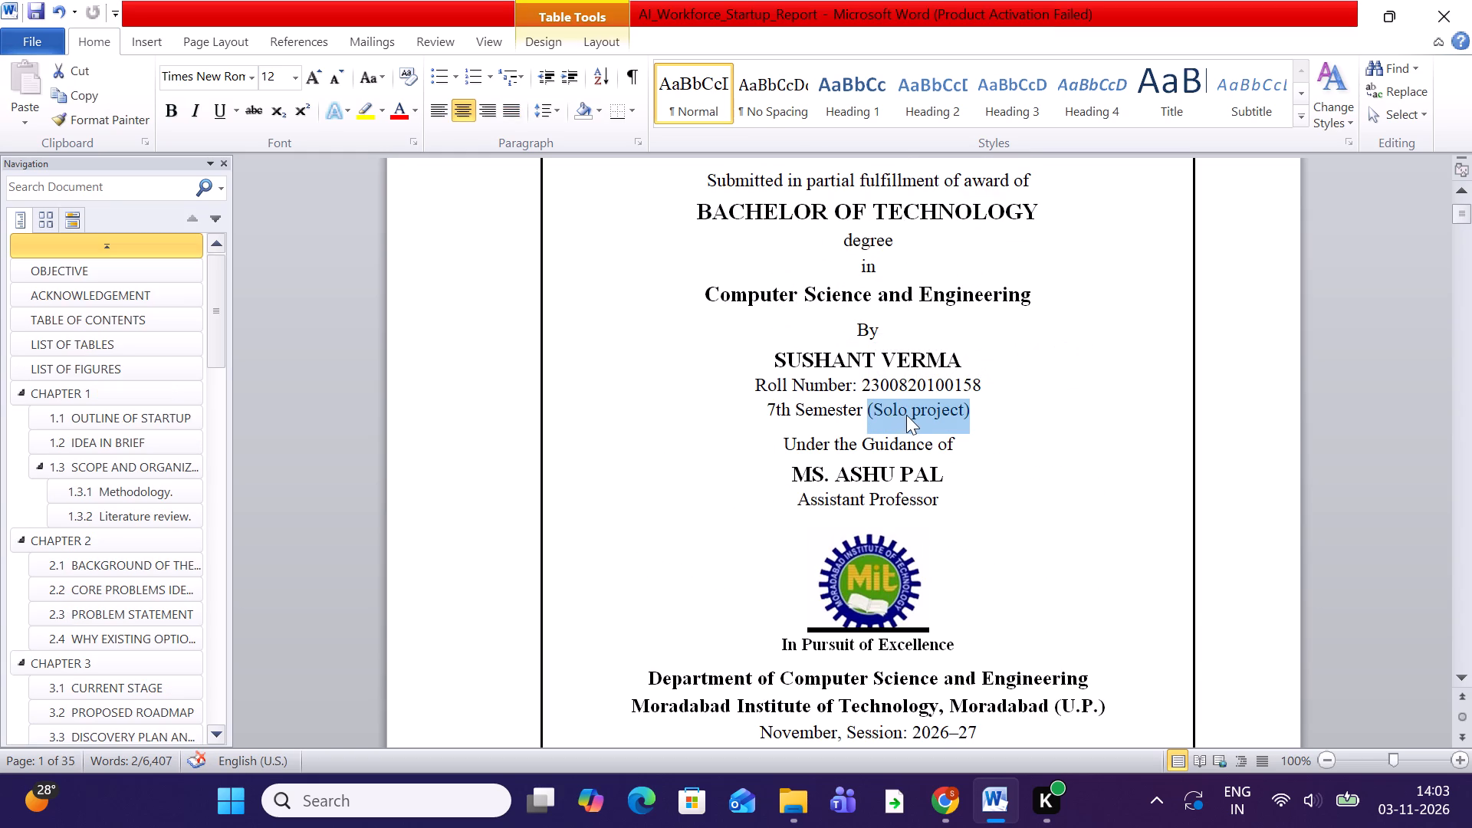
key(BackSpace)
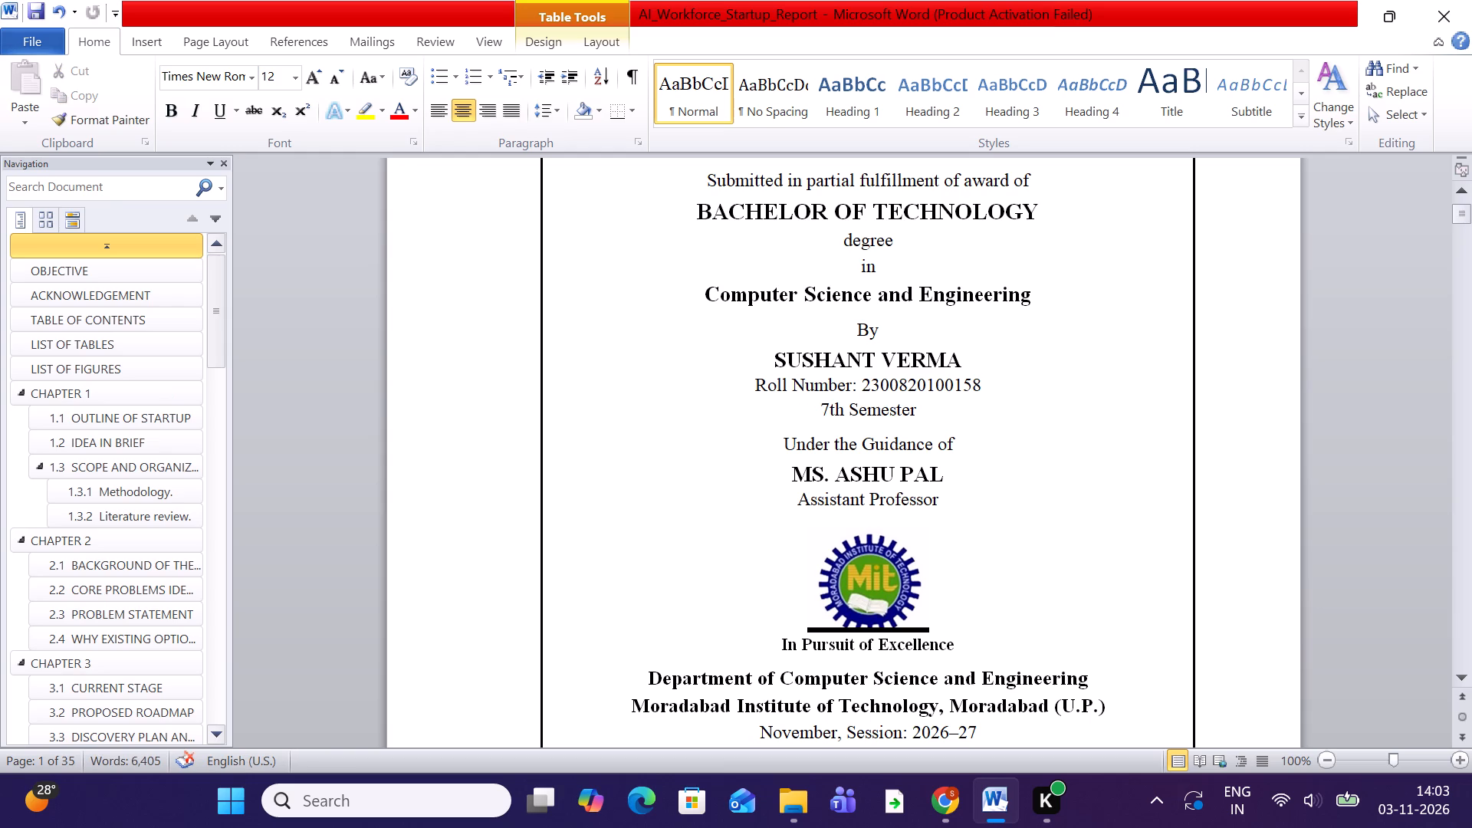
Check the upper part of the cover page and save the report document.
scroll(1055, 511, up, 6)
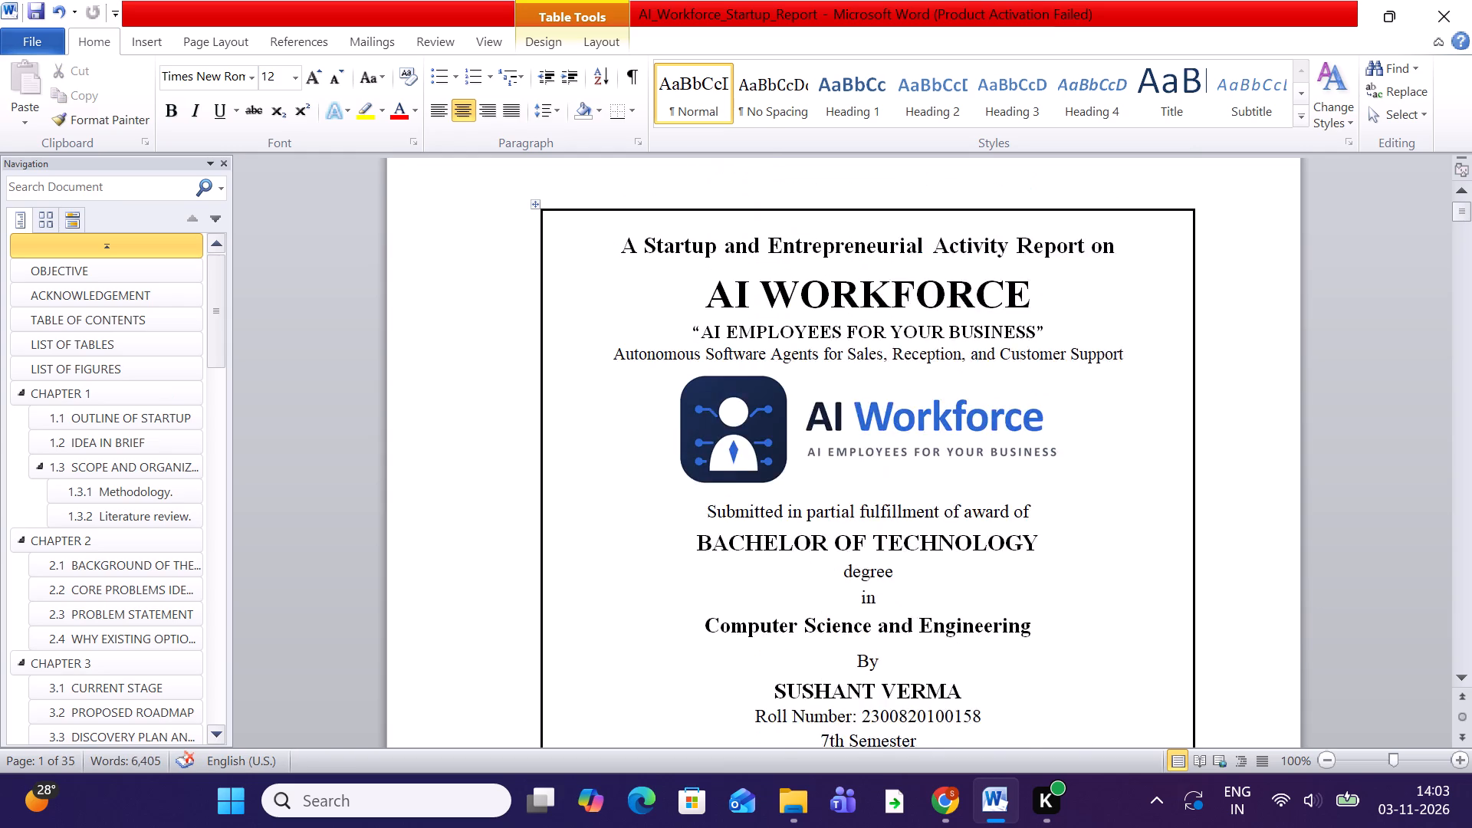
scroll(1074, 501, up, 5)
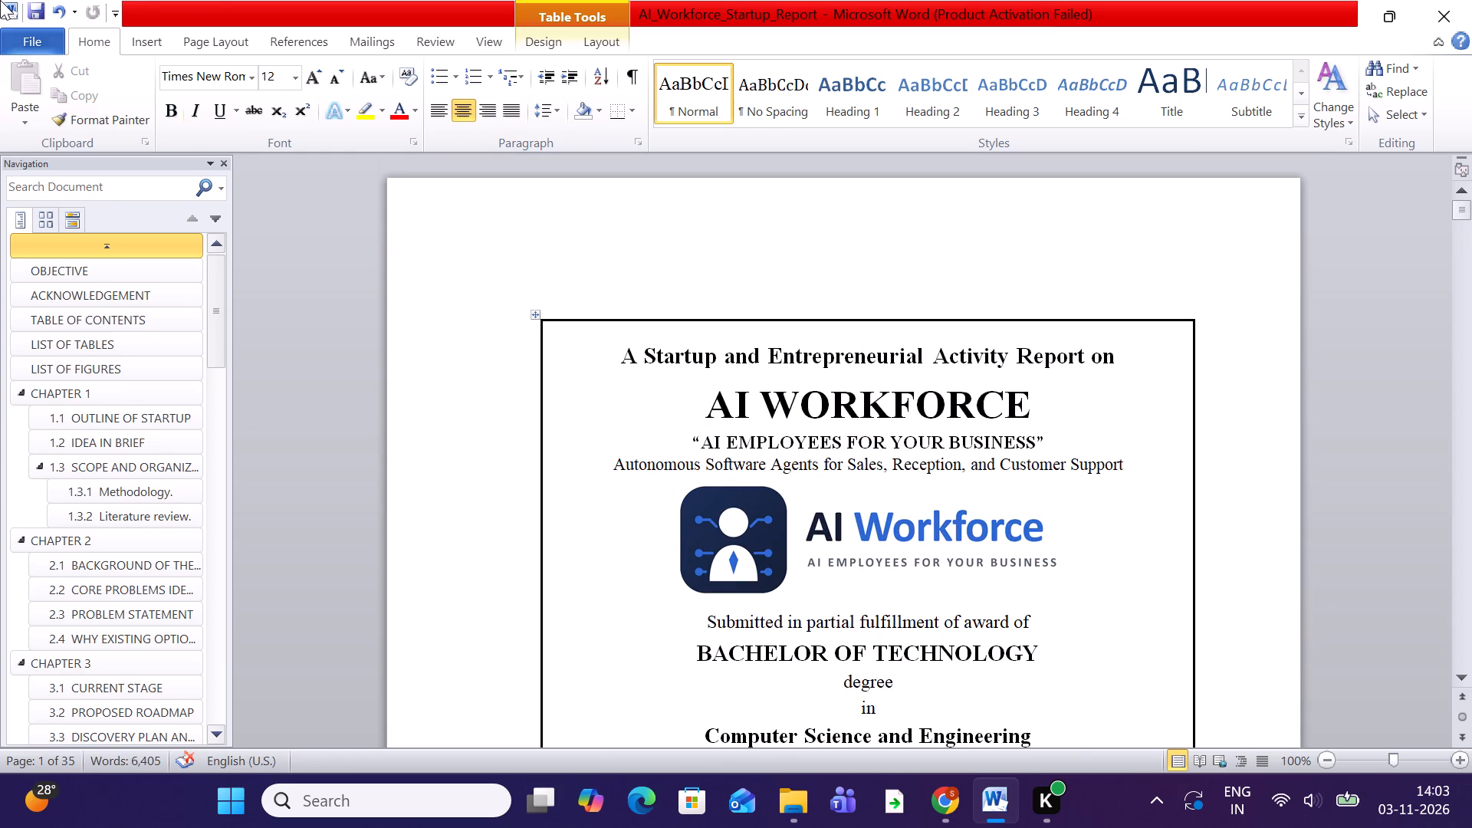
click(38, 15)
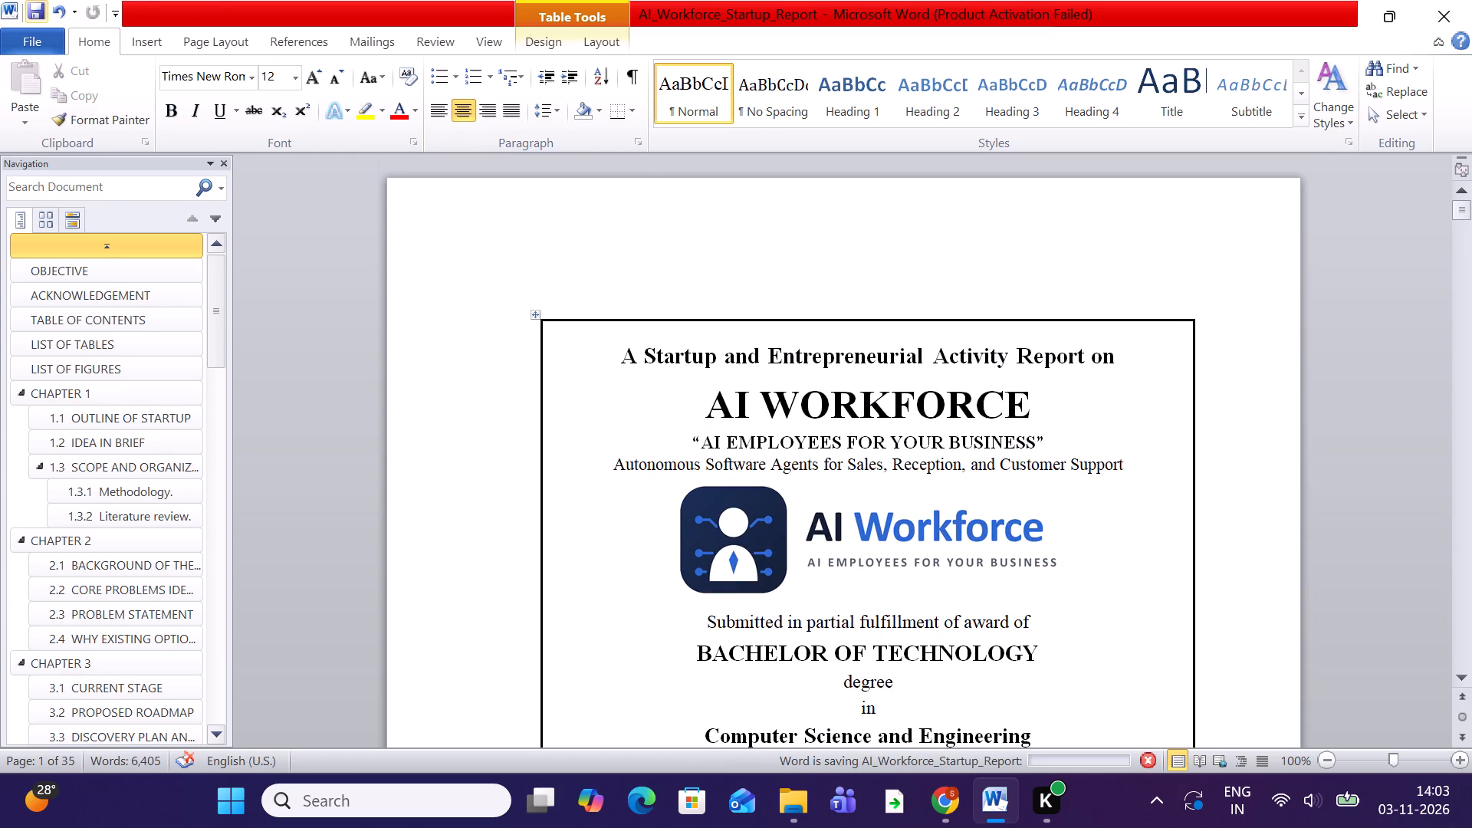